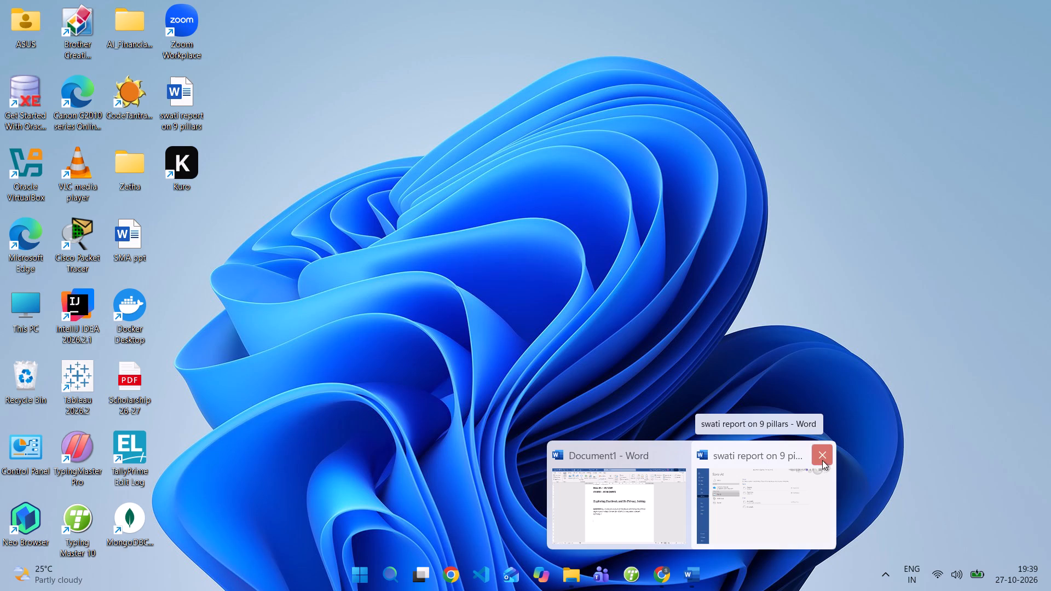
Close the Word window with the report on 9 pillars and switch to Document1 in Word.
{"action": "left_click", "coordinate": [822, 460]}
{"action": "left_click", "coordinate": [678, 490]}
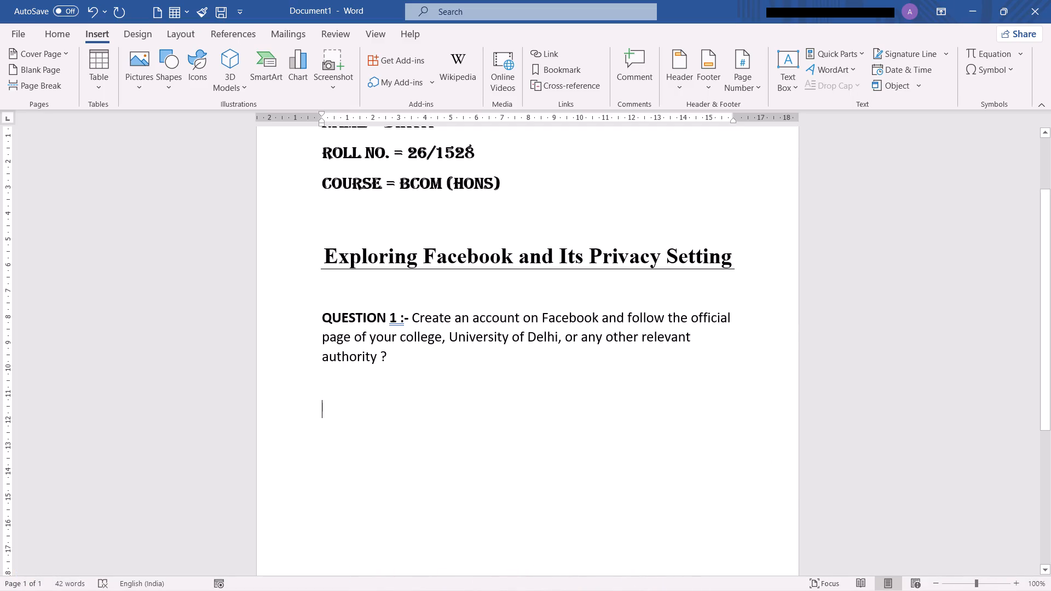
Insert the picture FACEBOOK VAC from the Downloads folder below Question 1.
{"action": "left_click", "coordinate": [137, 91]}
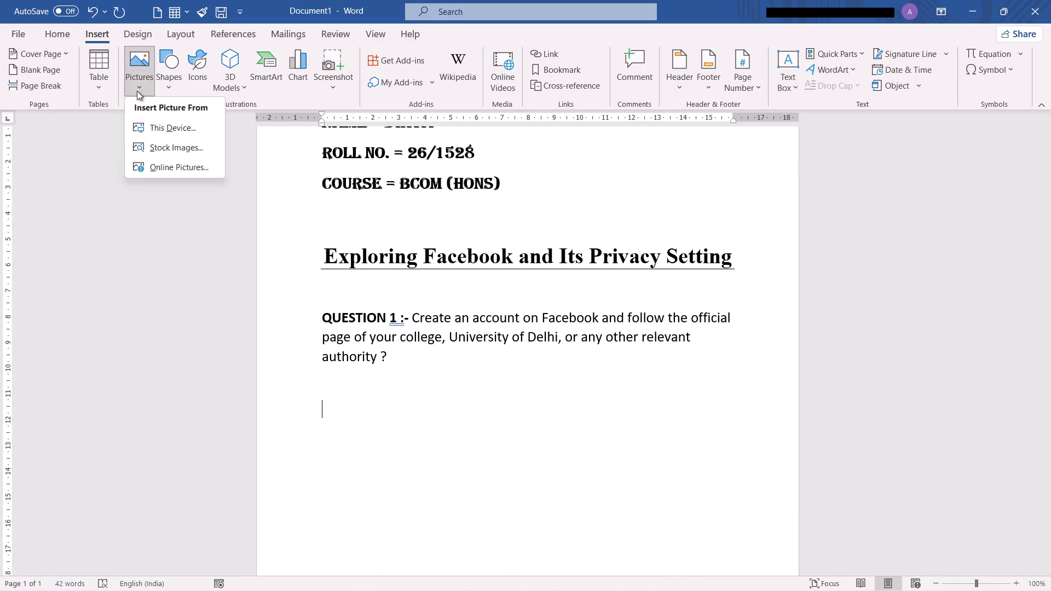
{"action": "left_click", "coordinate": [186, 131]}
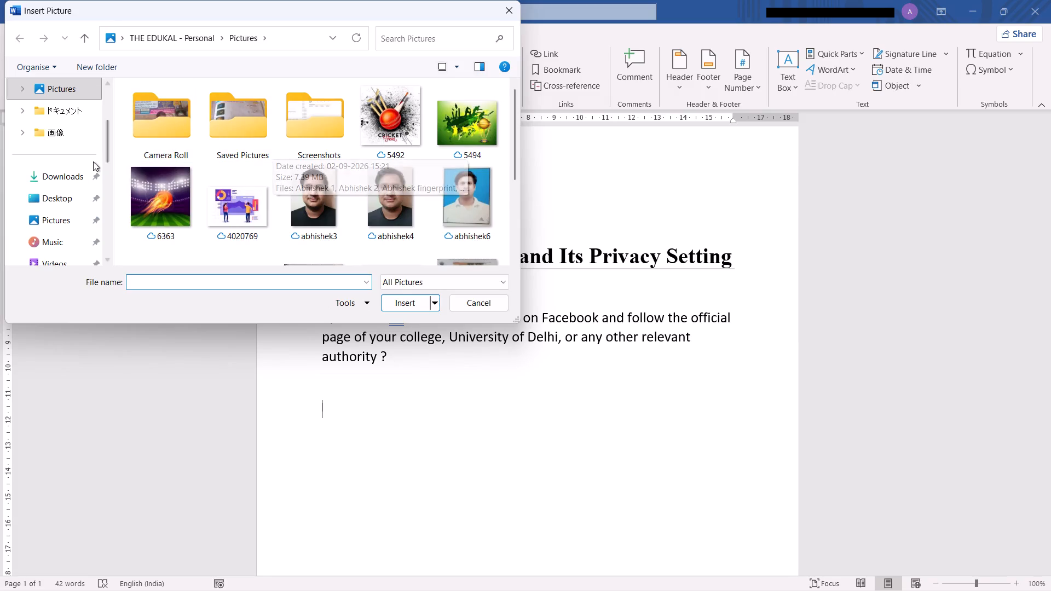
{"action": "left_click_drag", "start_coordinate": [88, 163], "coordinate": [83, 178]}
{"action": "left_click", "coordinate": [83, 178]}
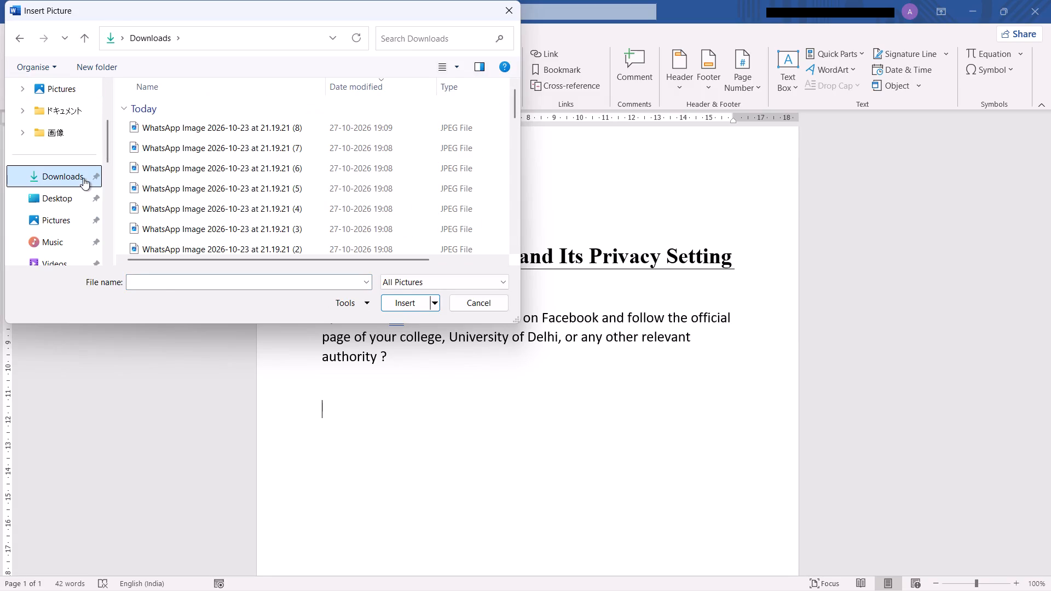
{"action": "key", "text": "Down"}
{"action": "key", "text": "Down"}
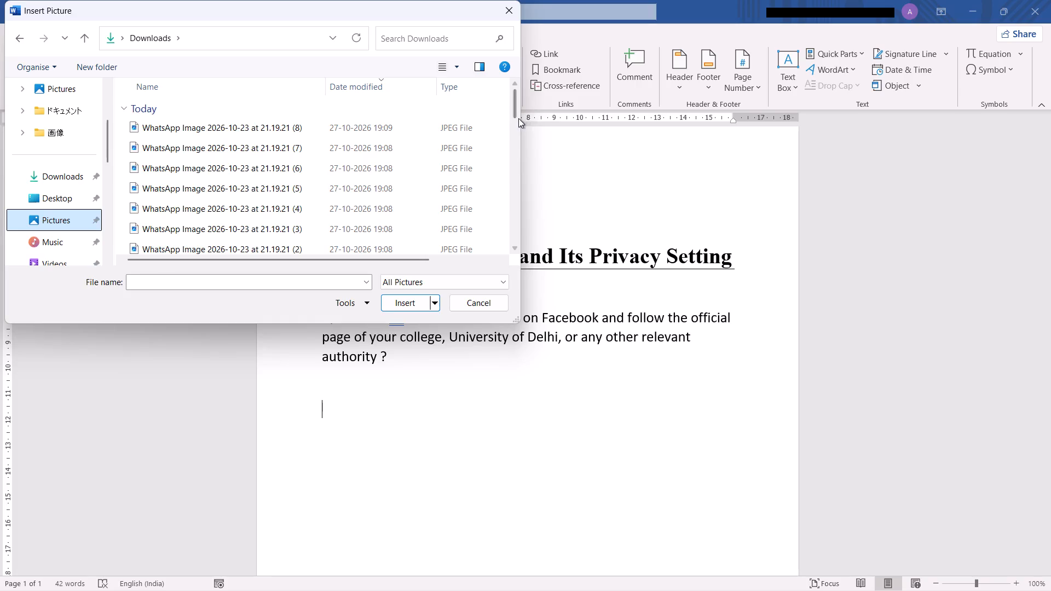
{"action": "left_click_drag", "start_coordinate": [516, 115], "coordinate": [519, 142]}
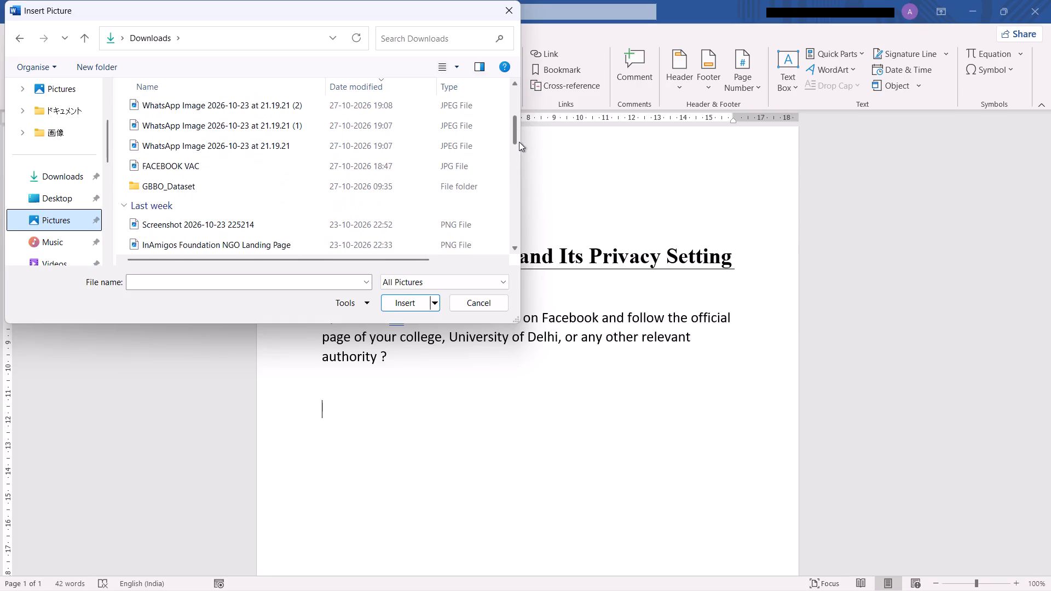
{"action": "left_click", "coordinate": [258, 169]}
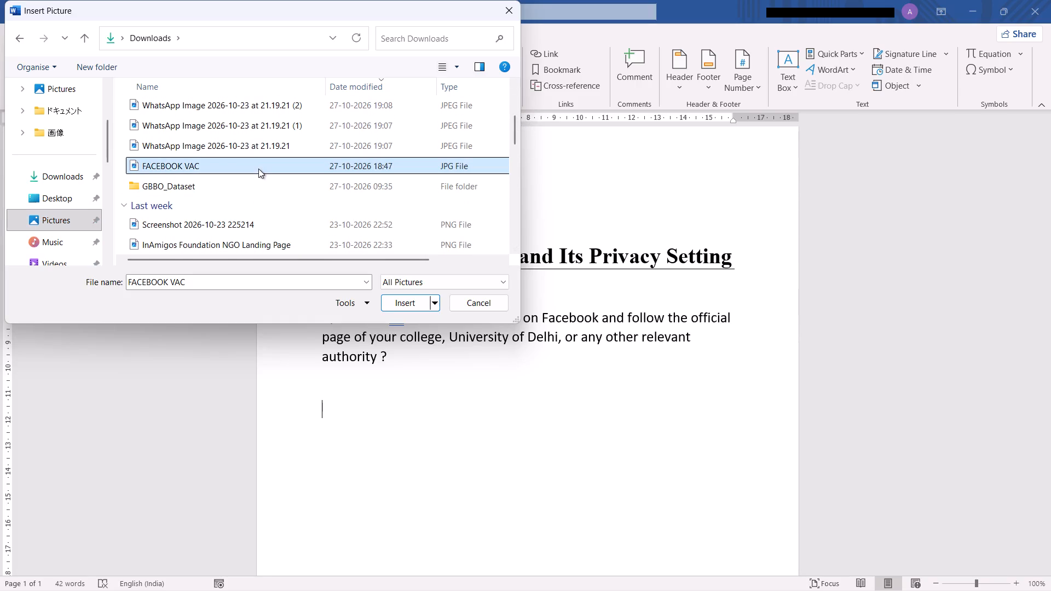
{"action": "left_click", "coordinate": [411, 302]}
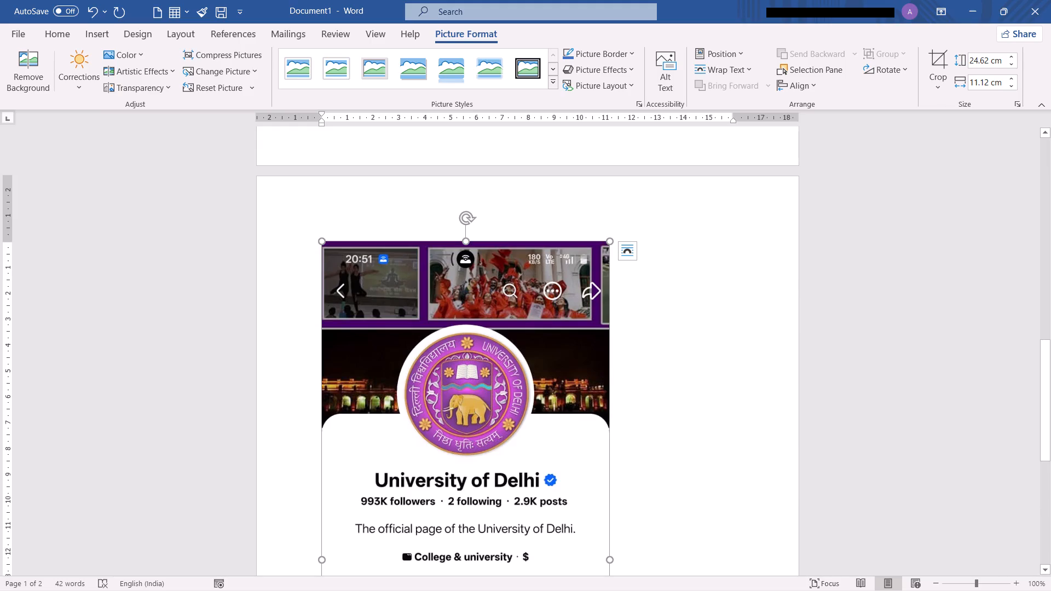
Resize the inserted University of Delhi picture to about 8.8 cm wide and reduce its height so it all fits in view.
{"action": "left_click_drag", "start_coordinate": [610, 561], "coordinate": [550, 532]}
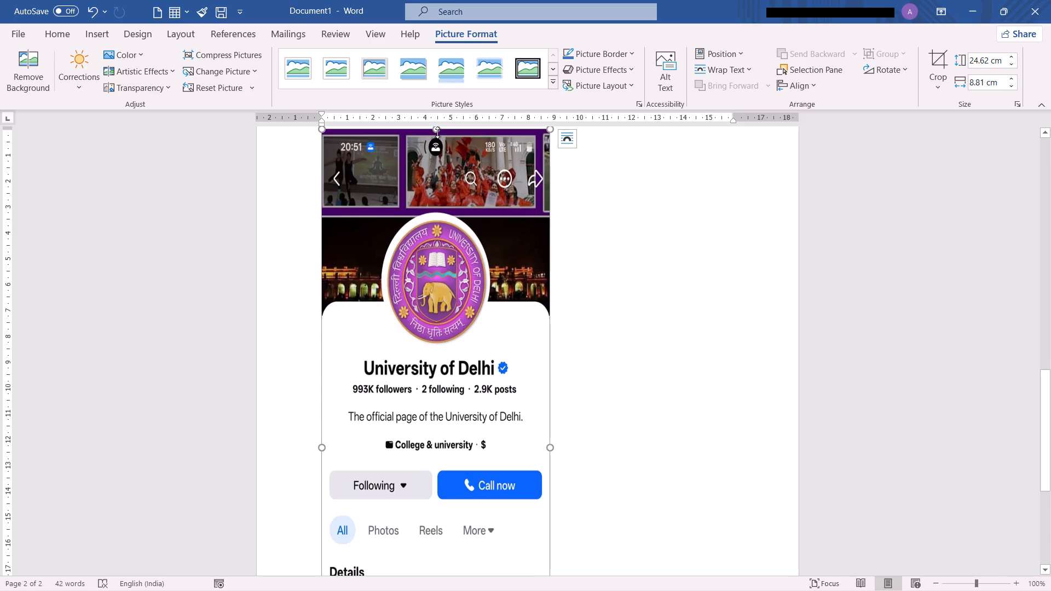
{"action": "left_click_drag", "start_coordinate": [434, 129], "coordinate": [463, 322]}
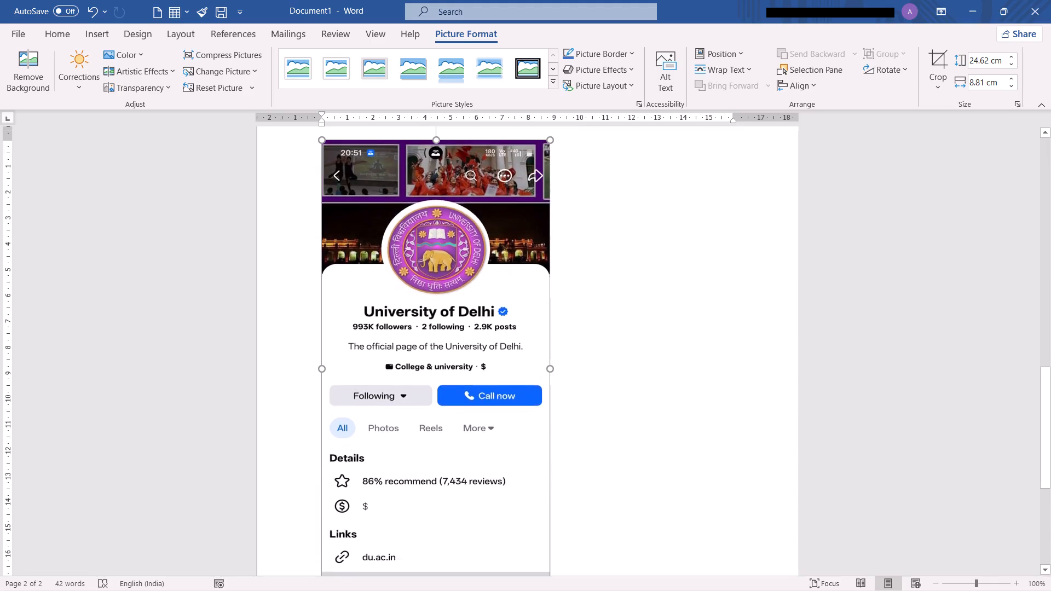
{"action": "left_click_drag", "start_coordinate": [463, 322], "coordinate": [469, 374]}
{"action": "left_click", "coordinate": [616, 356]}
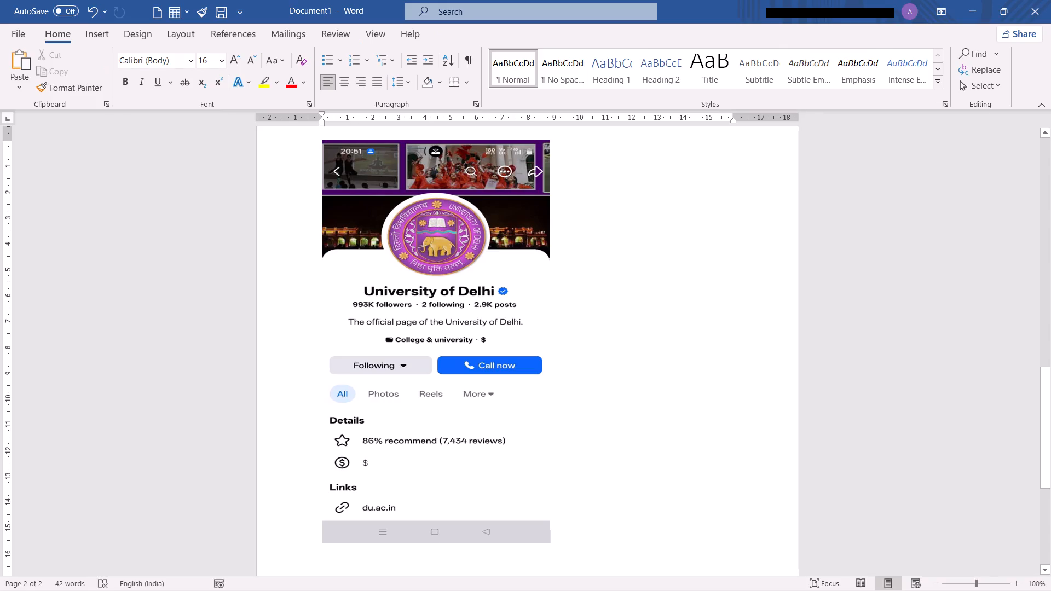
Delete the blank line between the title "Exploring Facebook and Its Privacy Setting" and Question 1.
{"action": "left_click", "coordinate": [879, 213]}
{"action": "key", "text": "Up"}
{"action": "key", "text": "Up"}
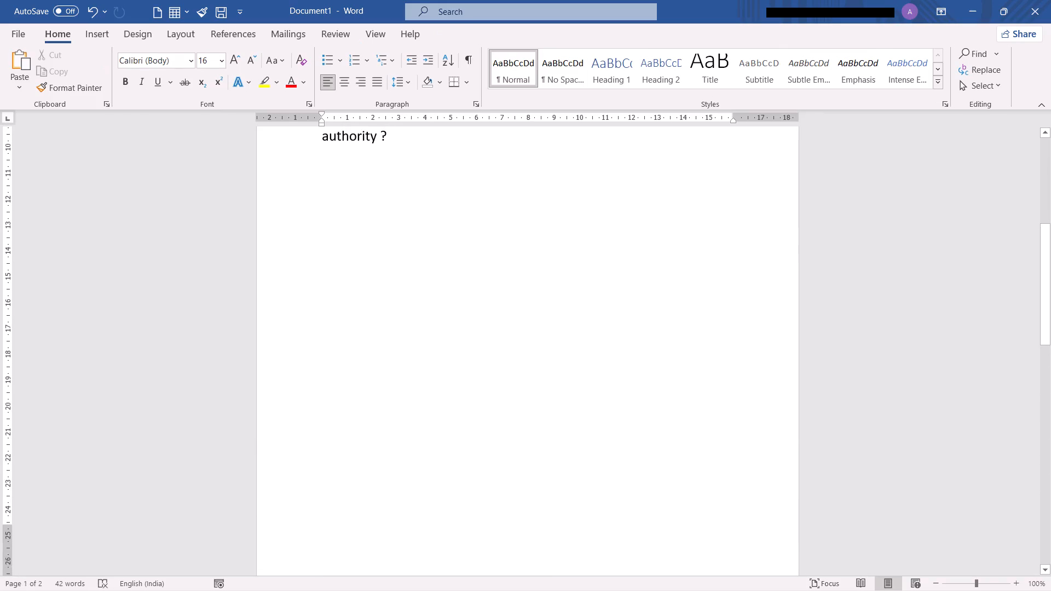
{"action": "key", "text": "Up"}
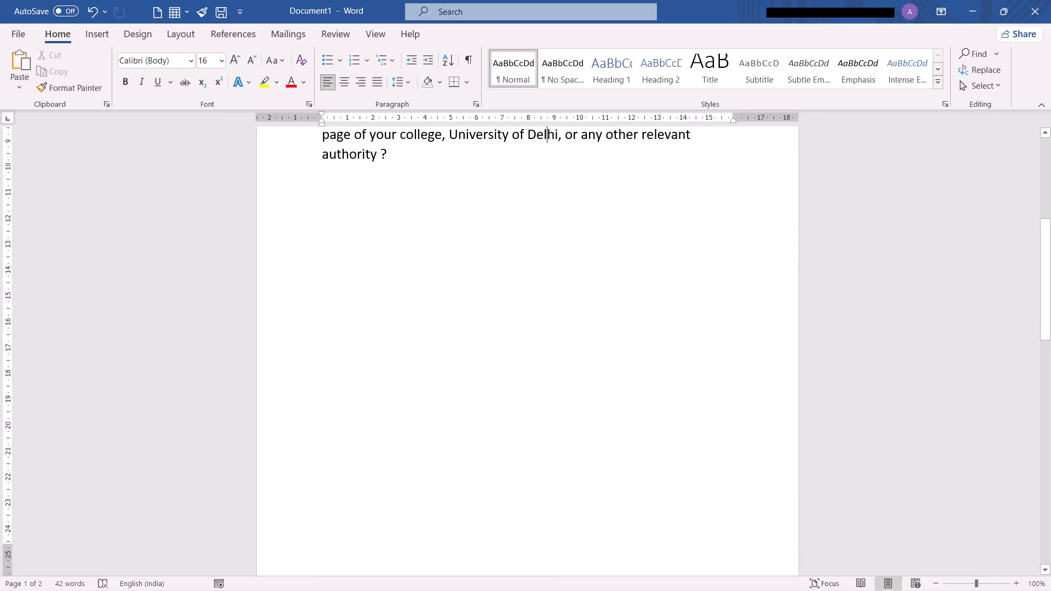
{"action": "key", "text": "Up"}
{"action": "key", "text": "Up"}
{"action": "key", "text": "BackSpace"}
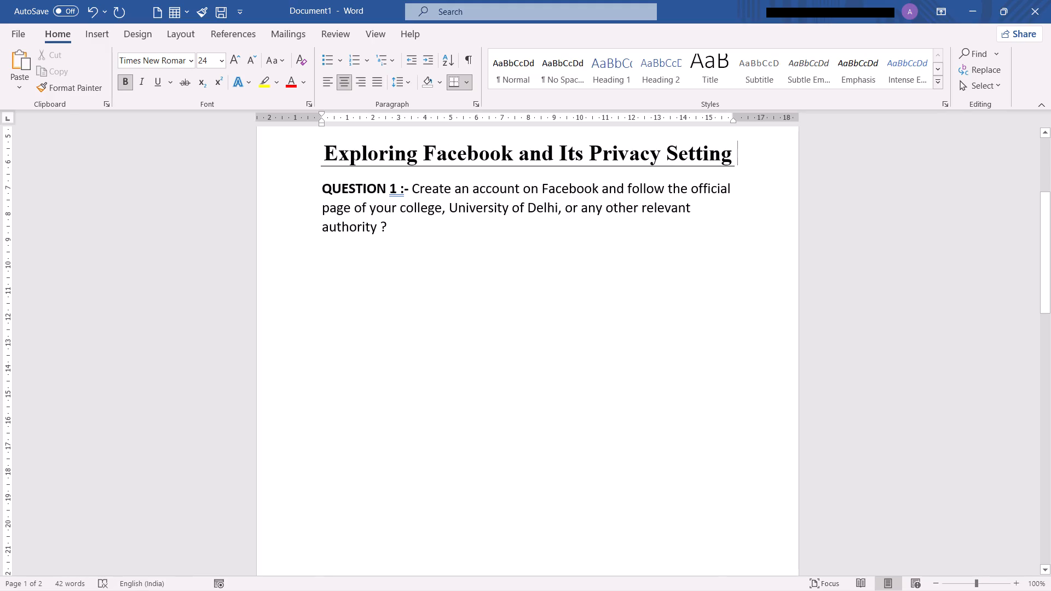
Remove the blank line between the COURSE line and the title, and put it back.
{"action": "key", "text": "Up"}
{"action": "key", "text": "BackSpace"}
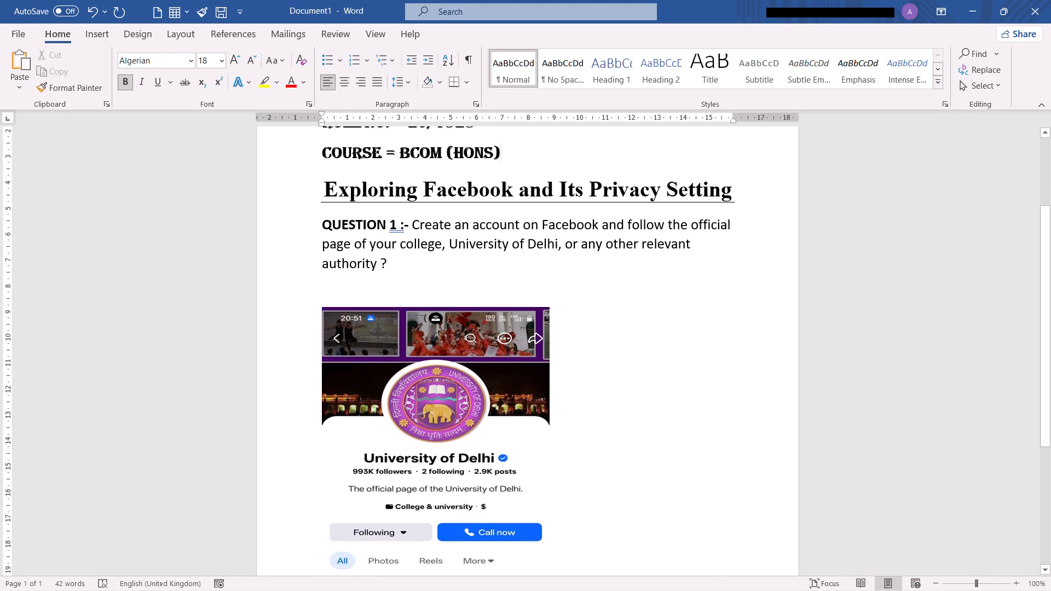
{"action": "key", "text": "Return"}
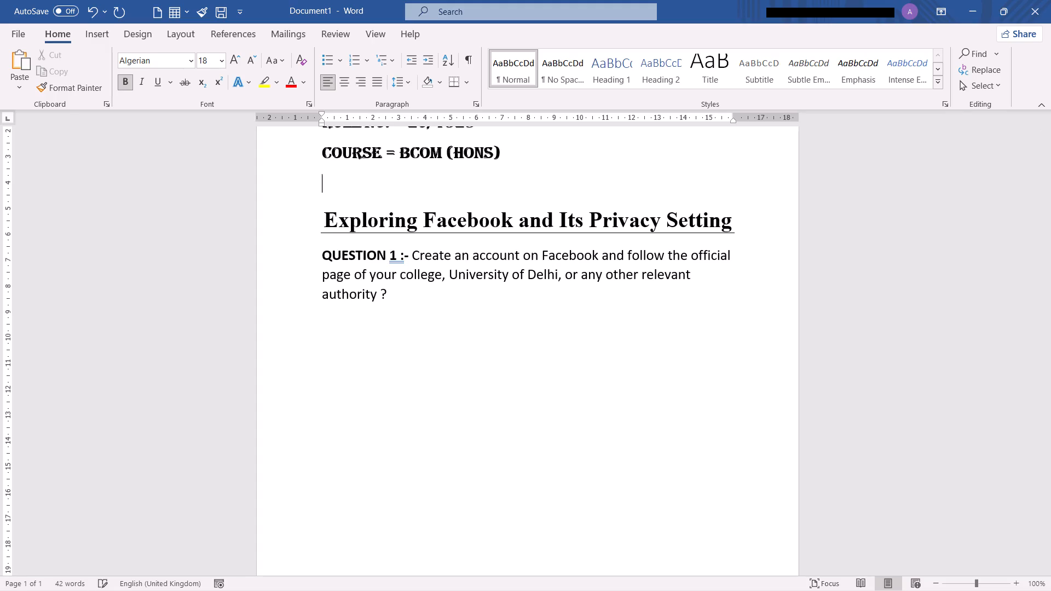
Shorten the University of Delhi picture until it fits on the first page under Question 1.
{"action": "left_click", "coordinate": [826, 274]}
{"action": "key", "text": "Down"}
{"action": "key", "text": "Down"}
{"action": "key", "text": "Down"}
{"action": "key", "text": "Down"}
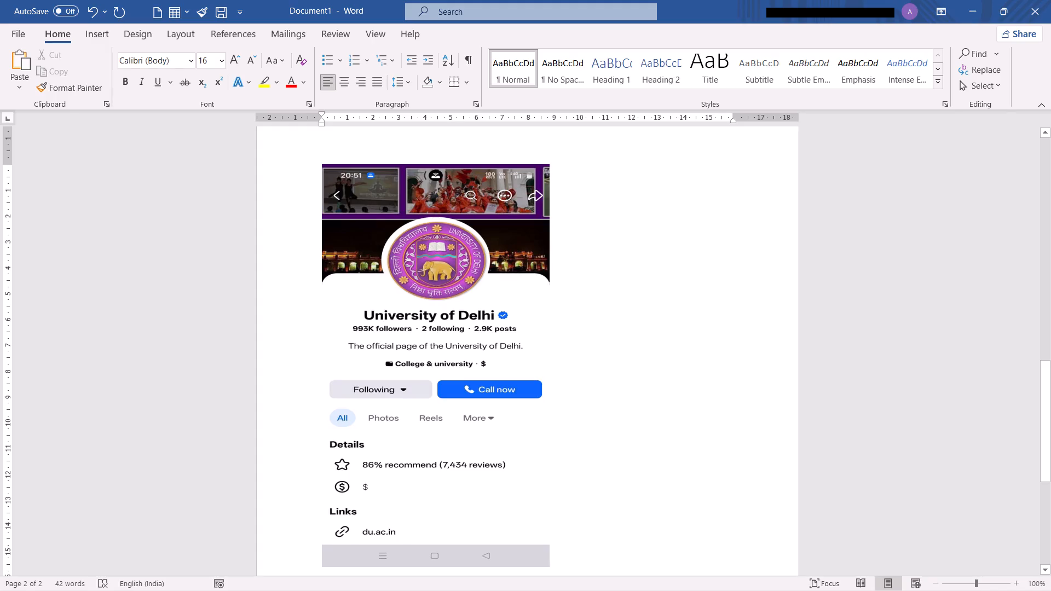
{"action": "left_click", "coordinate": [441, 190]}
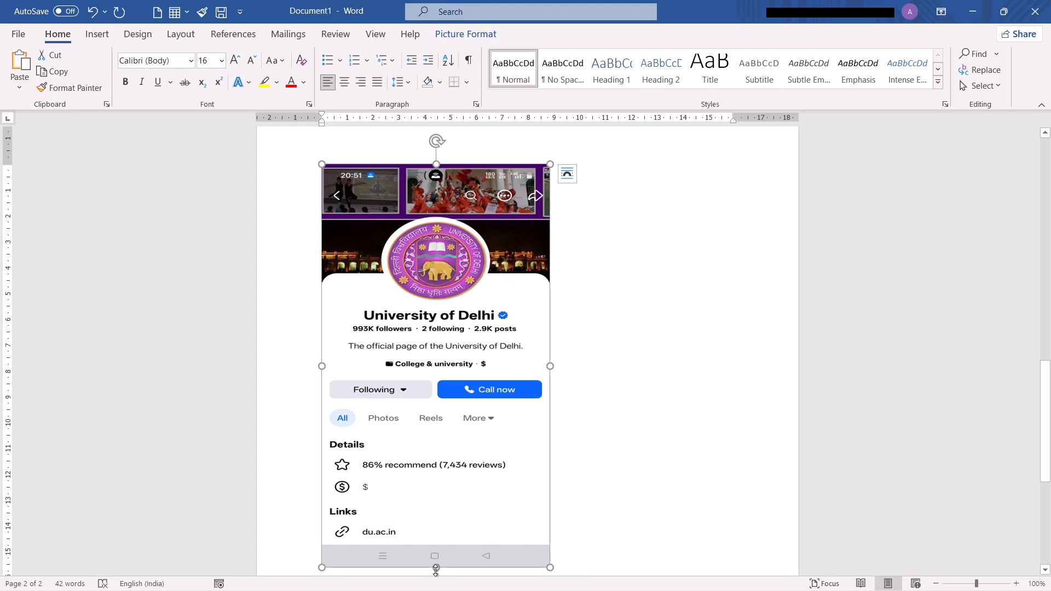
{"action": "left_click_drag", "start_coordinate": [435, 570], "coordinate": [437, 522]}
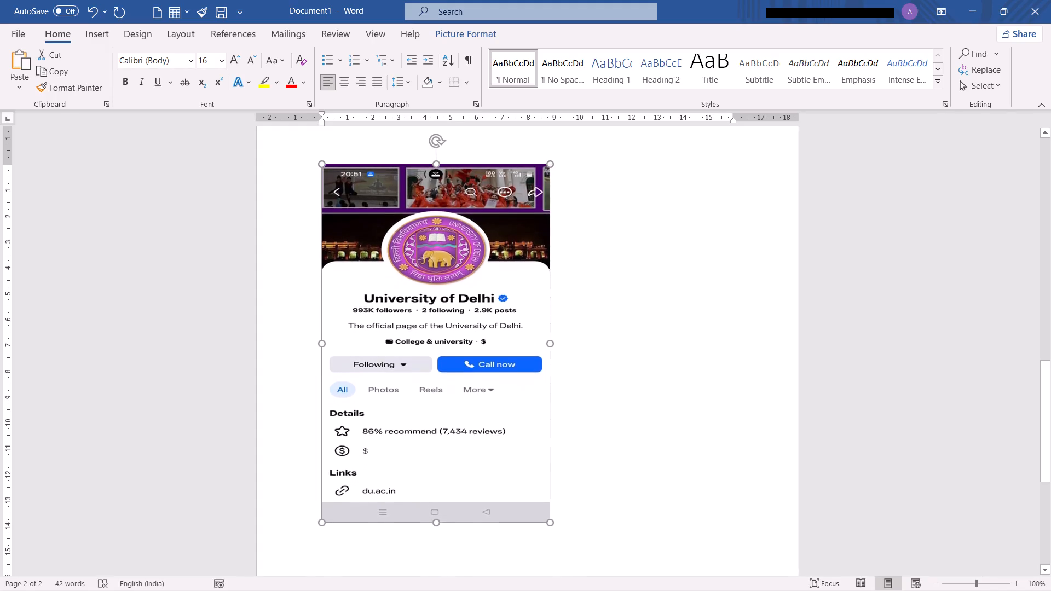
{"action": "left_click_drag", "start_coordinate": [437, 522], "coordinate": [438, 503]}
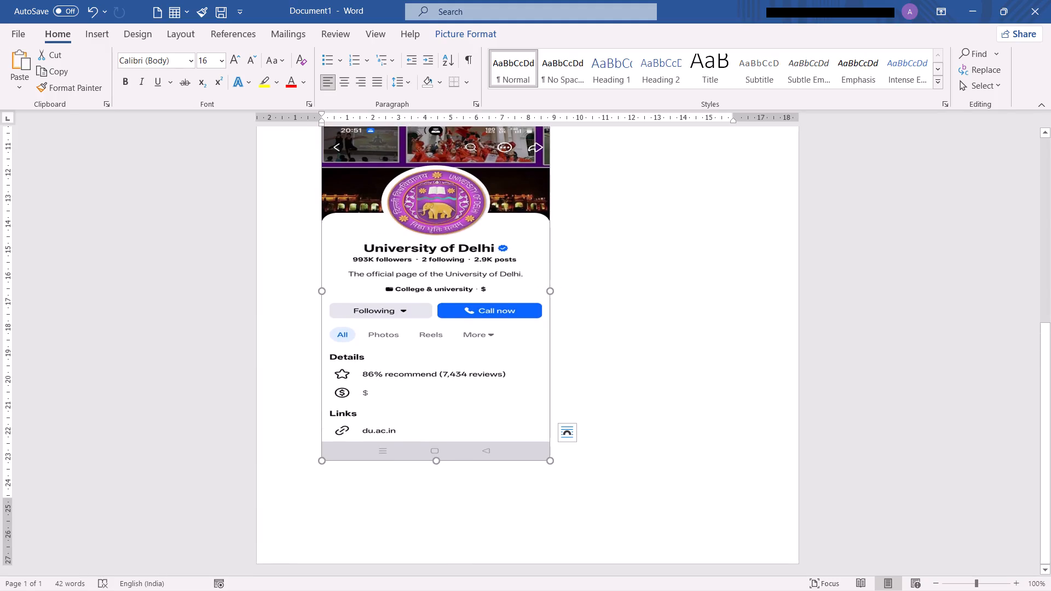
Adjust the picture's proportions on the first page, making it slightly taller and about 8.4 cm wide.
{"action": "left_click_drag", "start_coordinate": [550, 294], "coordinate": [592, 287]}
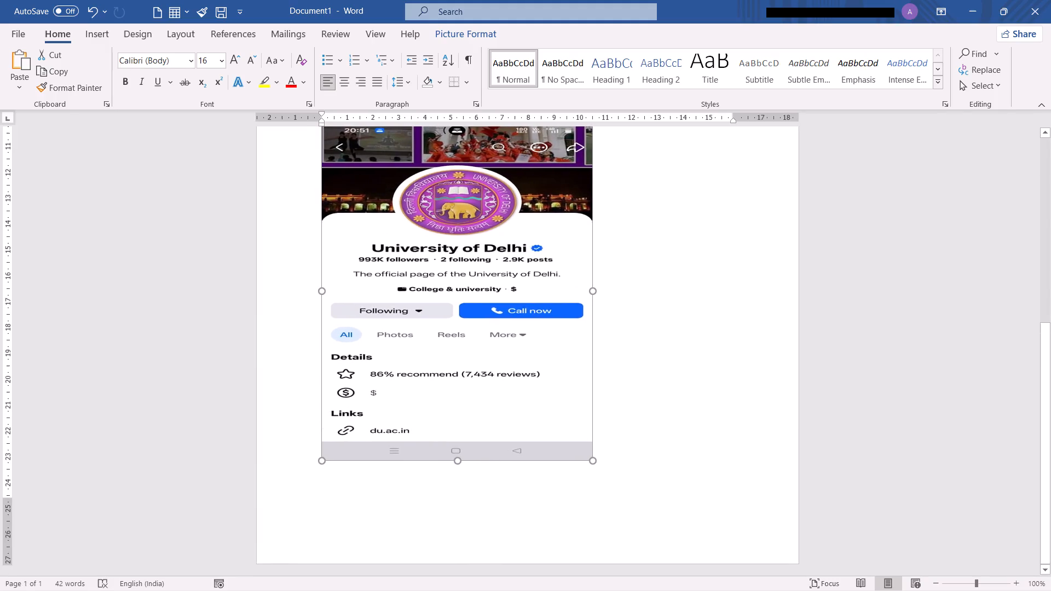
{"action": "left_click_drag", "start_coordinate": [592, 287], "coordinate": [591, 309]}
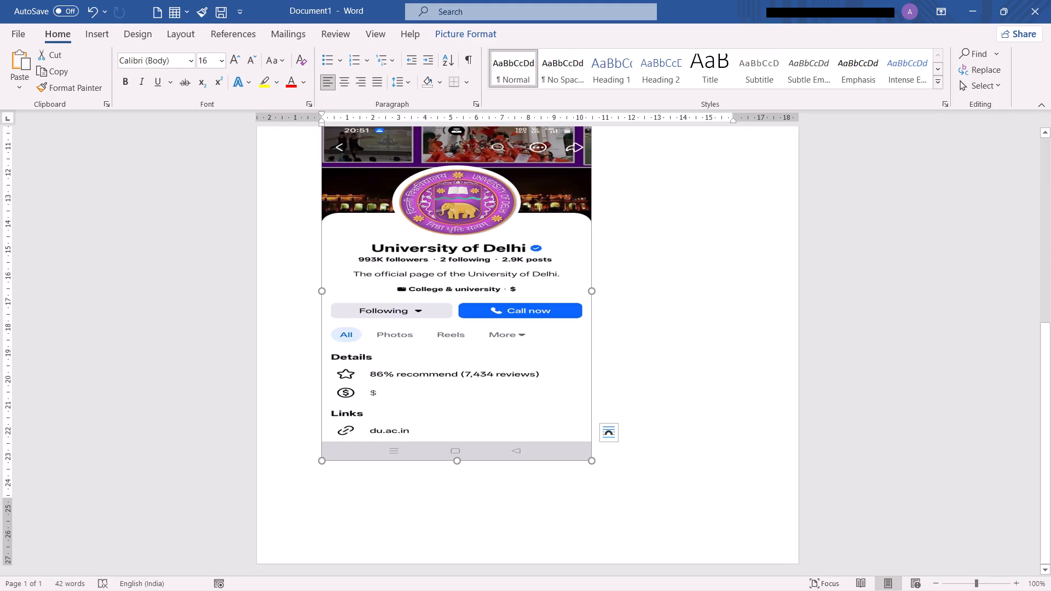
{"action": "left_click_drag", "start_coordinate": [456, 459], "coordinate": [457, 466]}
{"action": "left_click_drag", "start_coordinate": [457, 466], "coordinate": [457, 491]}
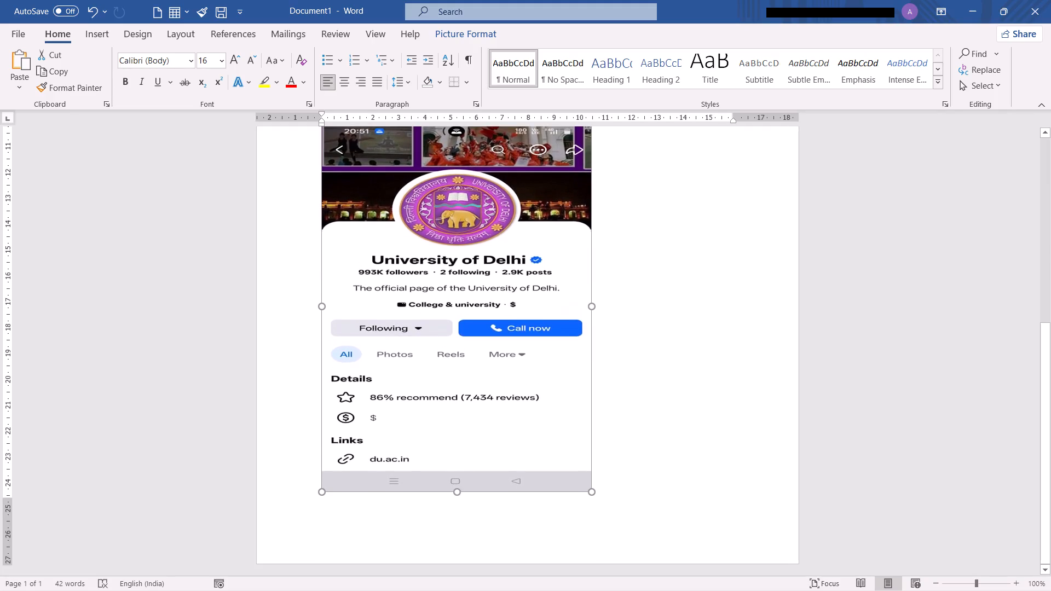
{"action": "left_click_drag", "start_coordinate": [457, 491], "coordinate": [452, 520]}
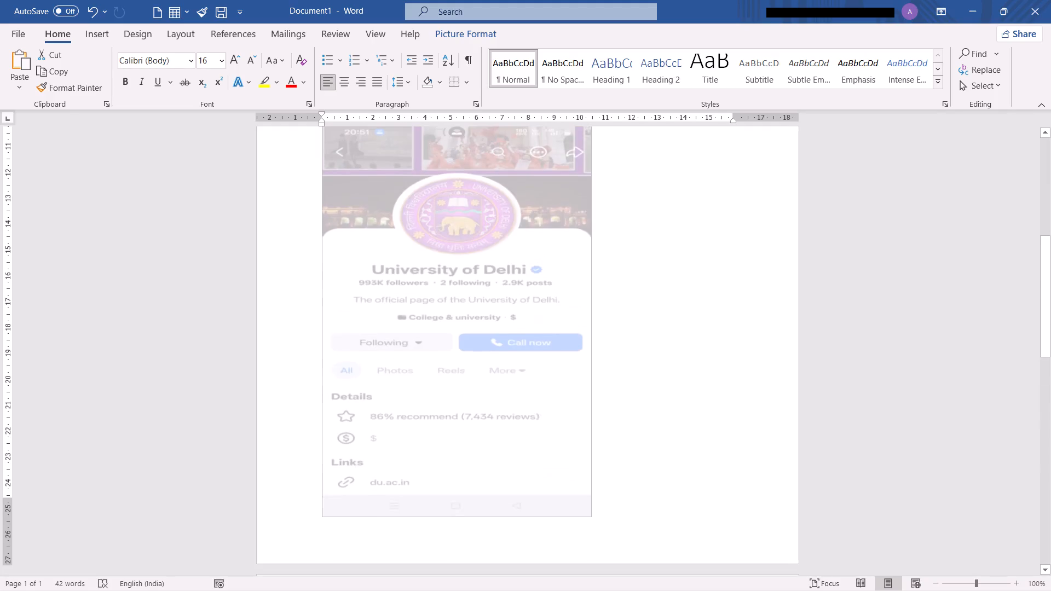
{"action": "left_click_drag", "start_coordinate": [452, 520], "coordinate": [454, 477]}
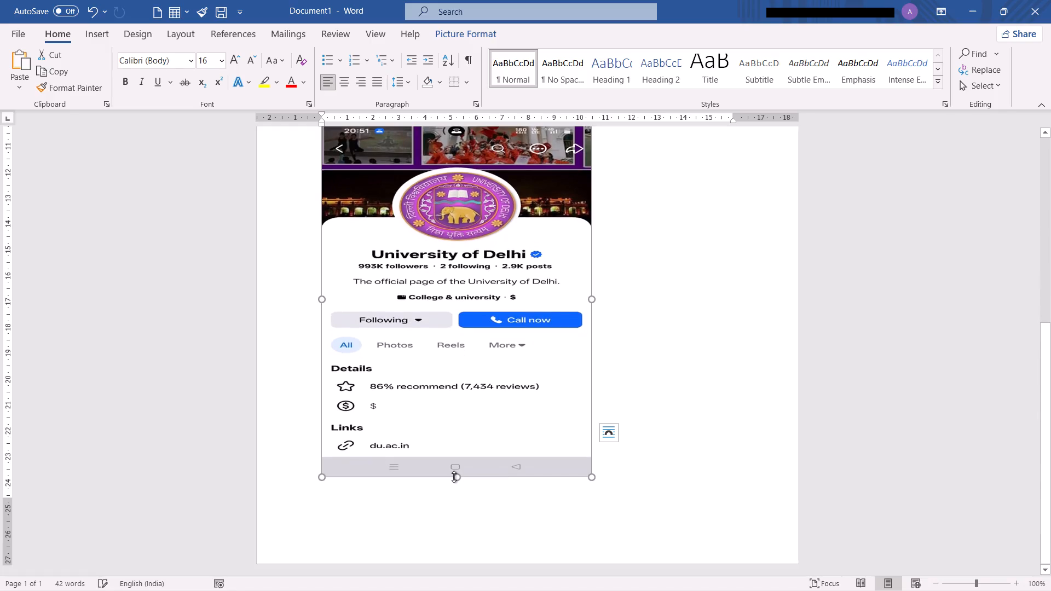
{"action": "left_click_drag", "start_coordinate": [592, 302], "coordinate": [590, 302]}
{"action": "left_click_drag", "start_coordinate": [590, 302], "coordinate": [535, 308]}
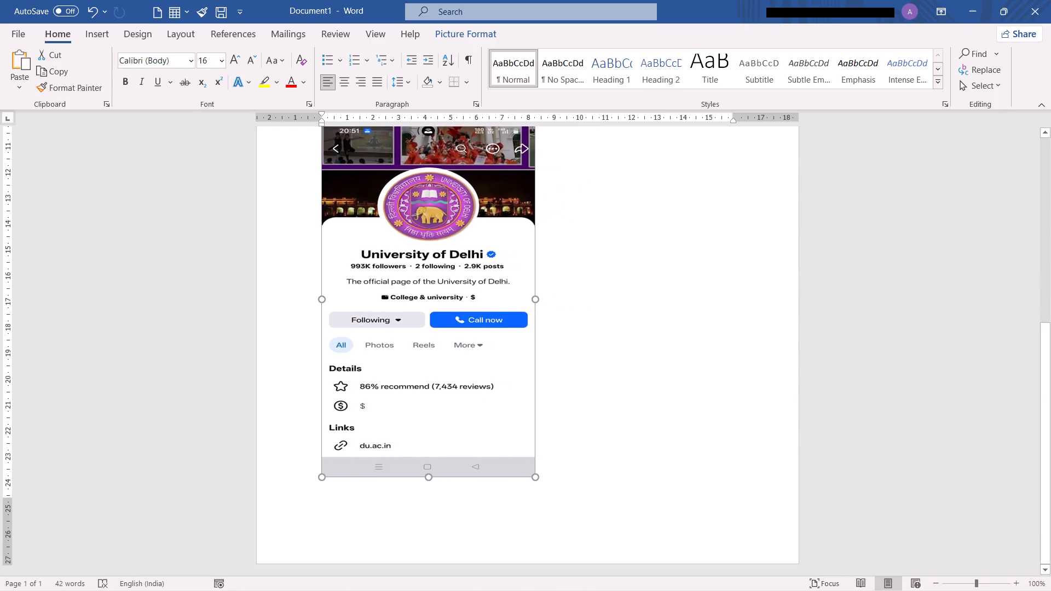
{"action": "left_click_drag", "start_coordinate": [535, 308], "coordinate": [539, 315]}
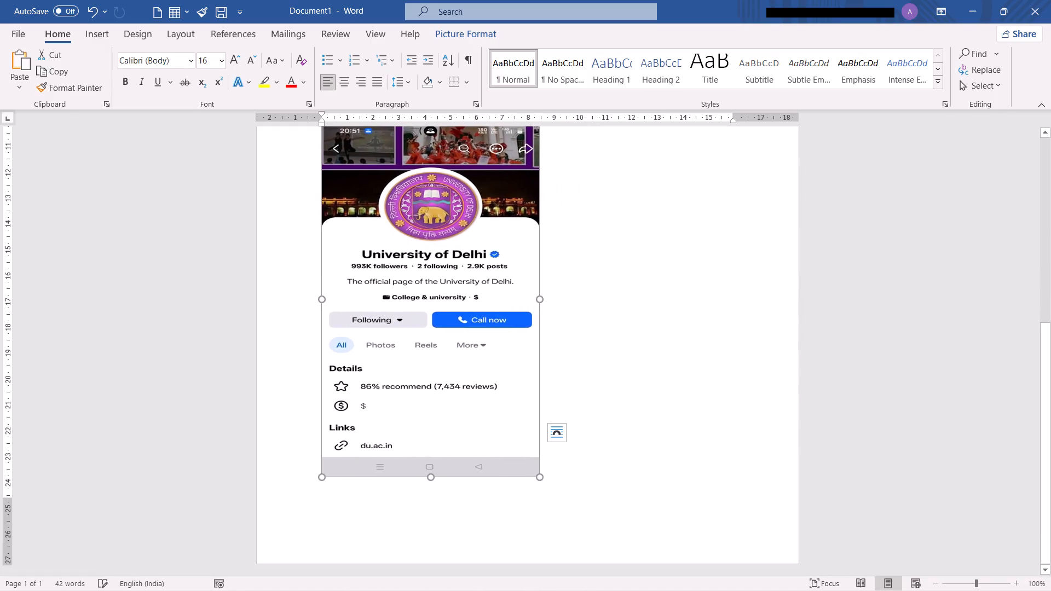
{"action": "left_click", "coordinate": [600, 303]}
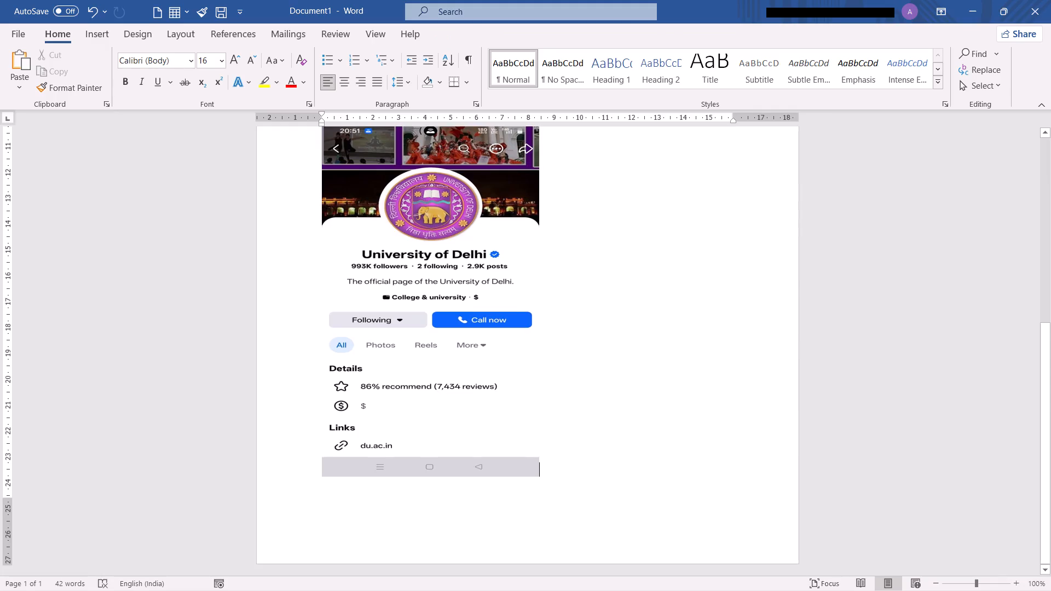
Review the page layout from the picture up to the COURSE line and back down to Question 1.
{"action": "key", "text": "Up"}
{"action": "key", "text": "Up"}
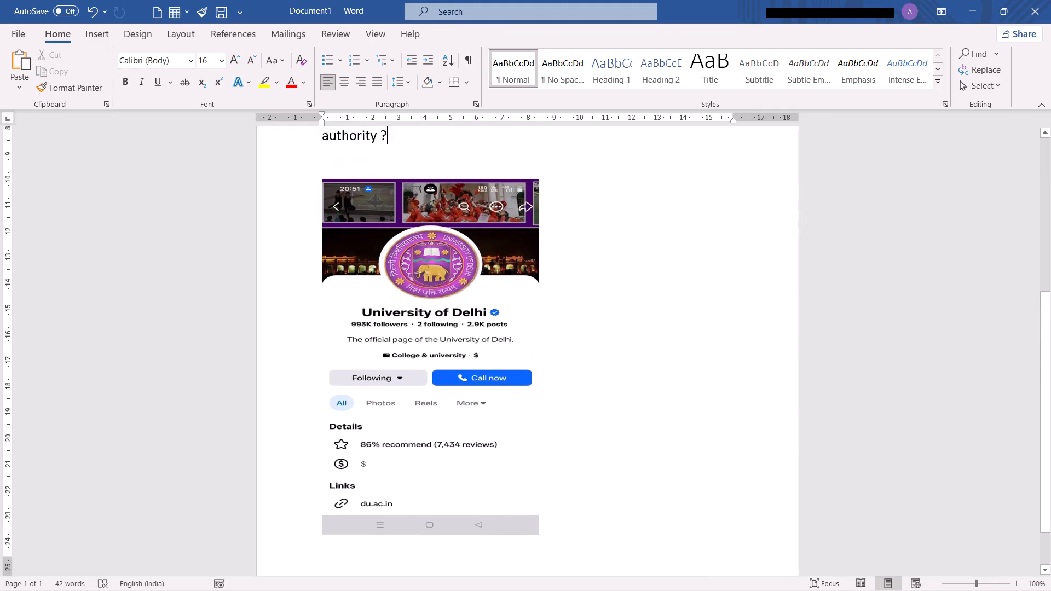
{"action": "key", "text": "Up"}
{"action": "key", "text": "Up"}
{"action": "key", "text": "Up"}
{"action": "key", "text": "Up"}
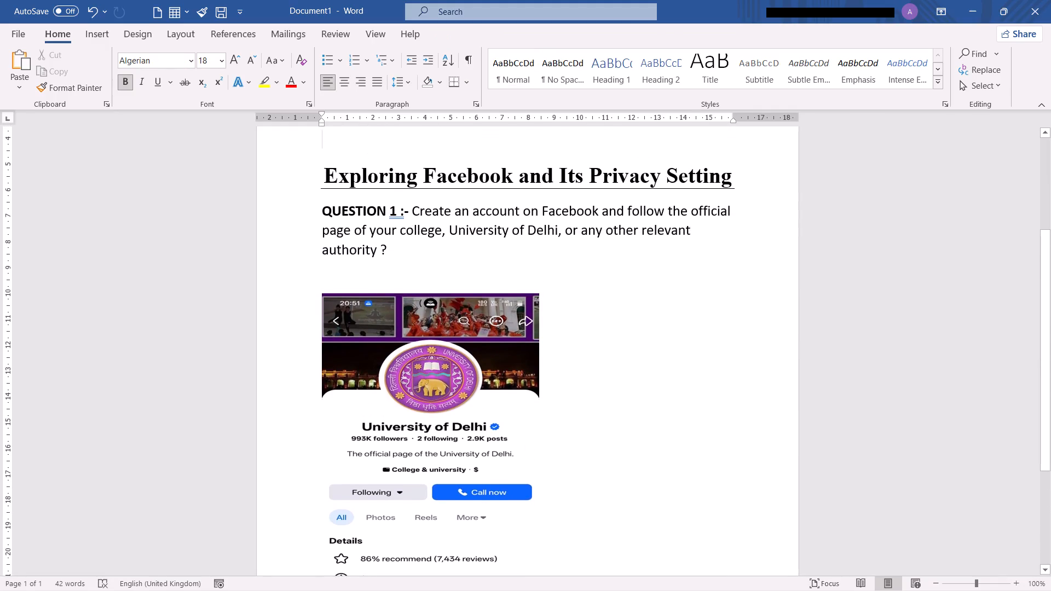
{"action": "key", "text": "Up"}
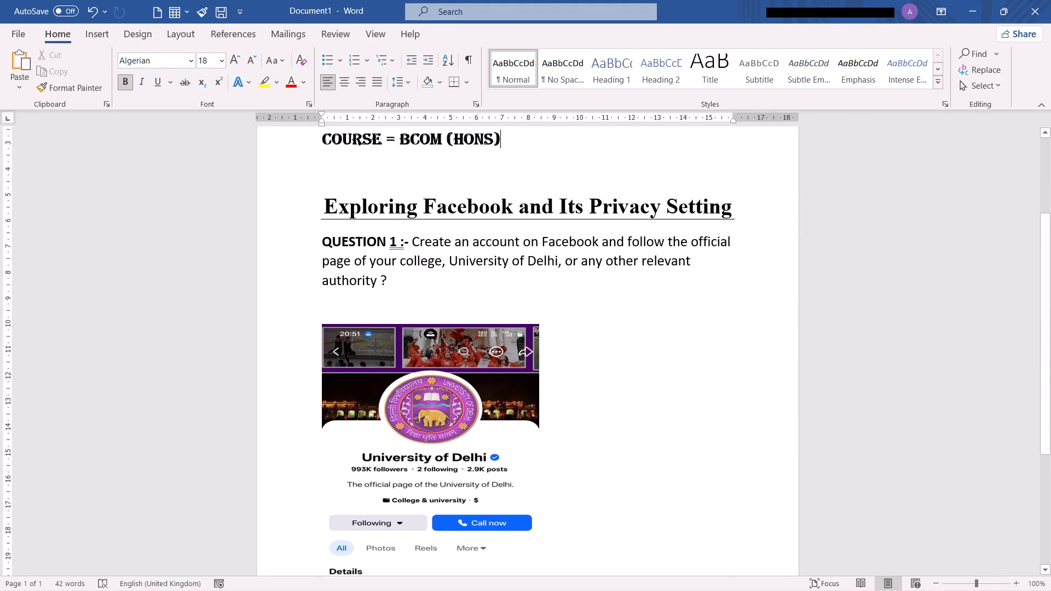
{"action": "key", "text": "Down"}
{"action": "key", "text": "Down"}
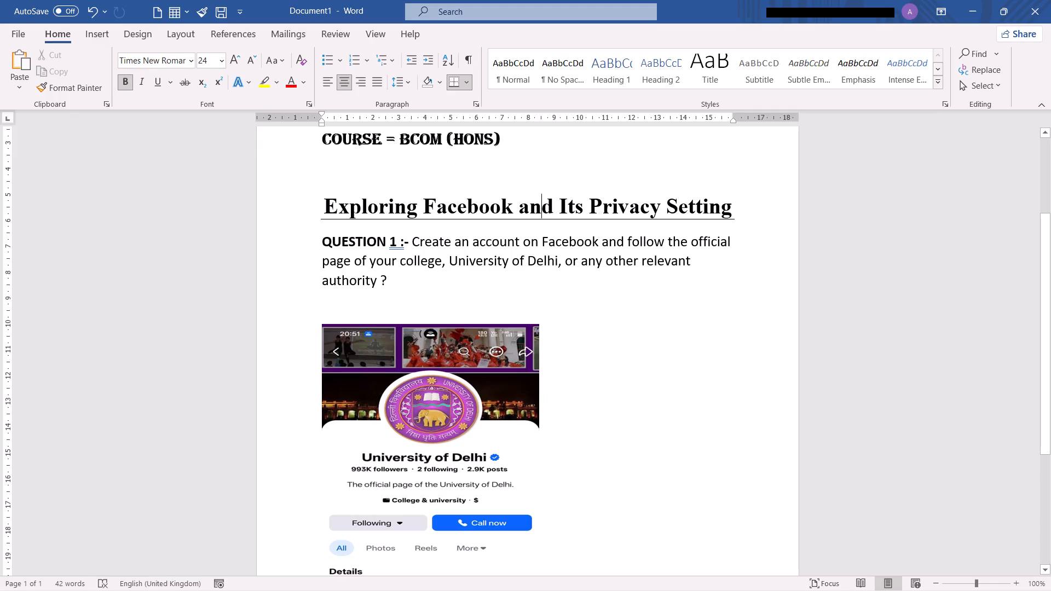
{"action": "key", "text": "Down"}
{"action": "key", "text": "Down"}
{"action": "key", "text": "Down"}
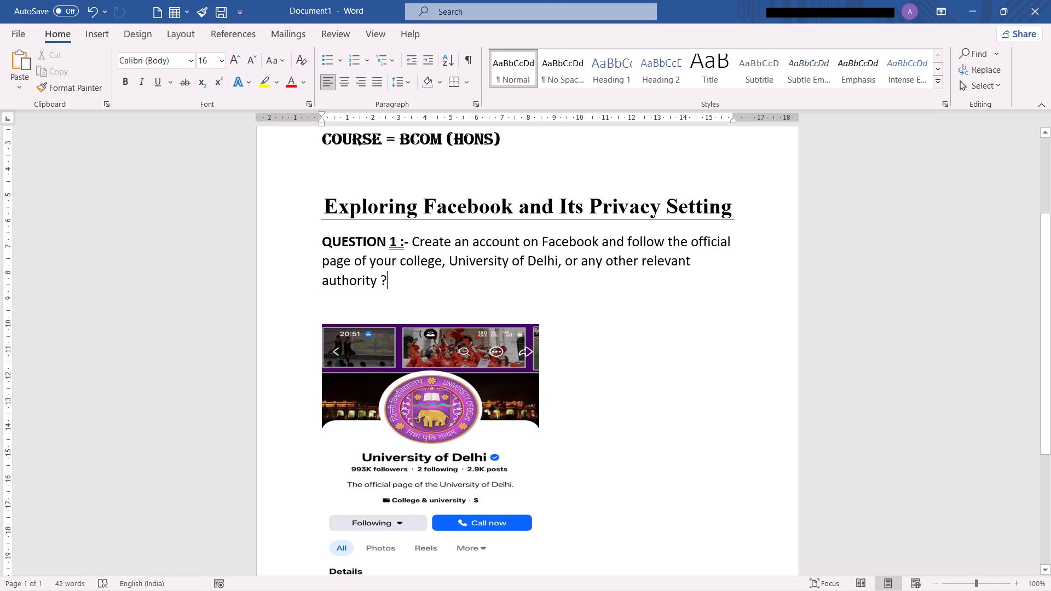
{"action": "key", "text": "Down"}
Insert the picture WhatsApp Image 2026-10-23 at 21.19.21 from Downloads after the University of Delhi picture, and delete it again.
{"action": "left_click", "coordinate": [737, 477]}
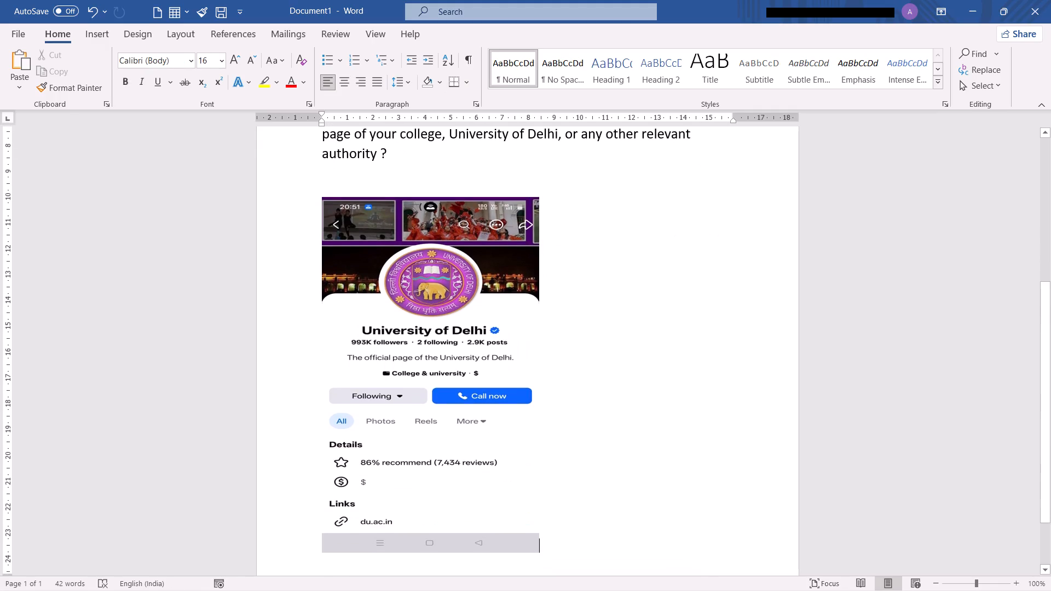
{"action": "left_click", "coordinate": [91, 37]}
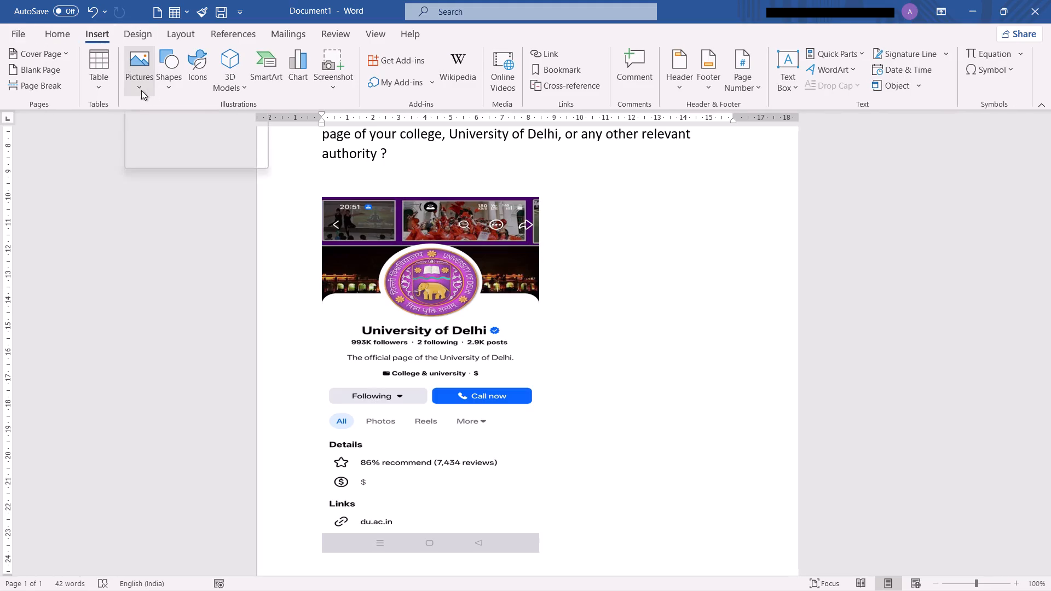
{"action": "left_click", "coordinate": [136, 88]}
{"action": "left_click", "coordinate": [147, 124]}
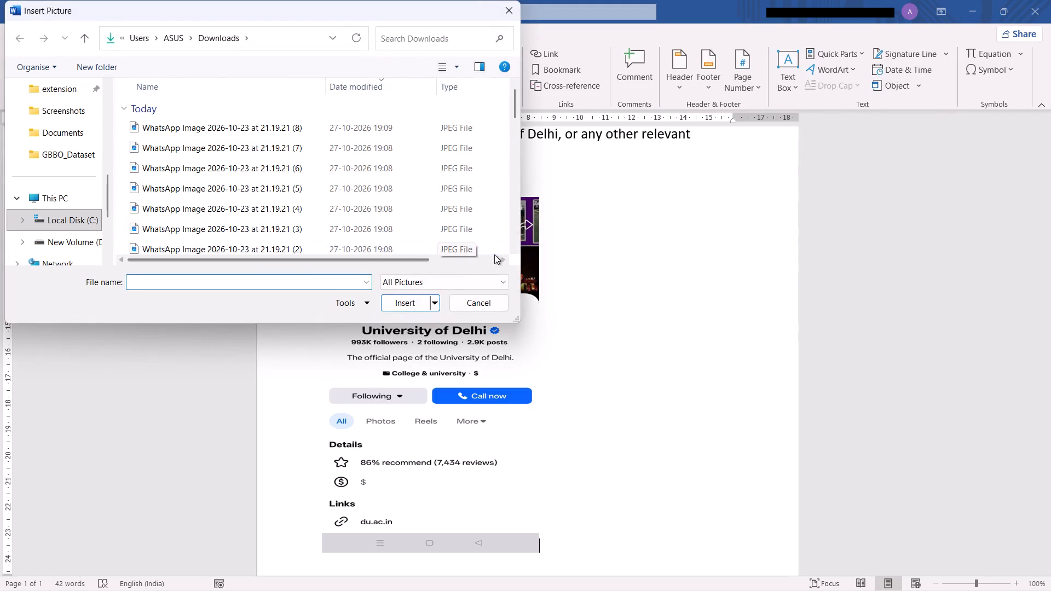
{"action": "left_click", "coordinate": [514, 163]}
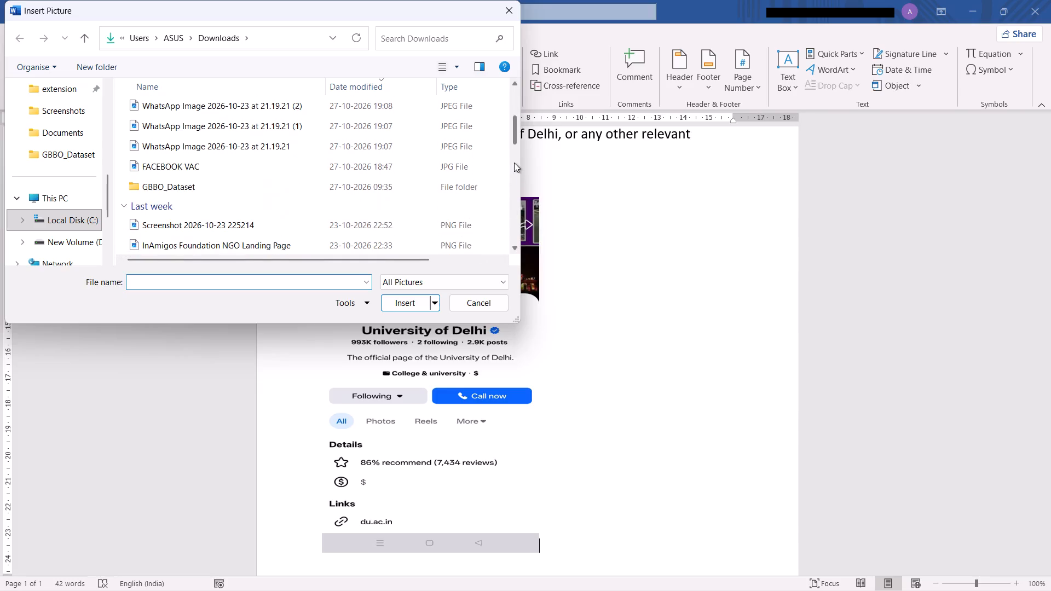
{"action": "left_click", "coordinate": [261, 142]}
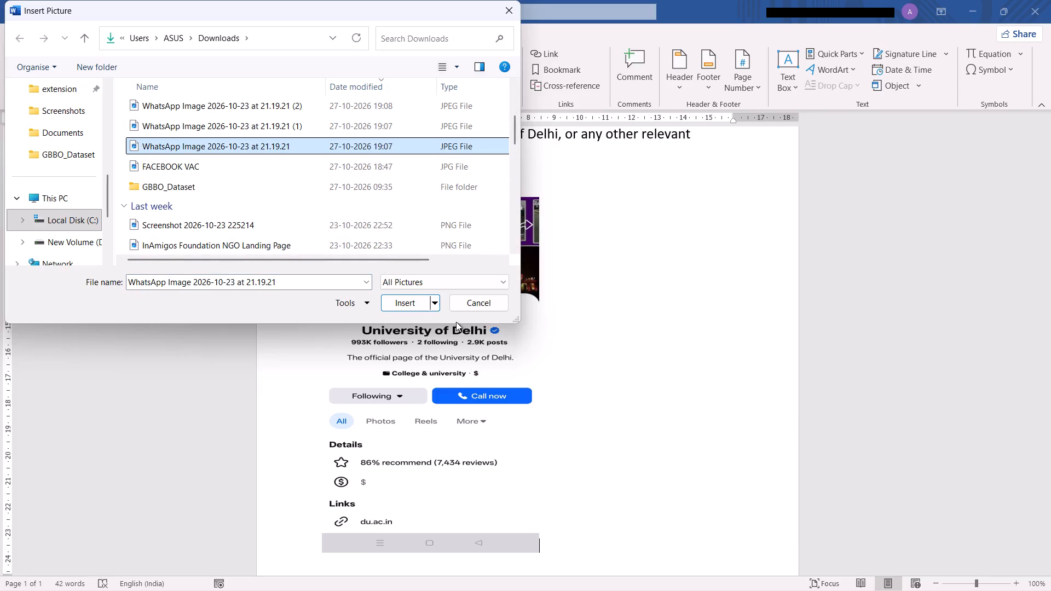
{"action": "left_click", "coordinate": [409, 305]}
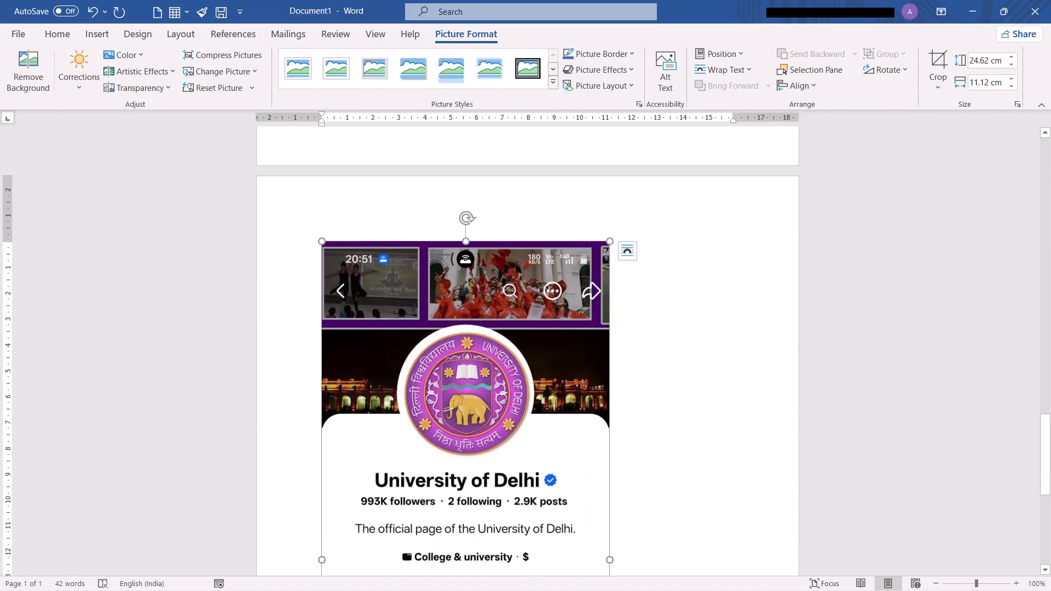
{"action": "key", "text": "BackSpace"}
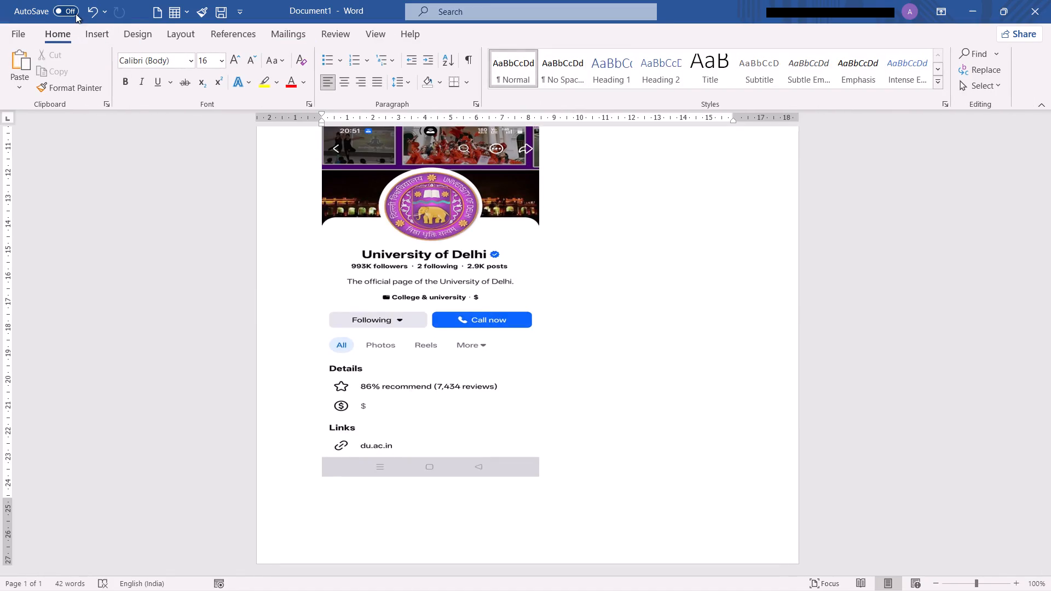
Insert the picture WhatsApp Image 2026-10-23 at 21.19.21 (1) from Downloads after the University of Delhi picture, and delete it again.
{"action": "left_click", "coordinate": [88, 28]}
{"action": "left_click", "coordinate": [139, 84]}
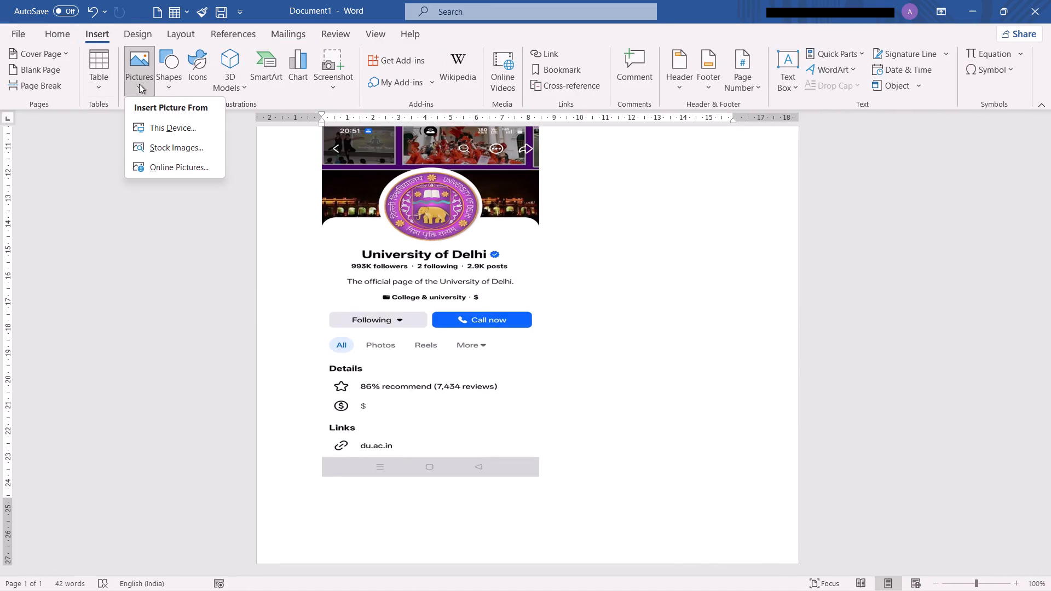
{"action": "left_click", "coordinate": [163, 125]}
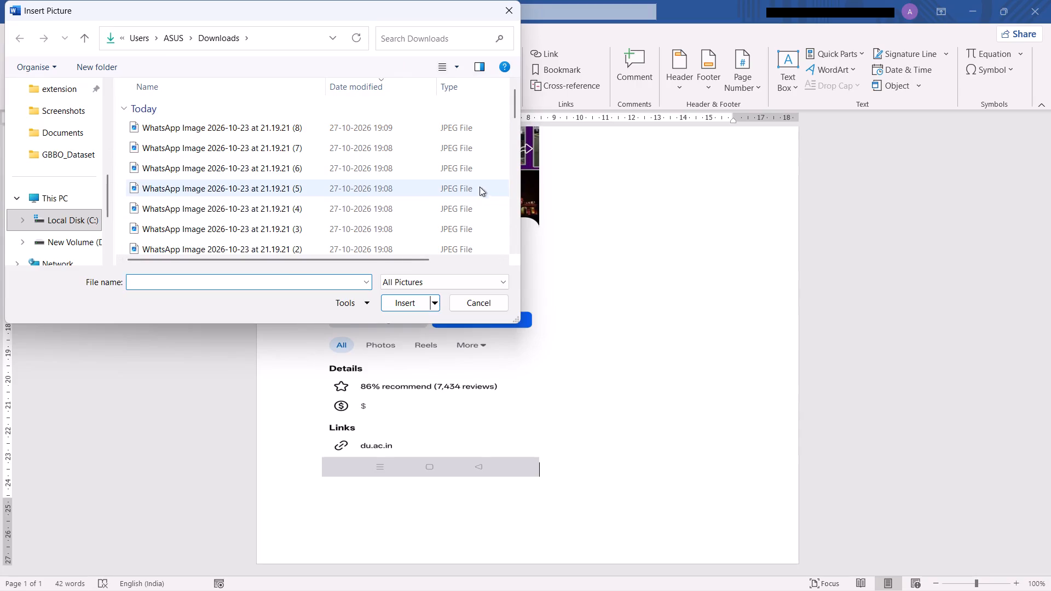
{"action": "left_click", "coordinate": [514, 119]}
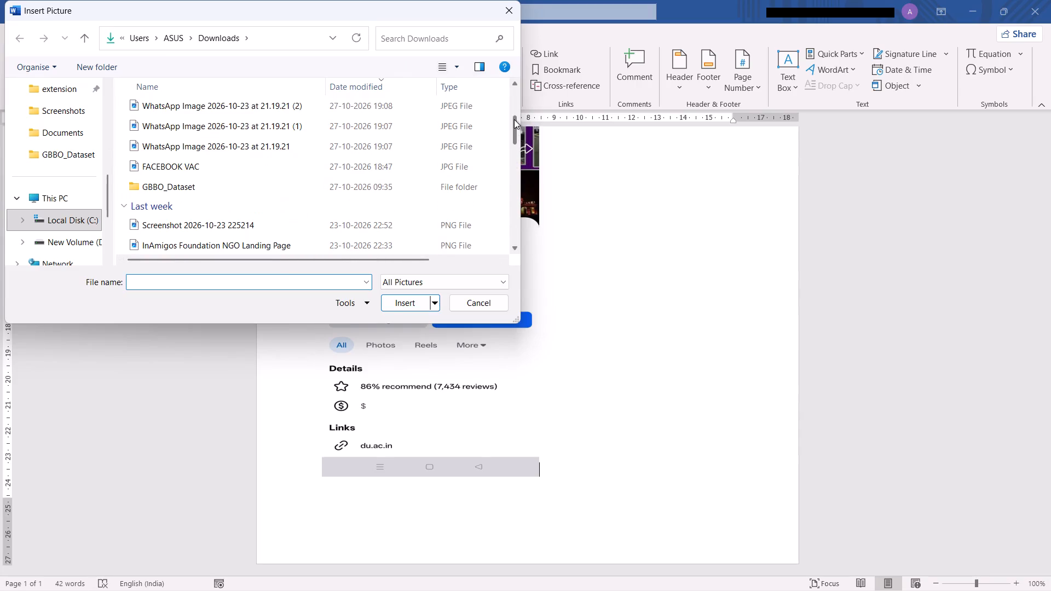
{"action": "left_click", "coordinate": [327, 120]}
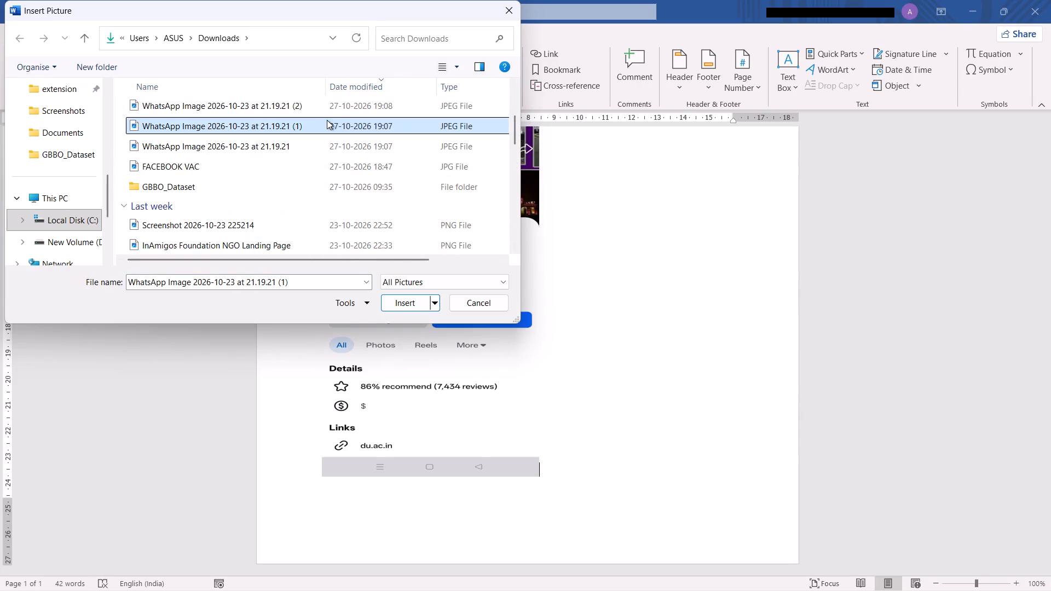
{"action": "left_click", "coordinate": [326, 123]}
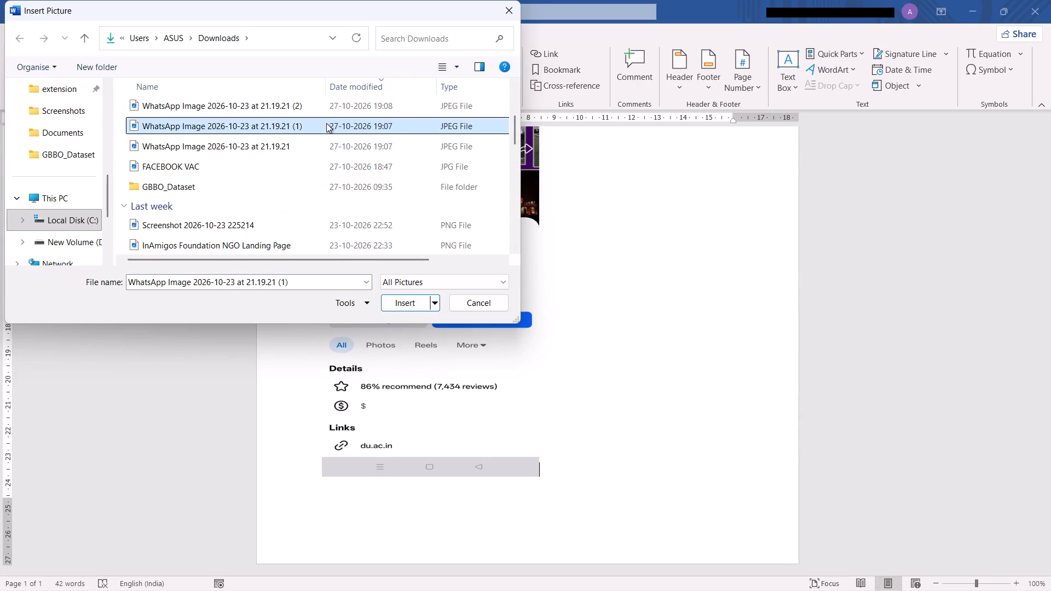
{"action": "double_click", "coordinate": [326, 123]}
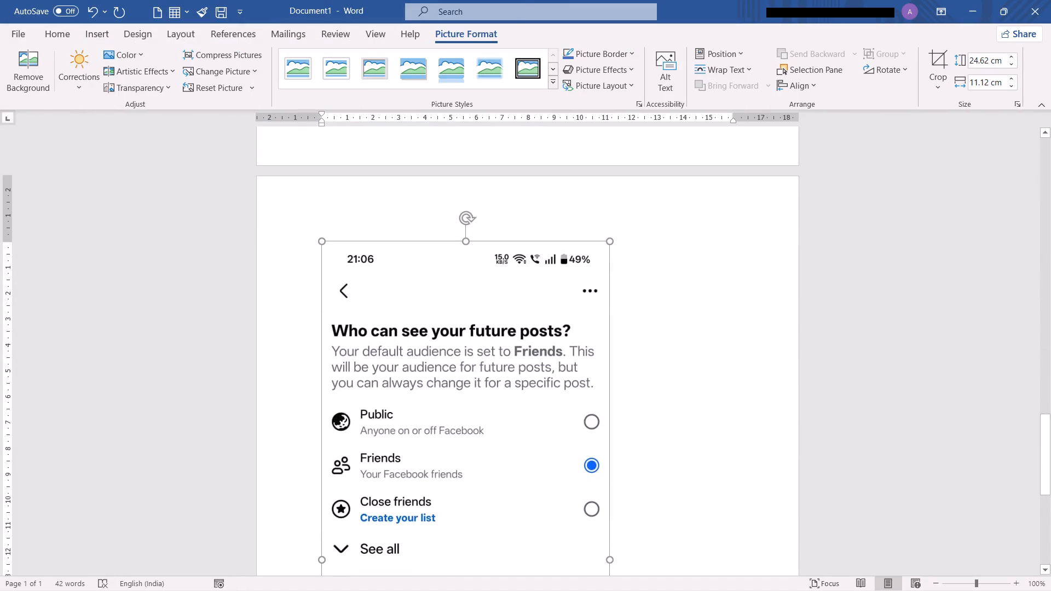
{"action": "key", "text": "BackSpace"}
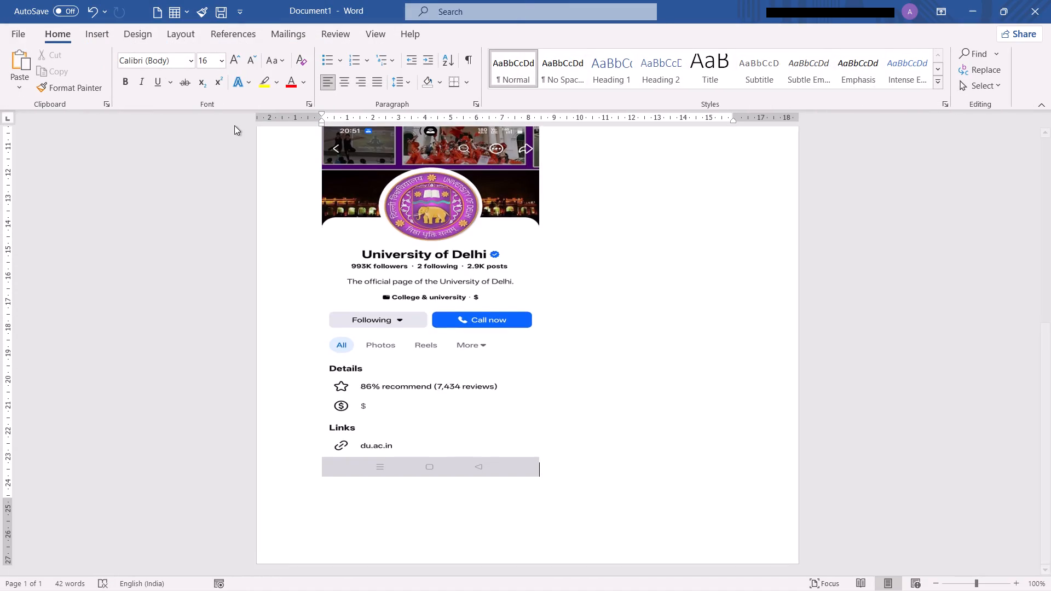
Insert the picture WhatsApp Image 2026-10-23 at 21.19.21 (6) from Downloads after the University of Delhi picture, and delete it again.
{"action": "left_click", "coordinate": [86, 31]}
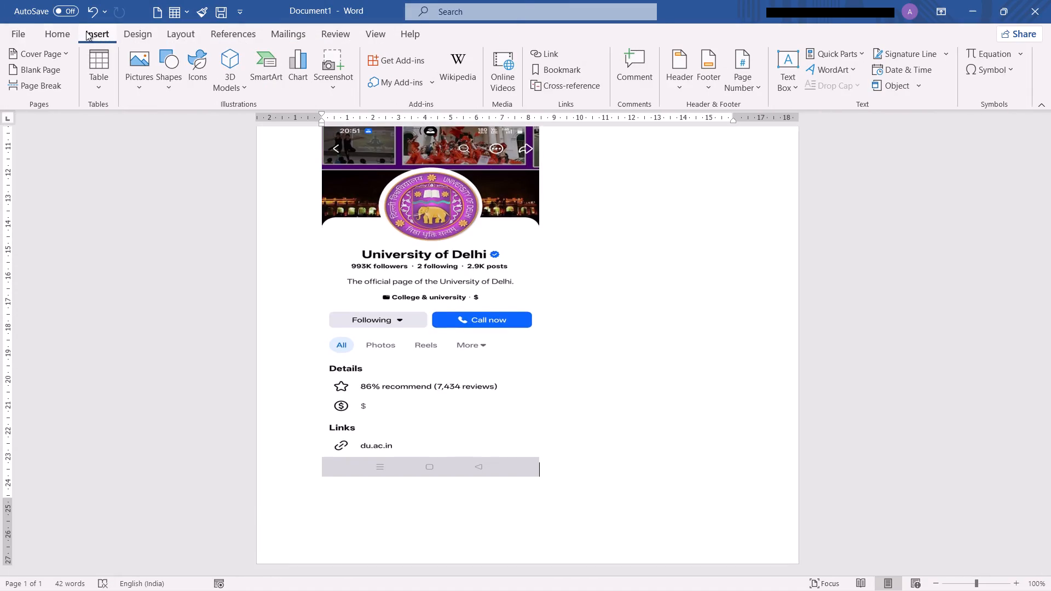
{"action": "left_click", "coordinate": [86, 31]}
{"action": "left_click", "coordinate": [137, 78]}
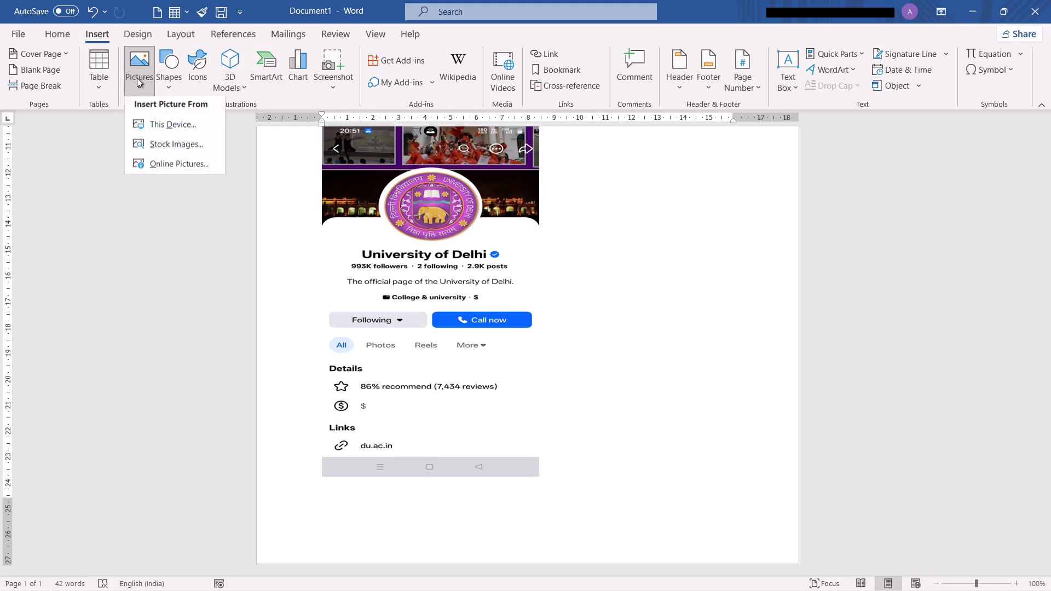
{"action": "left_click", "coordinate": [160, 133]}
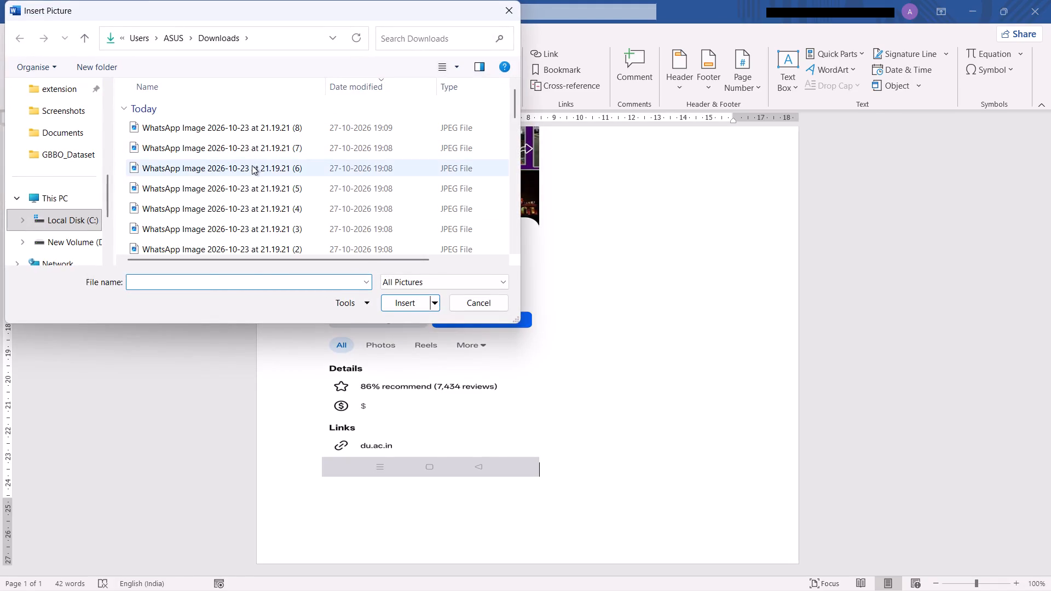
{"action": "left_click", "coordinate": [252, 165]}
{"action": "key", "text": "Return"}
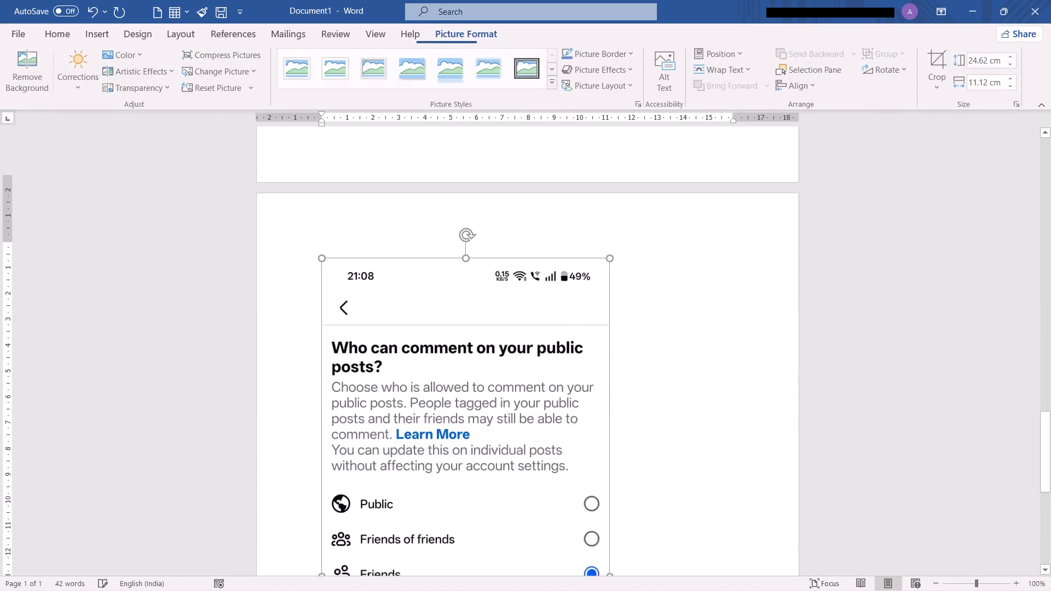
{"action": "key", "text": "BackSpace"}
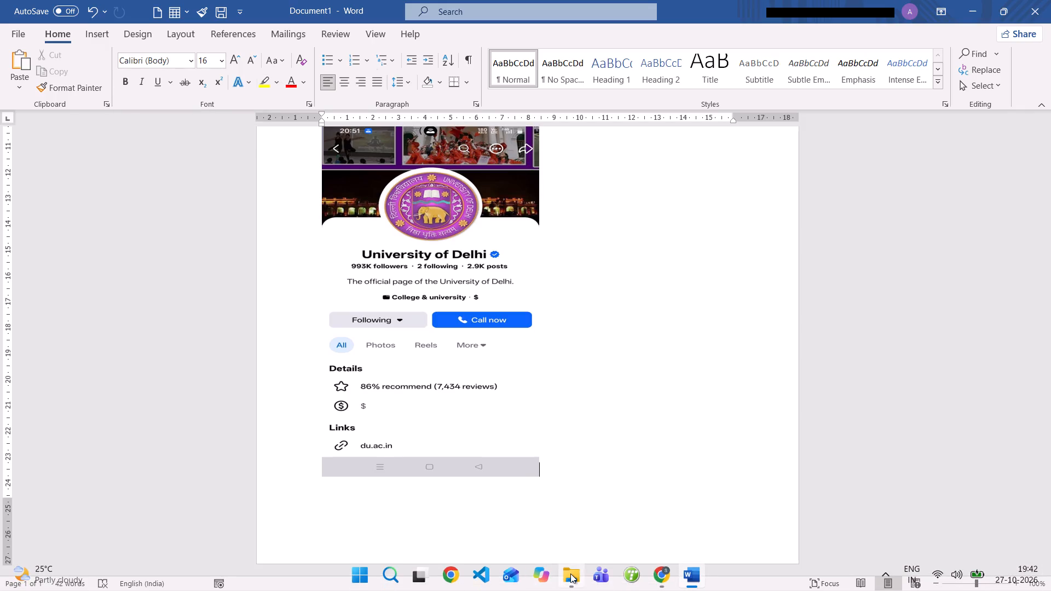
Switch to File Explorer and look through the recent files, checking the available actions for WhatsApp Image 2026-10-23 at 21.19.21.
{"action": "left_click", "coordinate": [570, 573]}
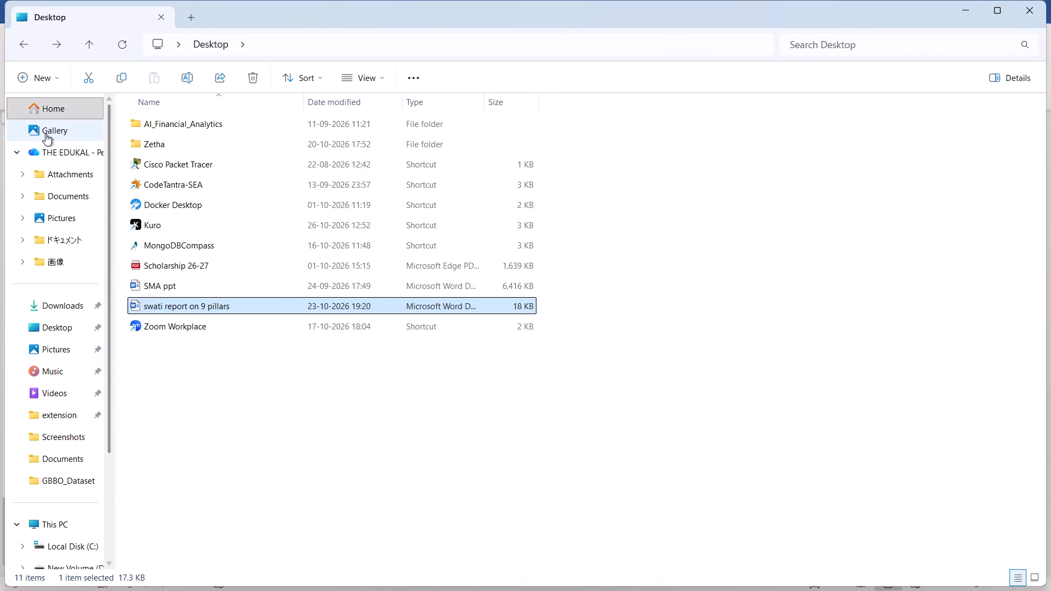
{"action": "left_click", "coordinate": [67, 104]}
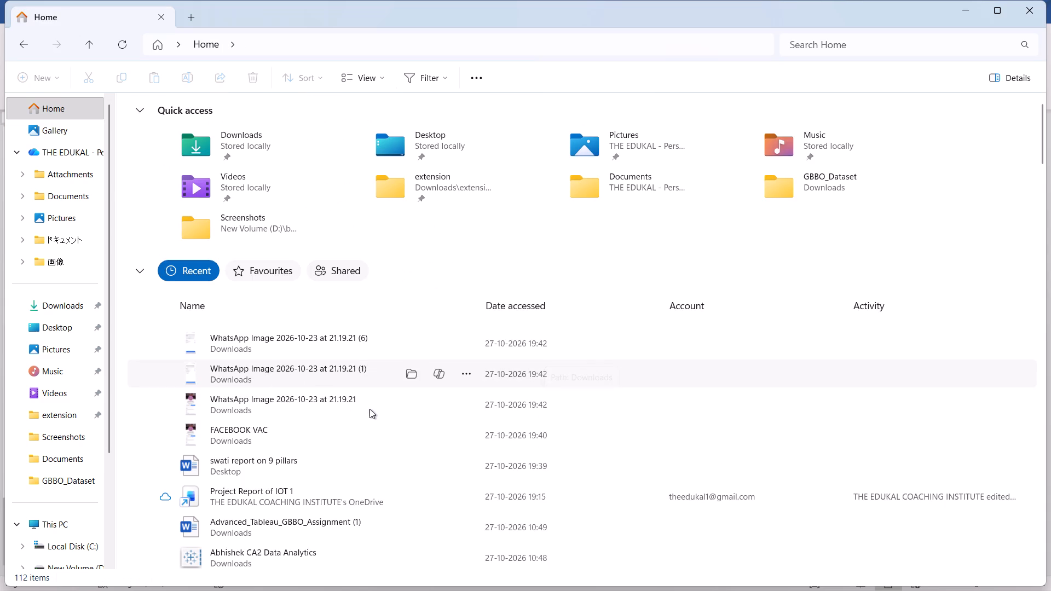
{"action": "key", "text": "Up"}
{"action": "key", "text": "Up"}
{"action": "key", "text": "Down"}
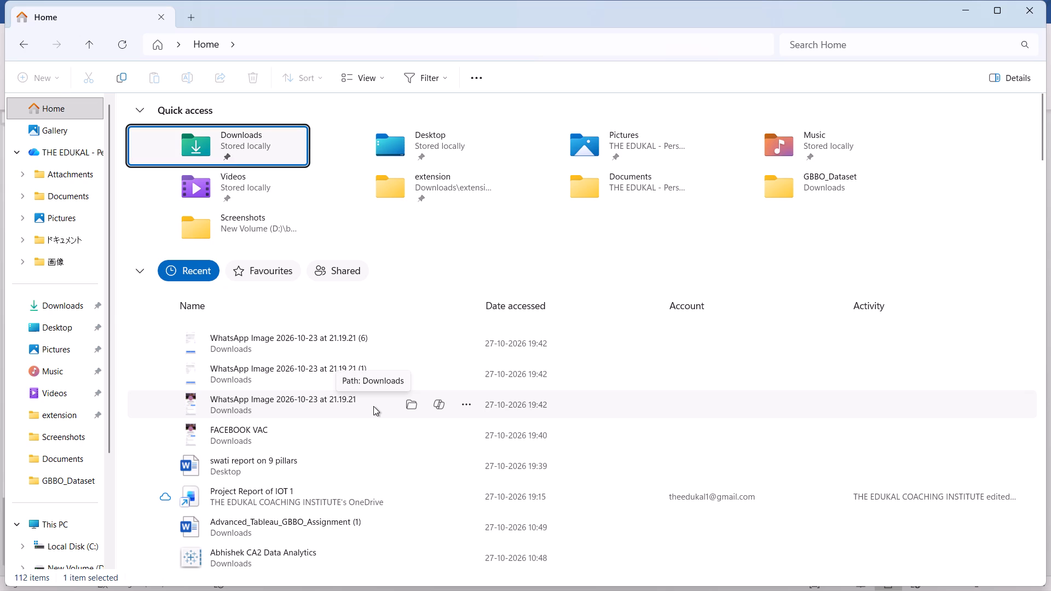
{"action": "key", "text": "Down"}
{"action": "key", "text": "Down"}
{"action": "key", "text": "Down"}
{"action": "key", "text": "Down"}
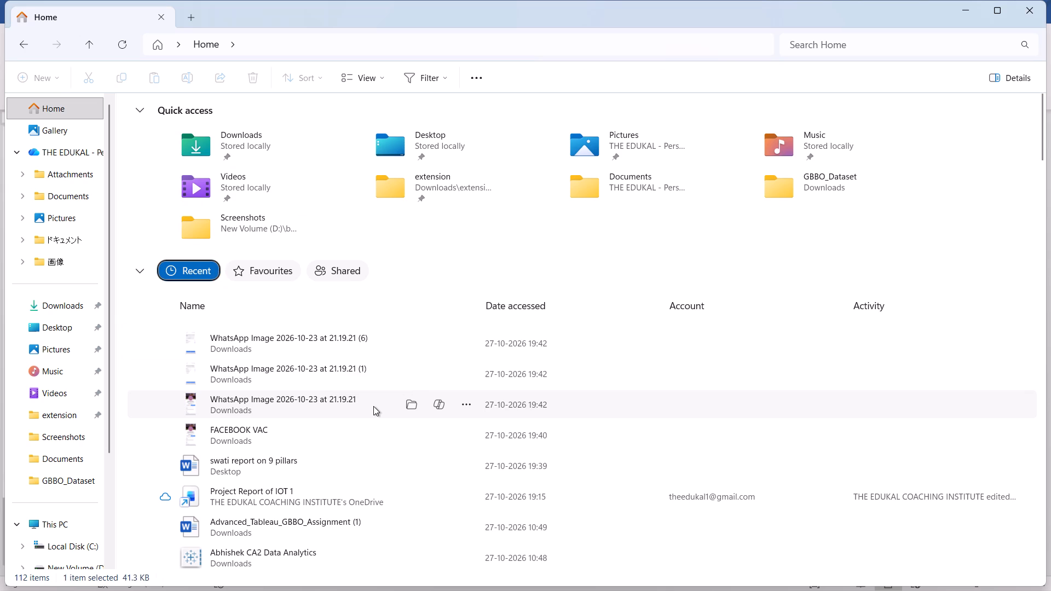
{"action": "key", "text": "Up"}
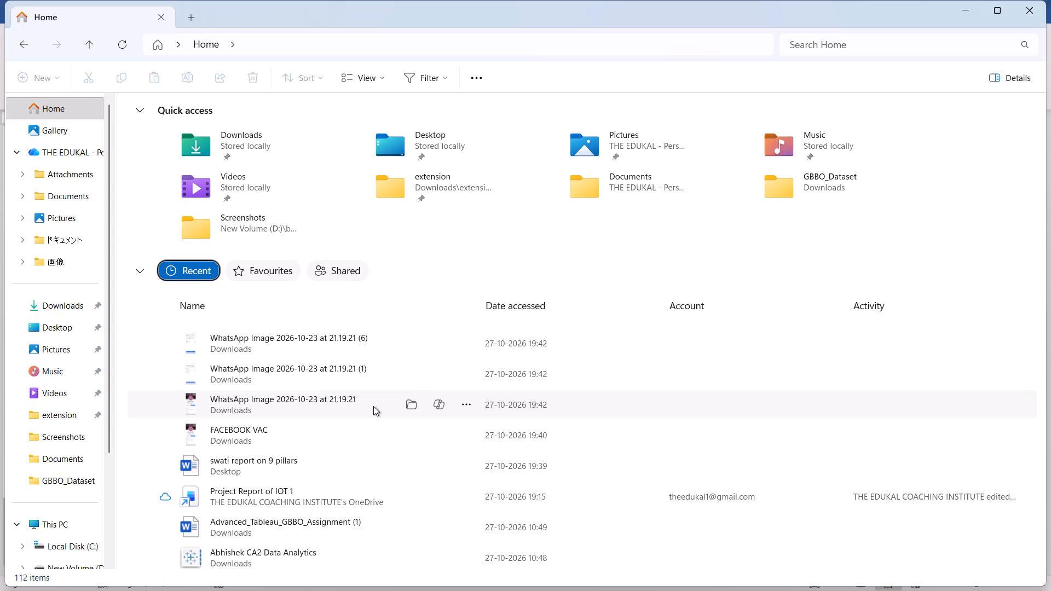
{"action": "left_click", "coordinate": [372, 399]}
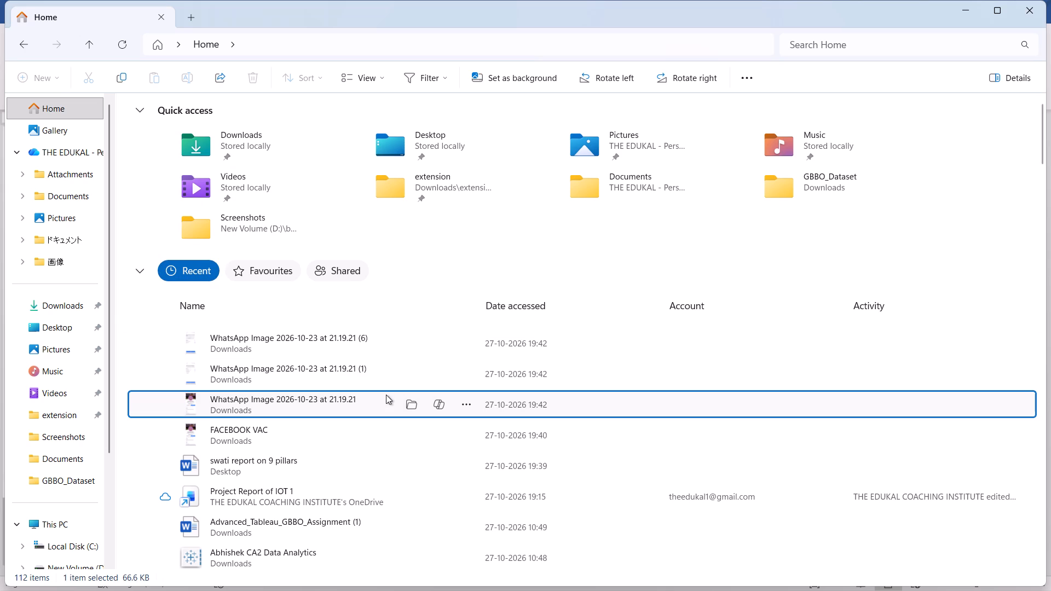
{"action": "left_click", "coordinate": [386, 395]}
{"action": "right_click", "coordinate": [383, 403]}
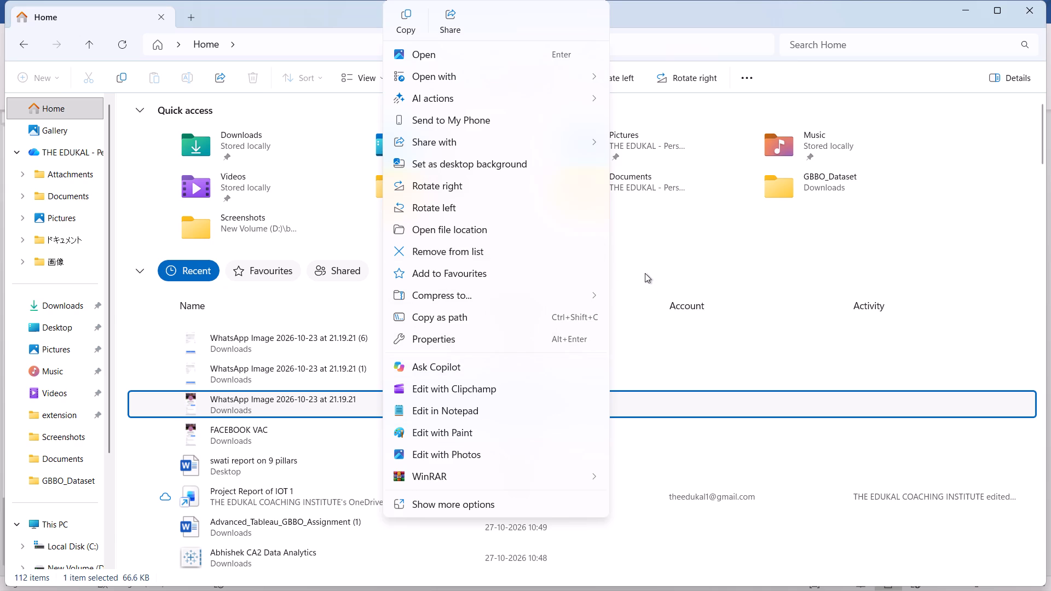
{"action": "left_click", "coordinate": [655, 248]}
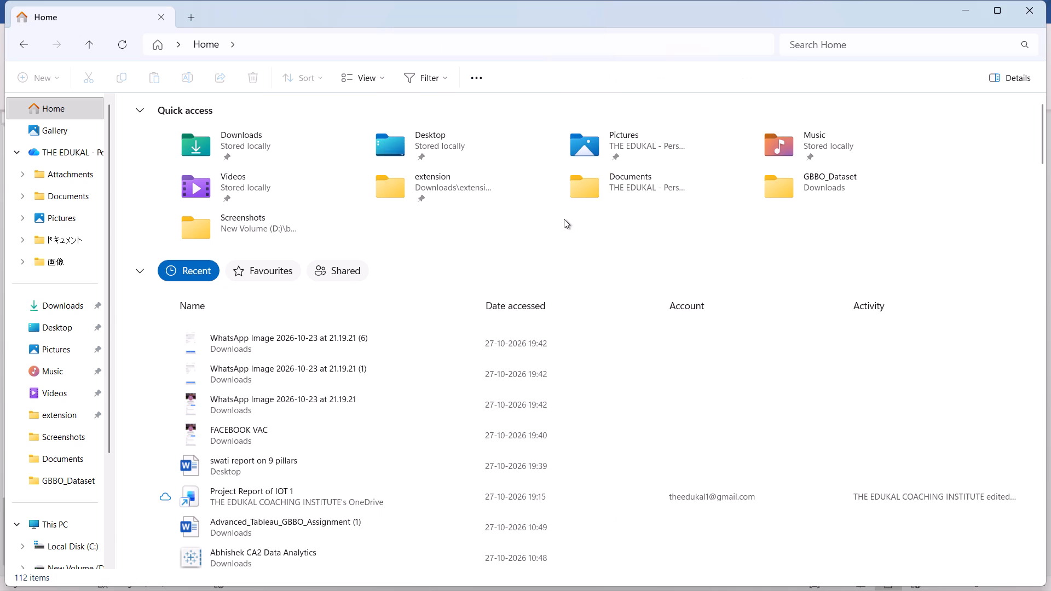
Open the Downloads folder and examine the sharing options for WhatsApp Image 2026-10-23 at 21.19.21 (8).
{"action": "left_click", "coordinate": [244, 130]}
{"action": "double_click", "coordinate": [275, 152]}
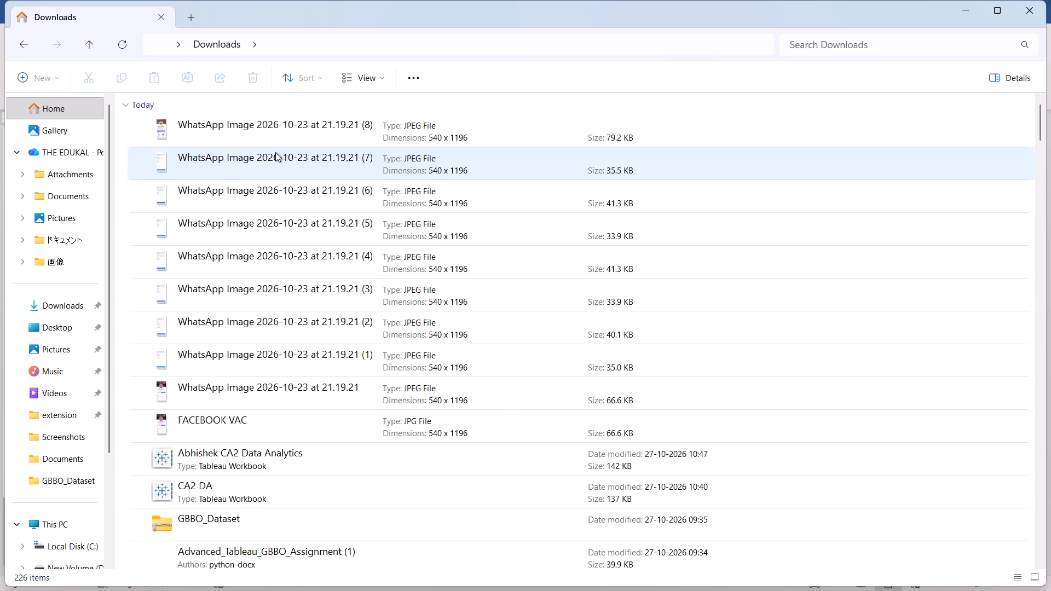
{"action": "left_click", "coordinate": [293, 129]}
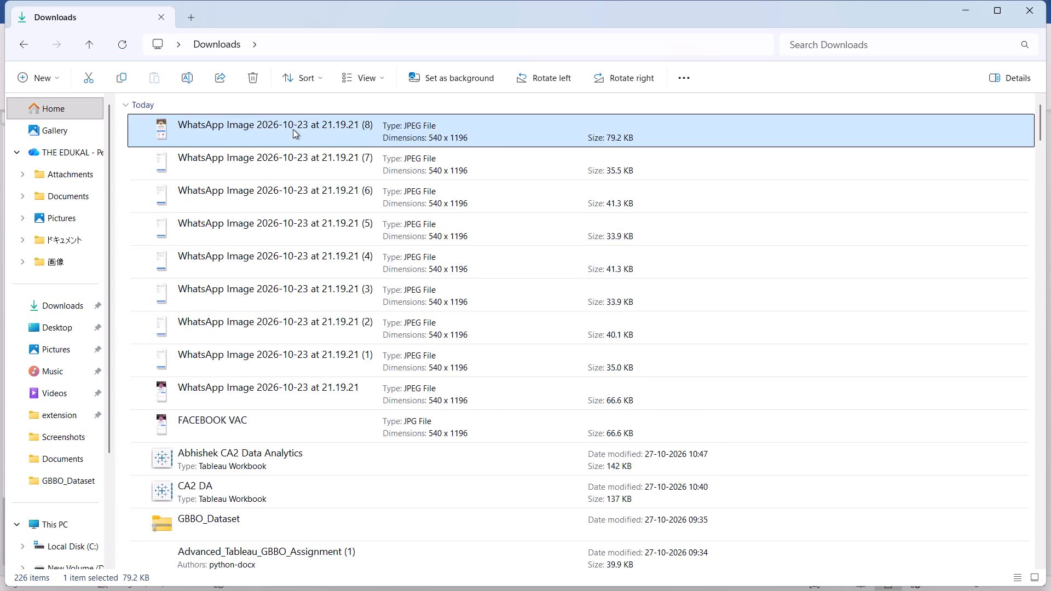
{"action": "right_click", "coordinate": [293, 129]}
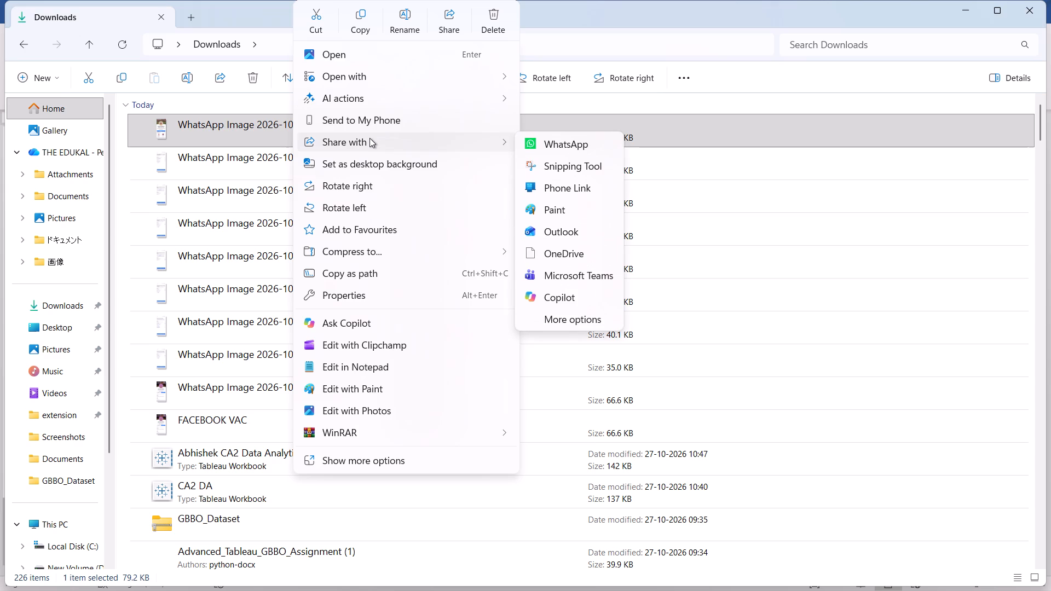
{"action": "left_click", "coordinate": [578, 320]}
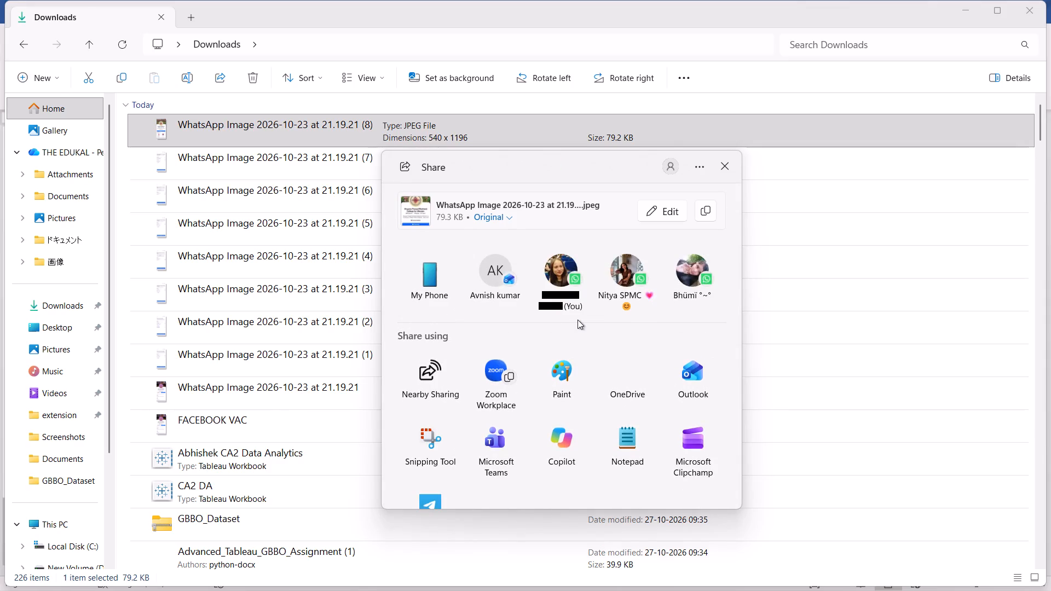
{"action": "double_click", "coordinate": [732, 165]}
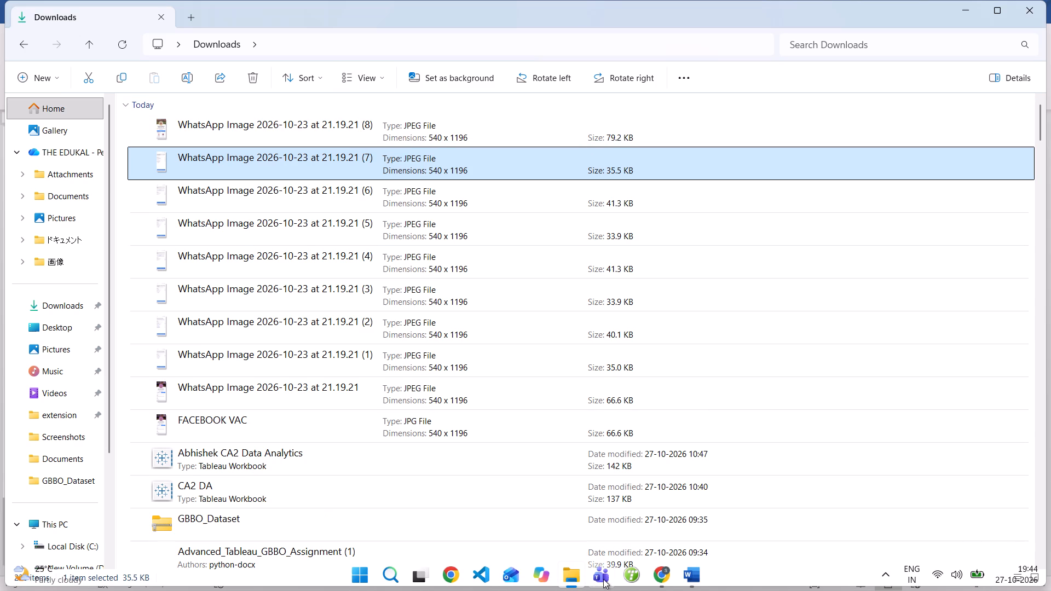
Switch to Word and insert the picture WhatsApp Image 2026-10-23 at 21.19.21 (8) from Downloads after the University of Delhi picture.
{"action": "left_click", "coordinate": [683, 577]}
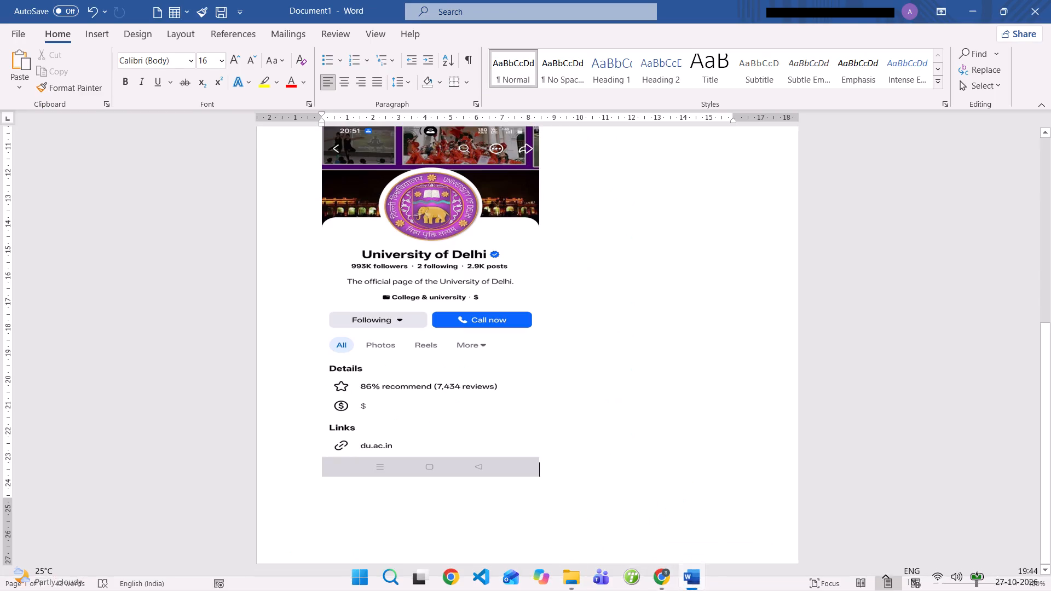
{"action": "left_click", "coordinate": [93, 34]}
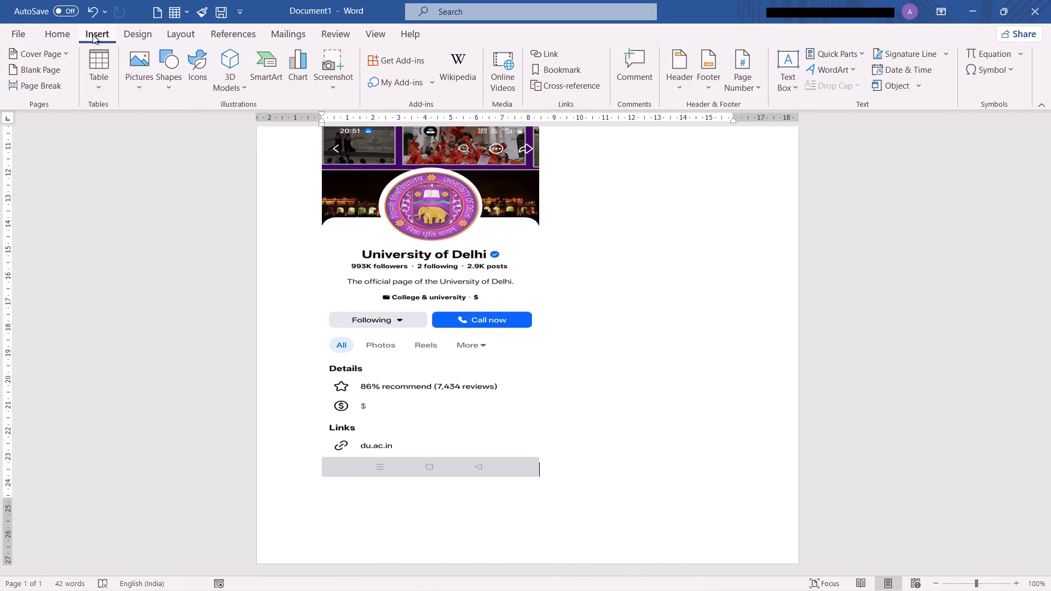
{"action": "left_click", "coordinate": [142, 88]}
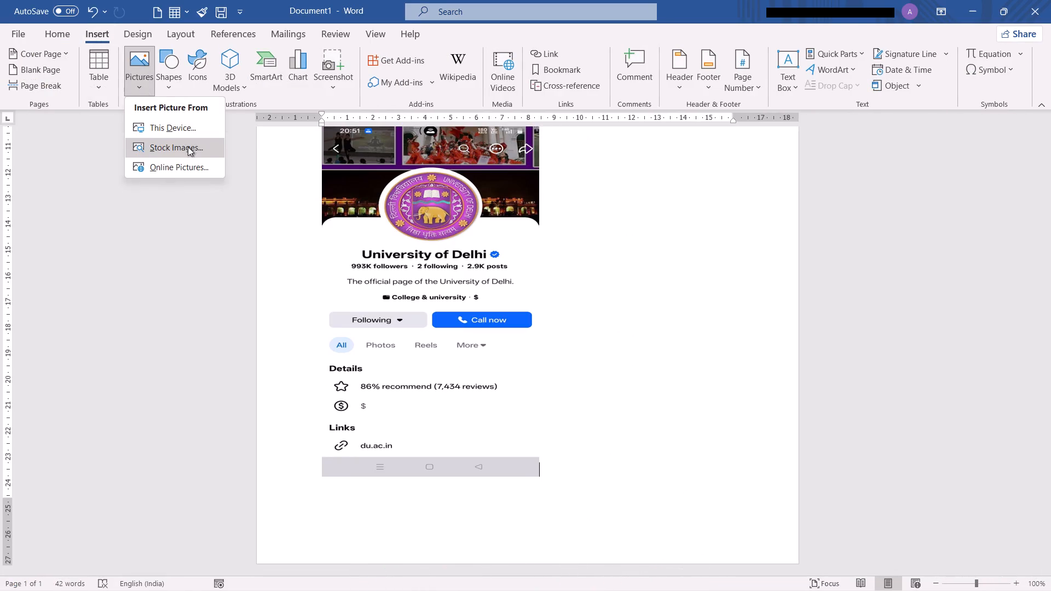
{"action": "left_click", "coordinate": [182, 132]}
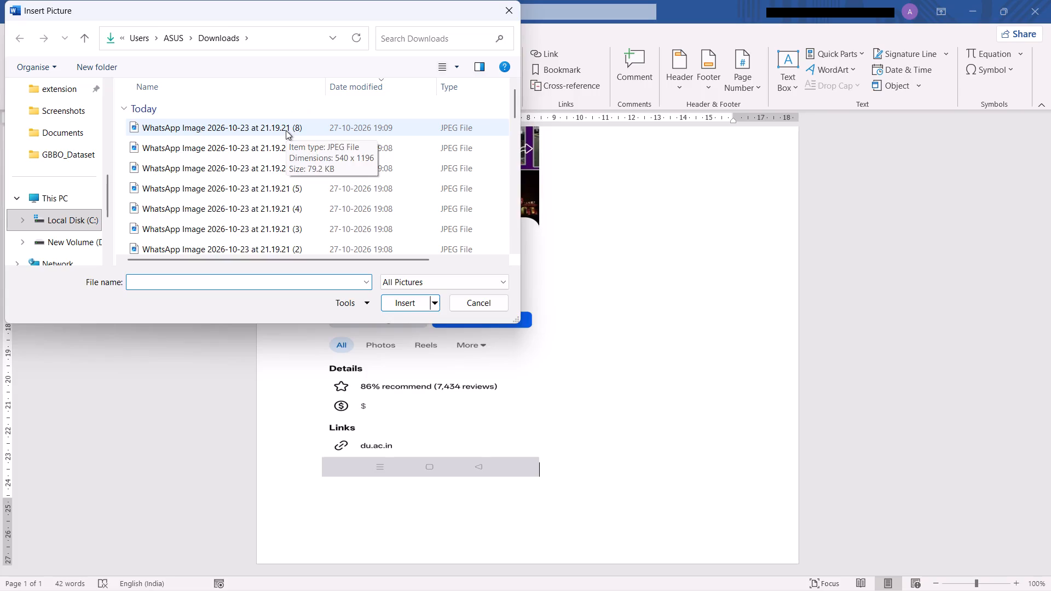
{"action": "left_click", "coordinate": [286, 130]}
{"action": "key", "text": "Return"}
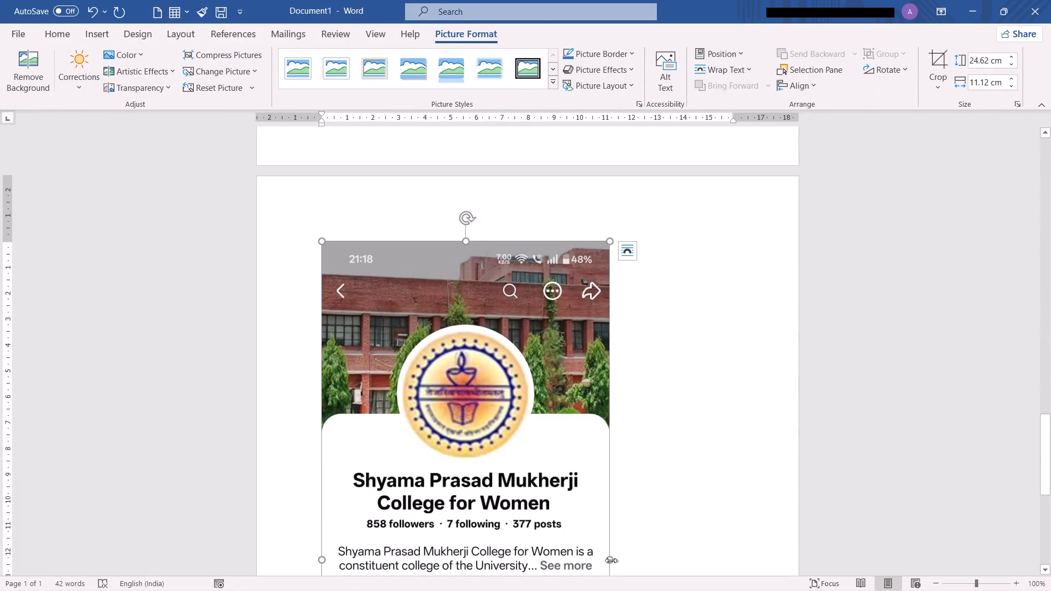
Shrink the Shyama Prasad Mukherji College picture to about 9.31 cm wide and 15.98 cm high.
{"action": "left_click_drag", "start_coordinate": [611, 560], "coordinate": [563, 561]}
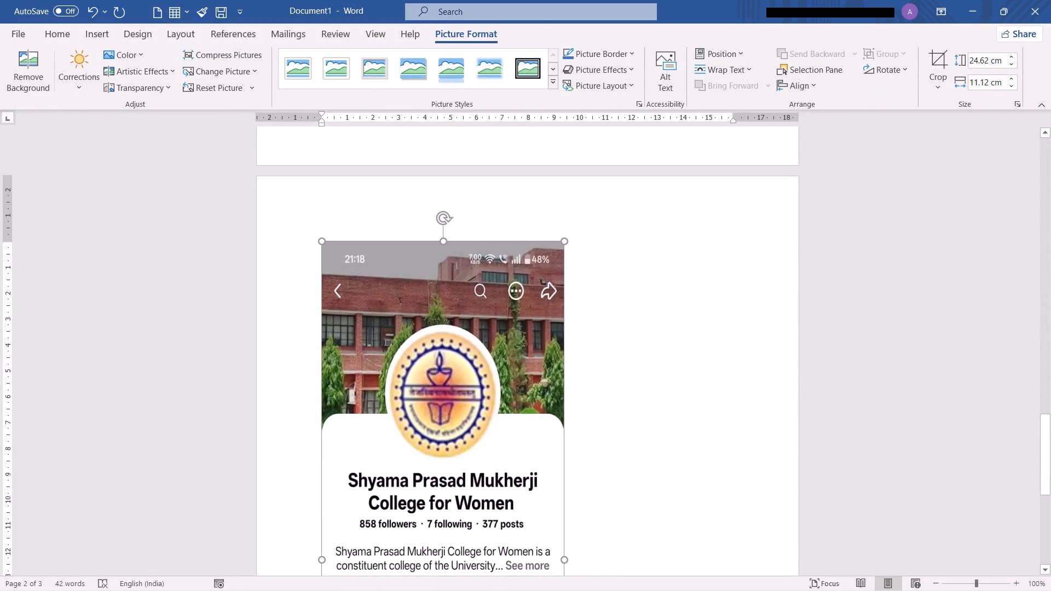
{"action": "left_click_drag", "start_coordinate": [563, 561], "coordinate": [563, 562]}
{"action": "left_click_drag", "start_coordinate": [443, 131], "coordinate": [465, 398]}
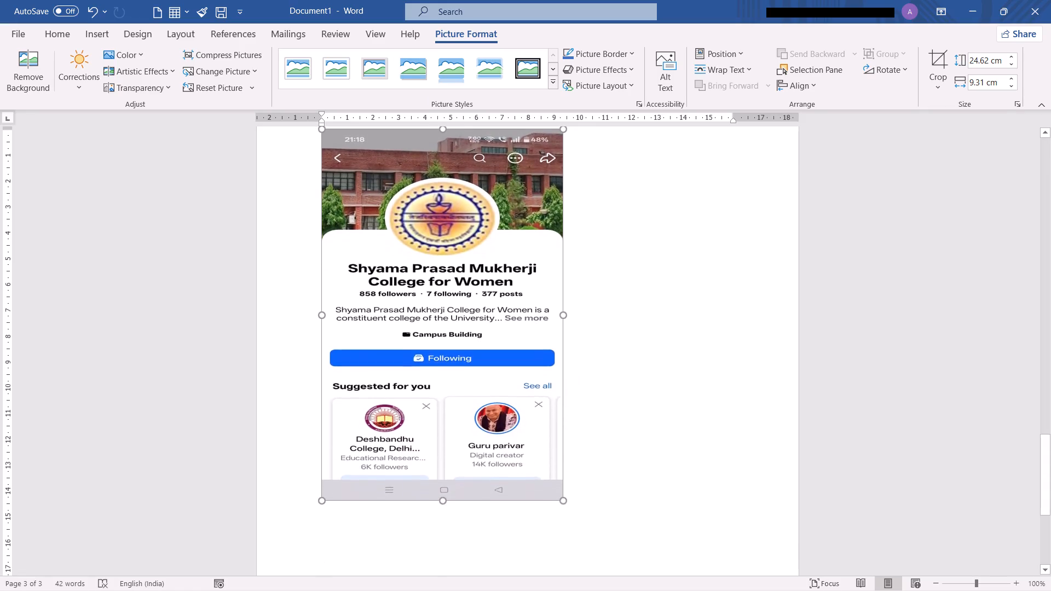
{"action": "left_click_drag", "start_coordinate": [465, 398], "coordinate": [467, 364]}
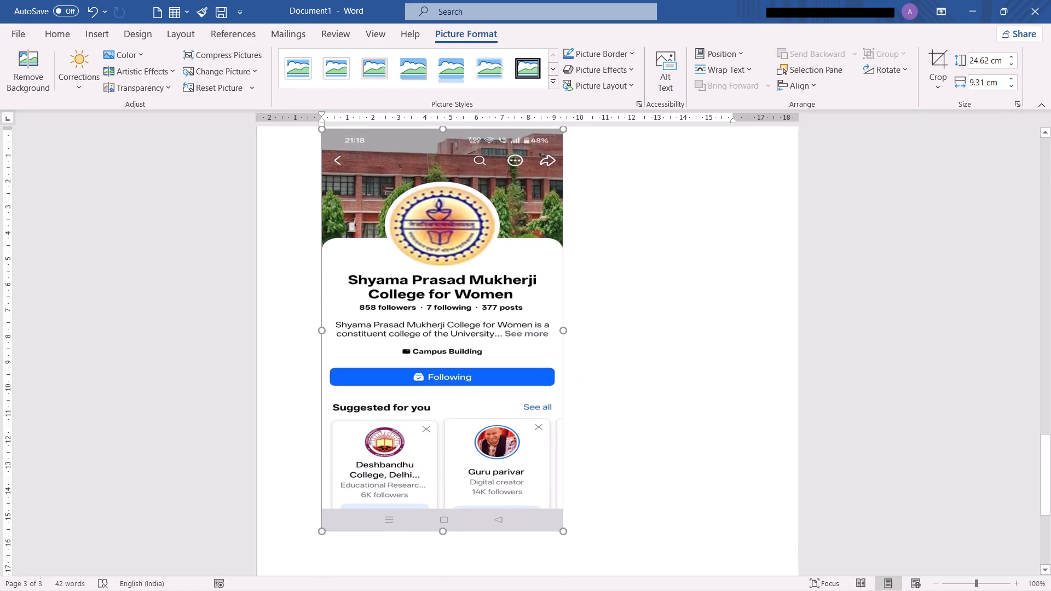
{"action": "left_click_drag", "start_coordinate": [467, 364], "coordinate": [467, 361]}
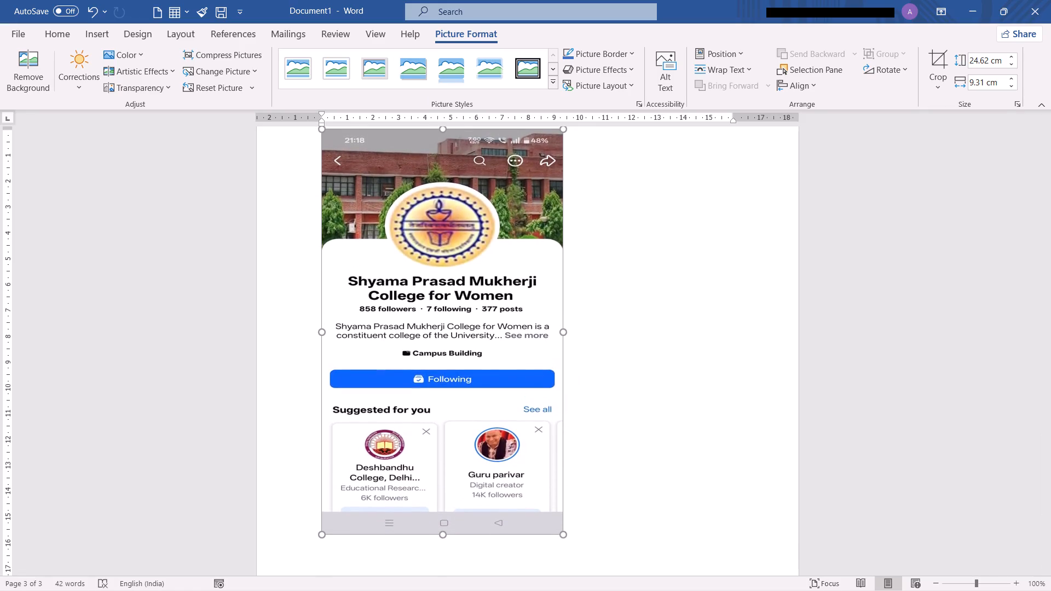
{"action": "left_click_drag", "start_coordinate": [467, 361], "coordinate": [467, 352]}
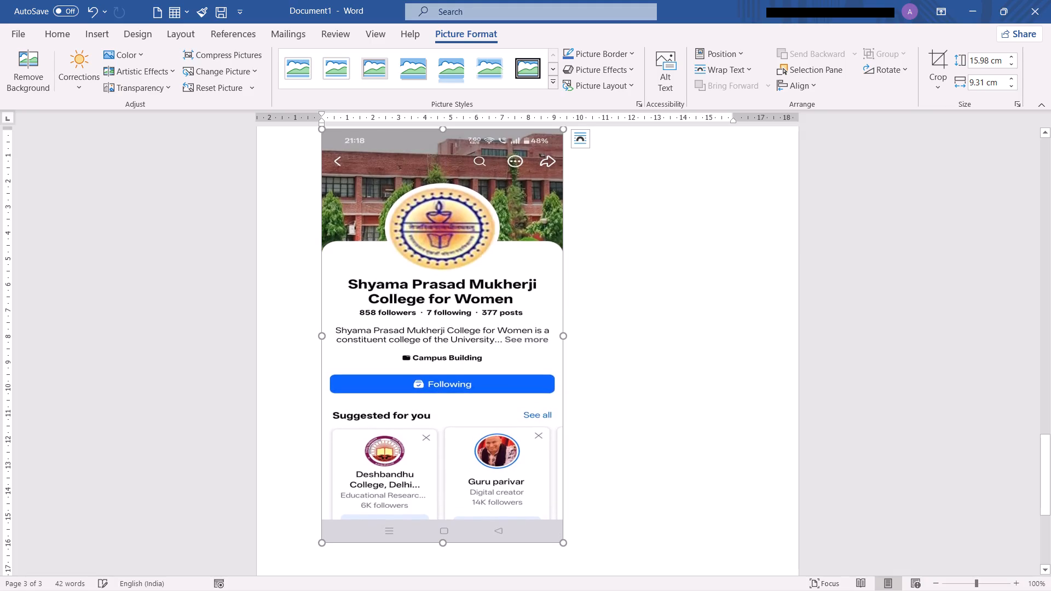
{"action": "left_click", "coordinate": [665, 189]}
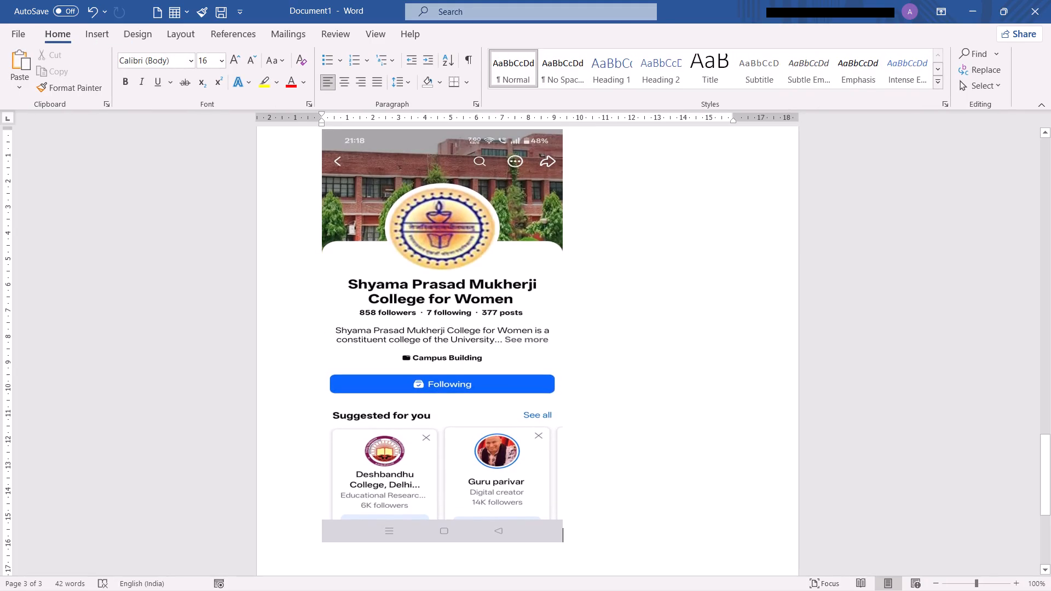
Delete the blank line between the COURSE line and the Exploring Facebook and Its Privacy Setting heading.
{"action": "left_click", "coordinate": [764, 265]}
{"action": "key", "text": "Up"}
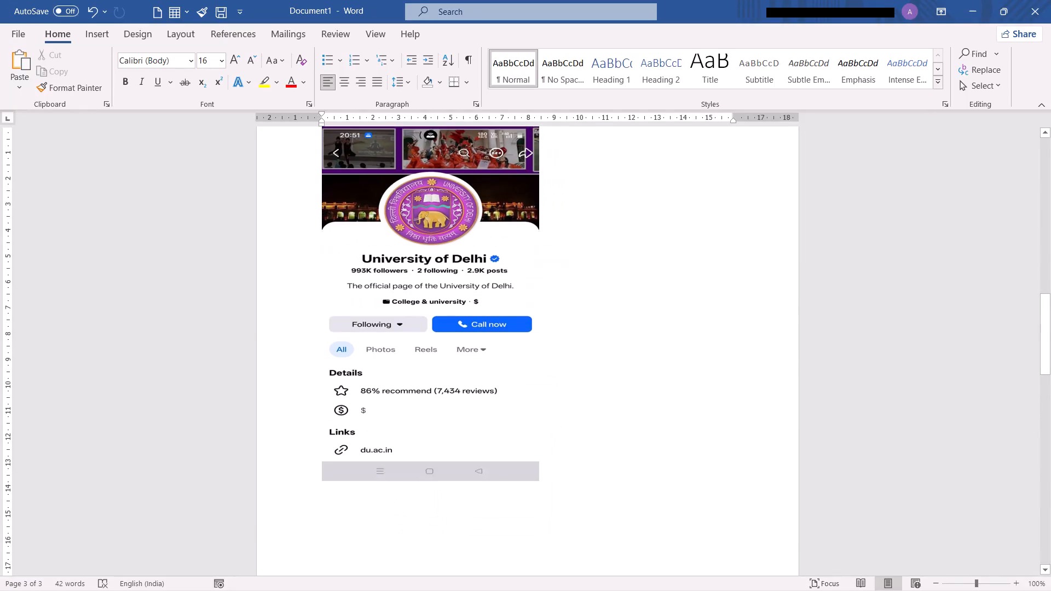
{"action": "key", "text": "Up"}
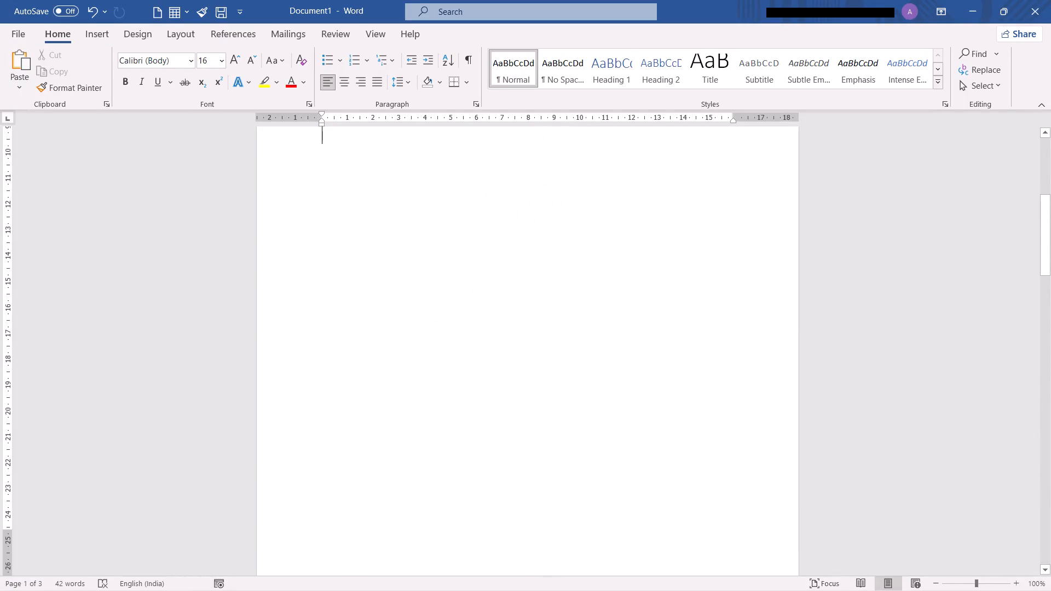
{"action": "key", "text": "Up"}
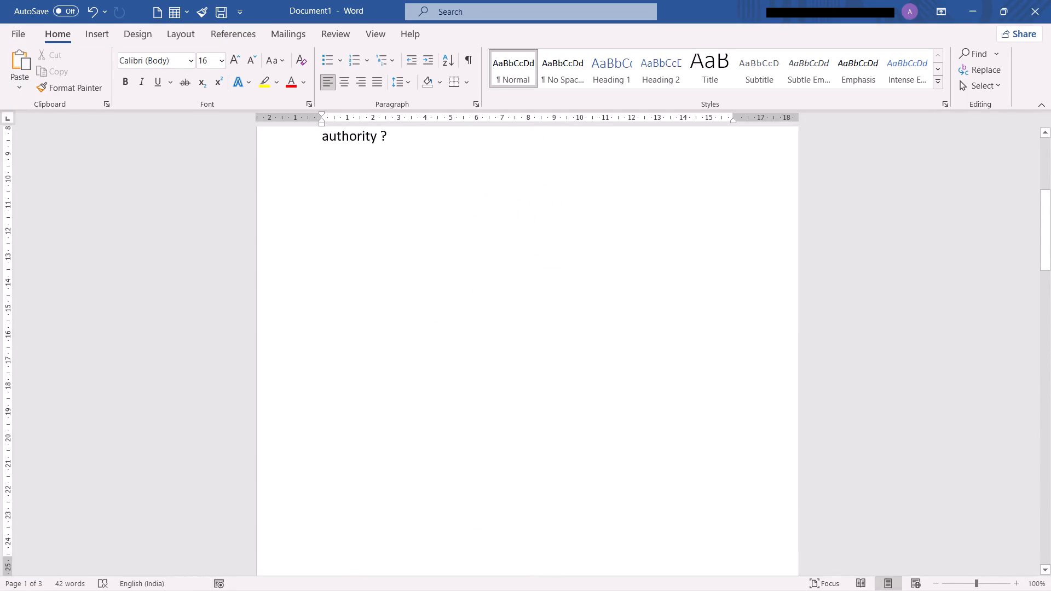
{"action": "key", "text": "Up"}
{"action": "key", "text": "Up"}
{"action": "key", "text": "Up"}
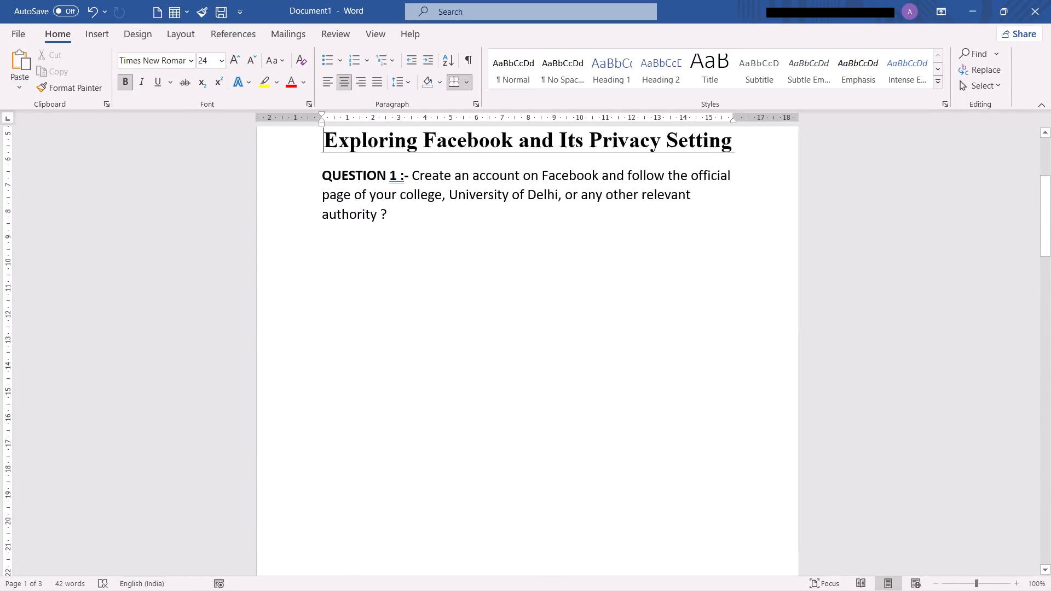
{"action": "key", "text": "Up"}
{"action": "key", "text": "BackSpace"}
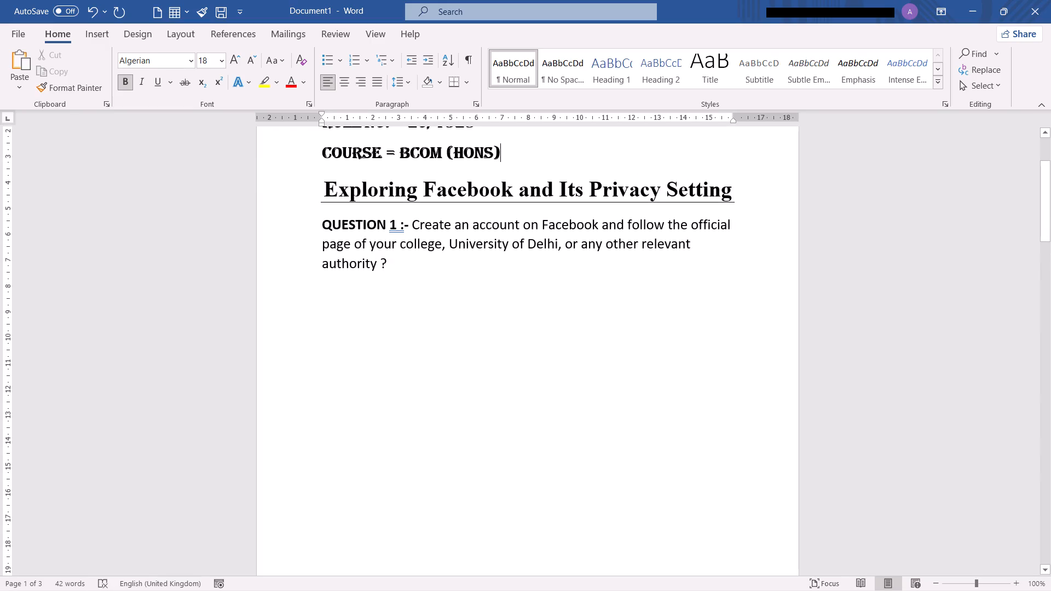
Shorten the University of Delhi picture and narrow it to about 8 cm wide.
{"action": "left_click", "coordinate": [827, 506]}
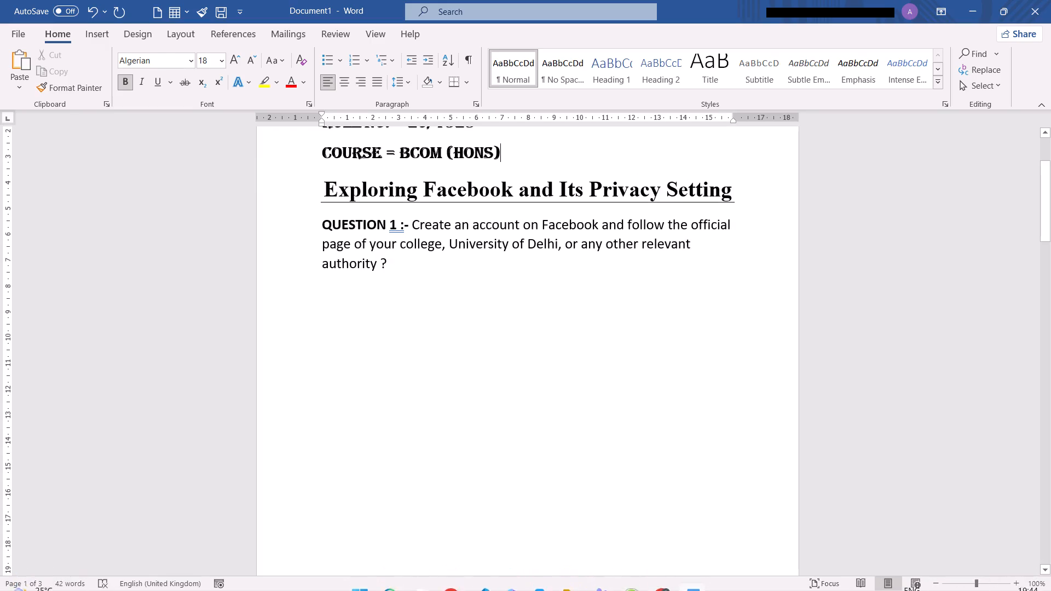
{"action": "key", "text": "Down"}
{"action": "key", "text": "Down"}
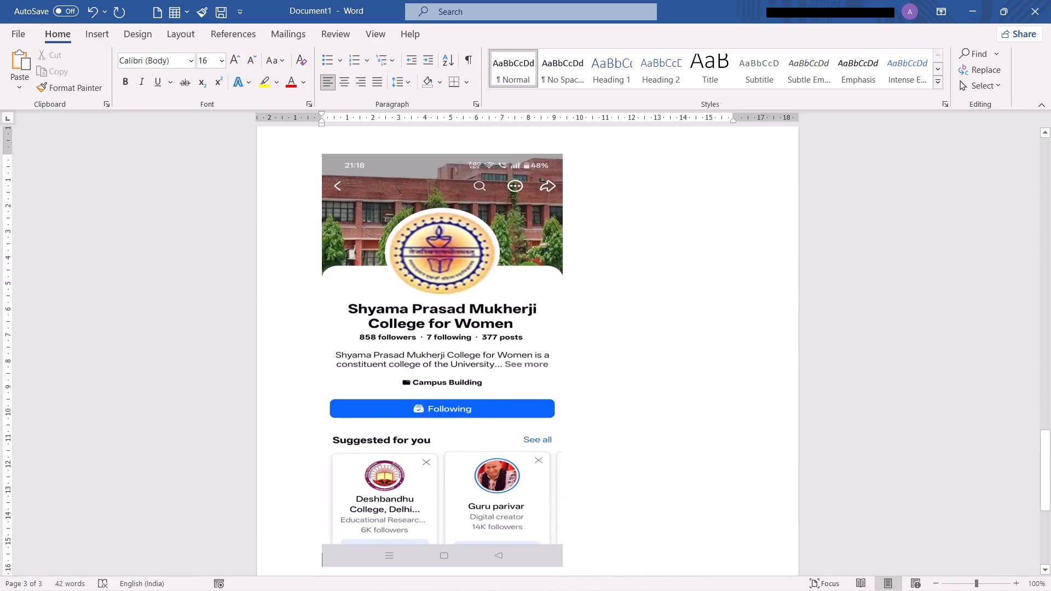
{"action": "key", "text": "Up"}
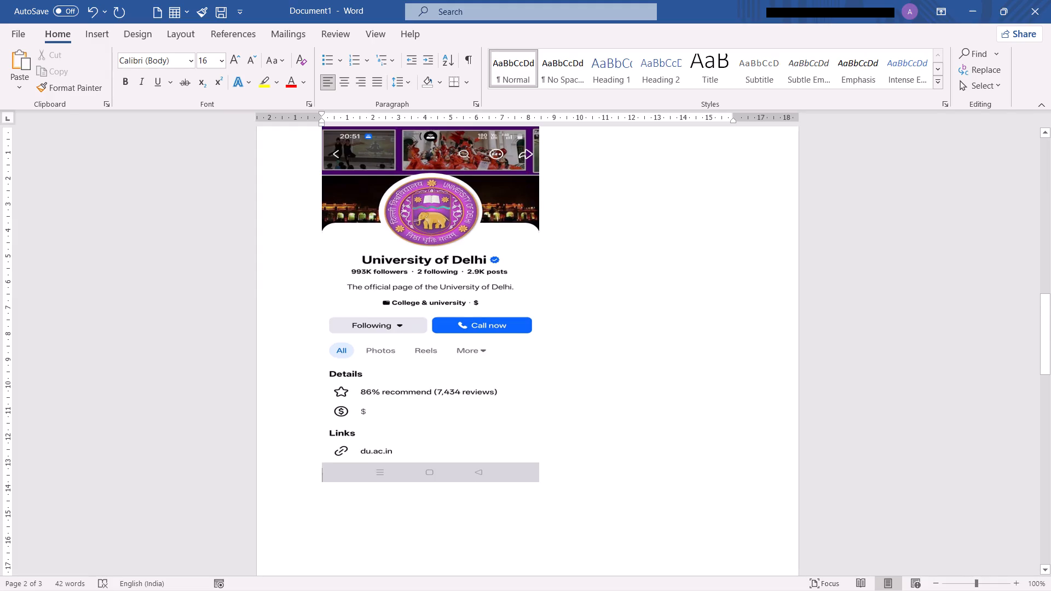
{"action": "left_click", "coordinate": [552, 462]}
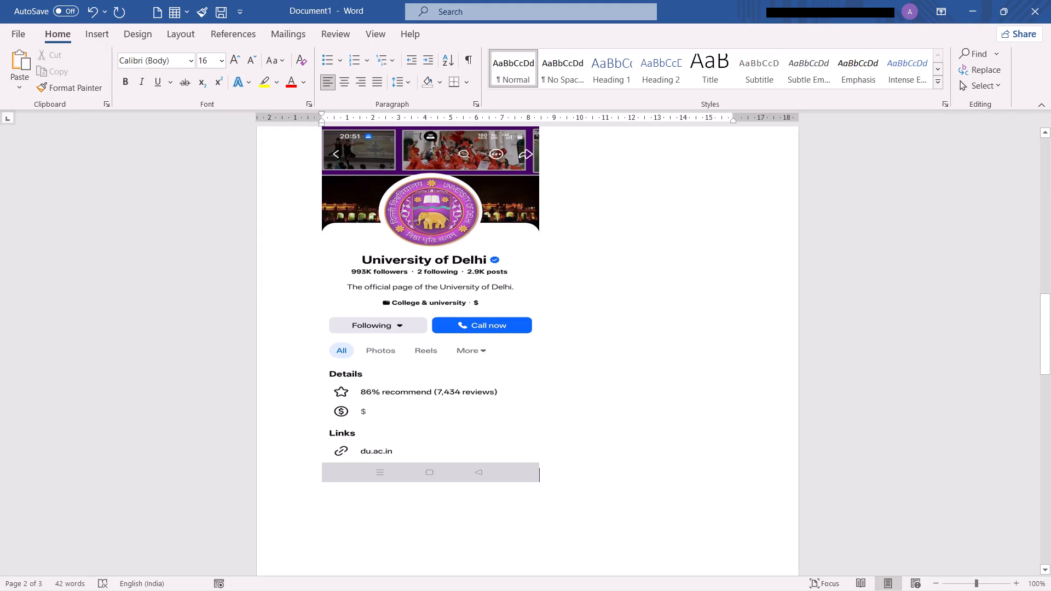
{"action": "left_click", "coordinate": [429, 479]}
{"action": "left_click_drag", "start_coordinate": [429, 486], "coordinate": [429, 436]}
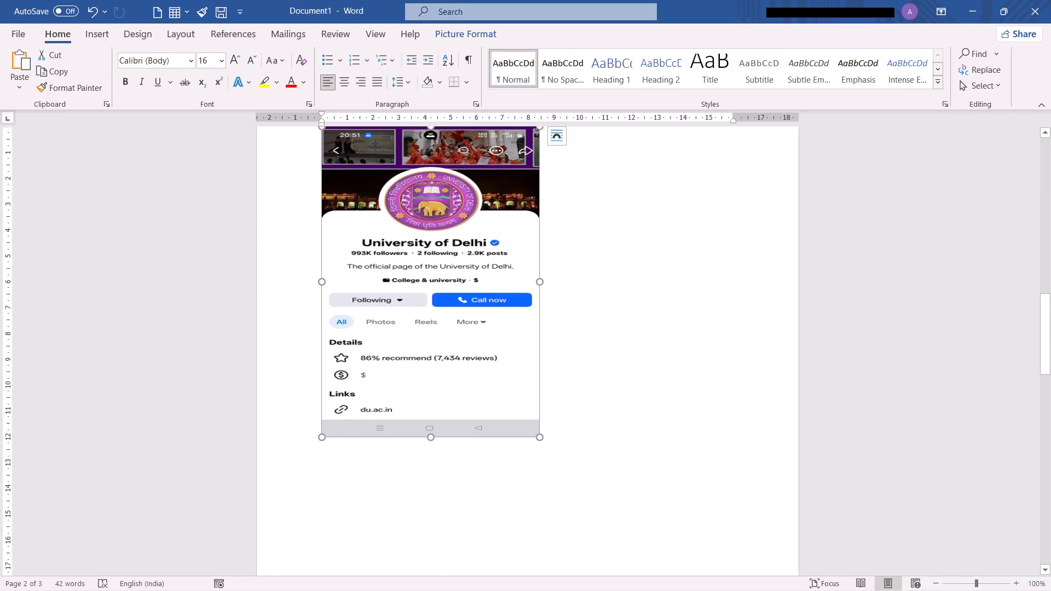
{"action": "left_click_drag", "start_coordinate": [539, 281], "coordinate": [527, 281]}
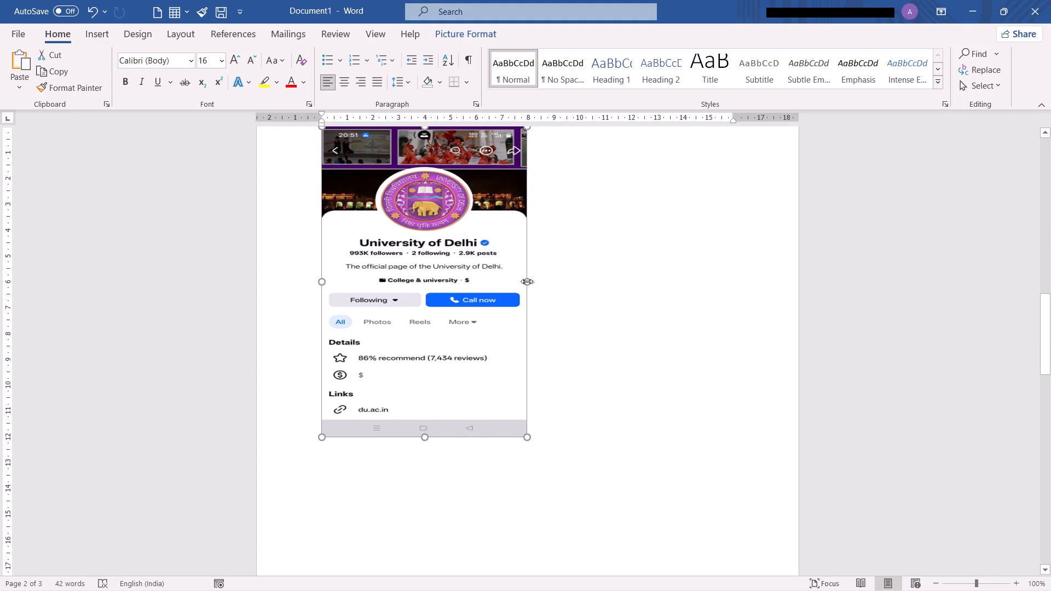
Move the University of Delhi picture up to the first page, directly below the Question 1 text.
{"action": "left_click_drag", "start_coordinate": [458, 293], "coordinate": [459, 70]}
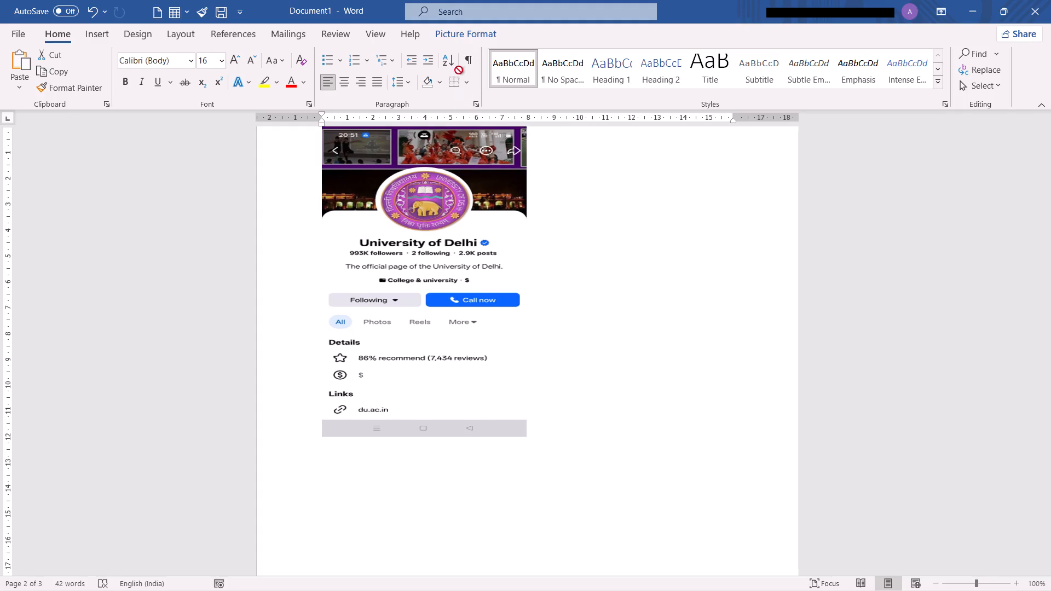
{"action": "left_click_drag", "start_coordinate": [459, 70], "coordinate": [520, 137]}
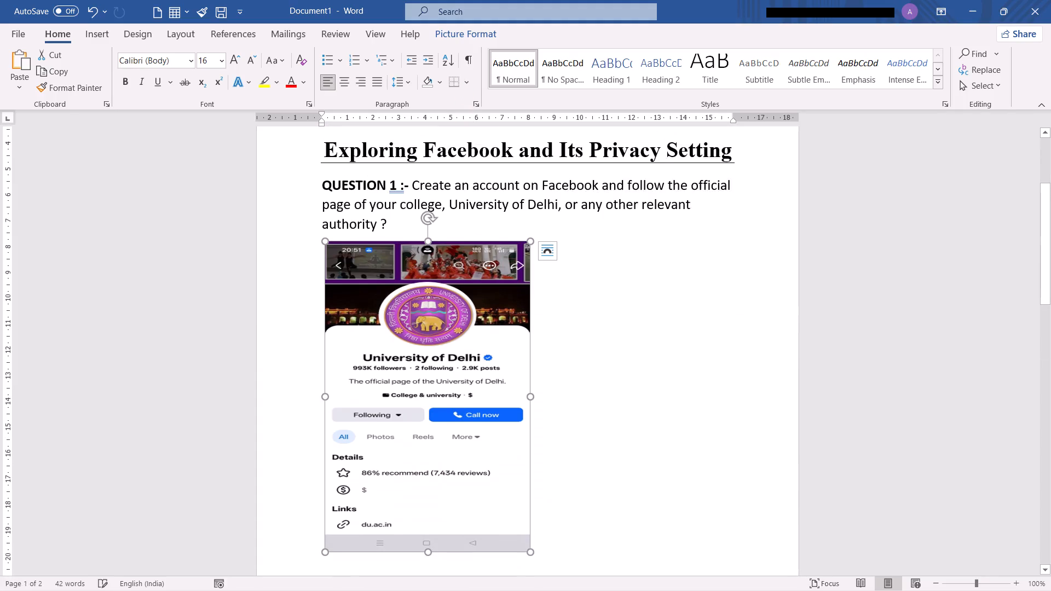
{"action": "left_click", "coordinate": [408, 221]}
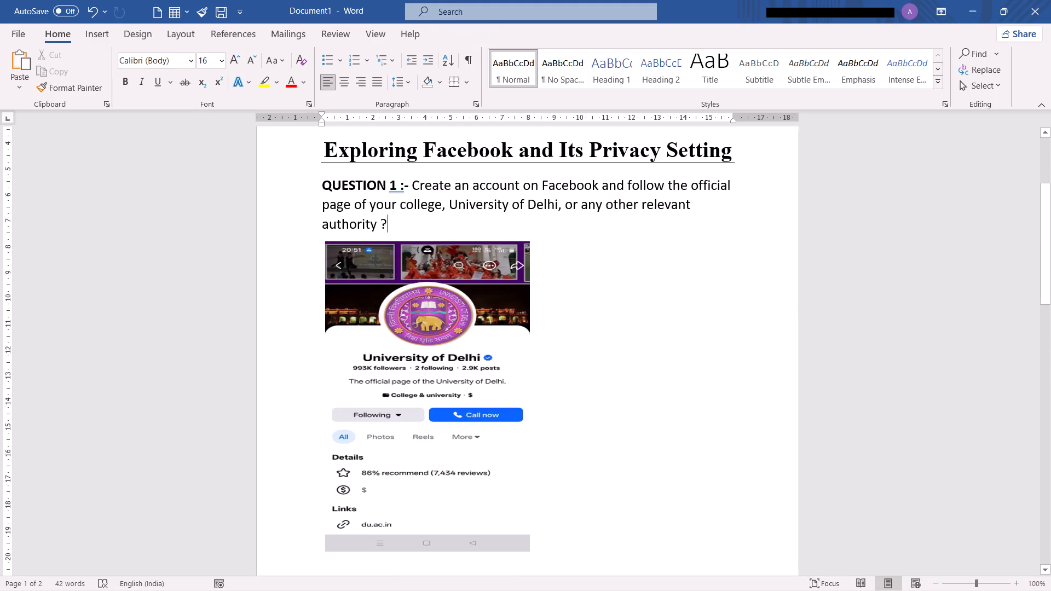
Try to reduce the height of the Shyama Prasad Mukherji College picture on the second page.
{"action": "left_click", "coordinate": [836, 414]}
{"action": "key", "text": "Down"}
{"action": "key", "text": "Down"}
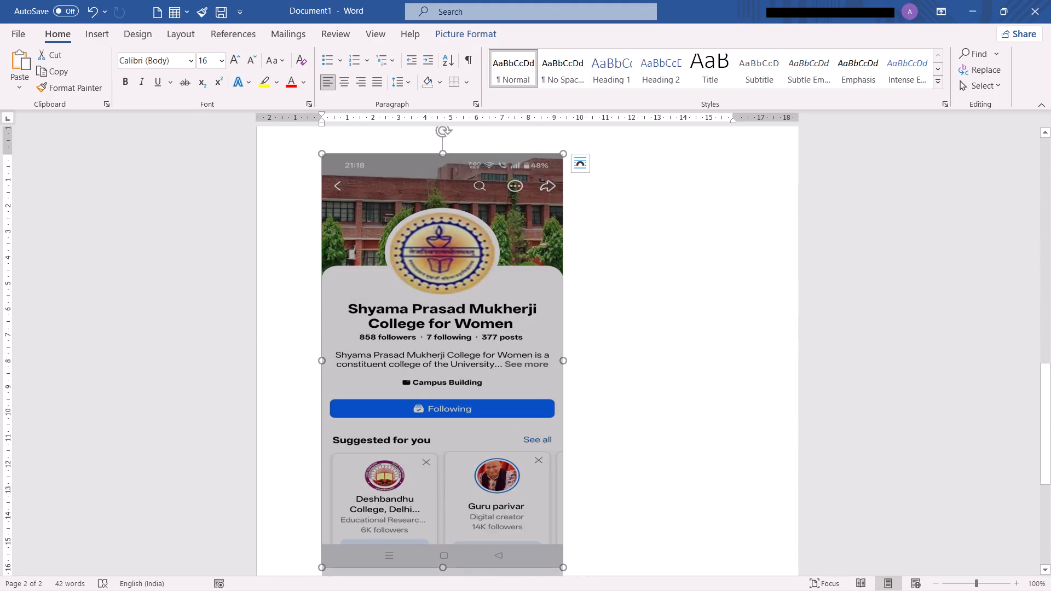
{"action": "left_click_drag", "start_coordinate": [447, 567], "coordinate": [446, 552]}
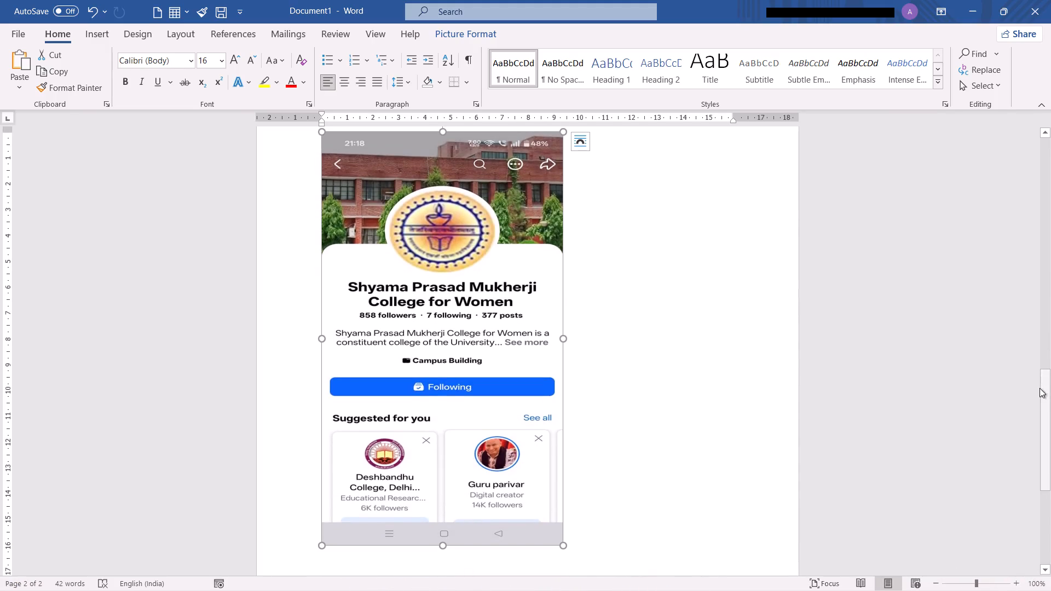
Add a blank line above and a blank line below the Exploring Facebook and Its Privacy Setting heading.
{"action": "left_click_drag", "start_coordinate": [1040, 388], "coordinate": [997, 192]}
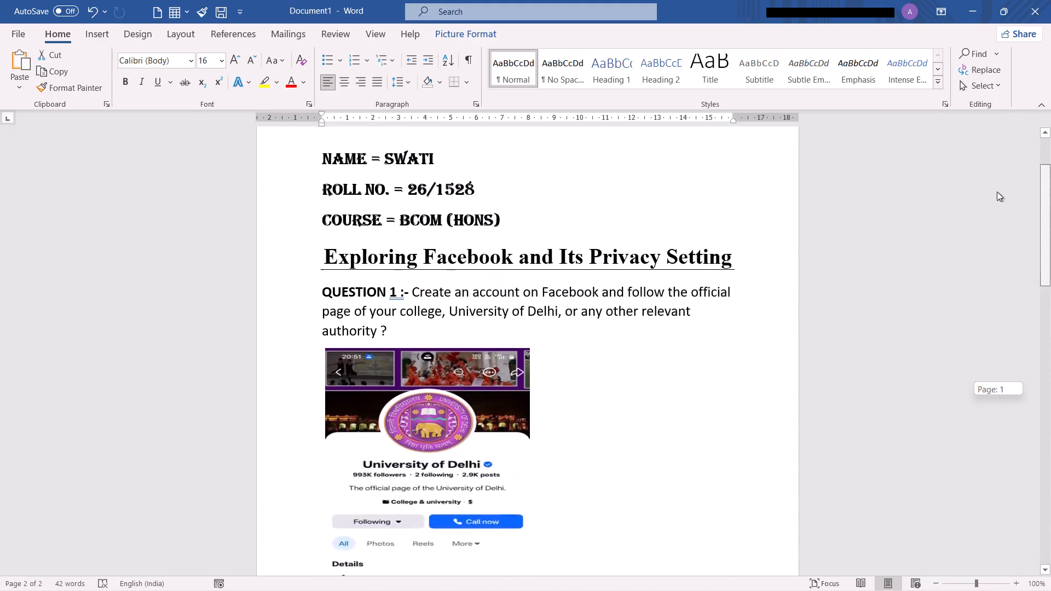
{"action": "left_click_drag", "start_coordinate": [997, 192], "coordinate": [982, 183]}
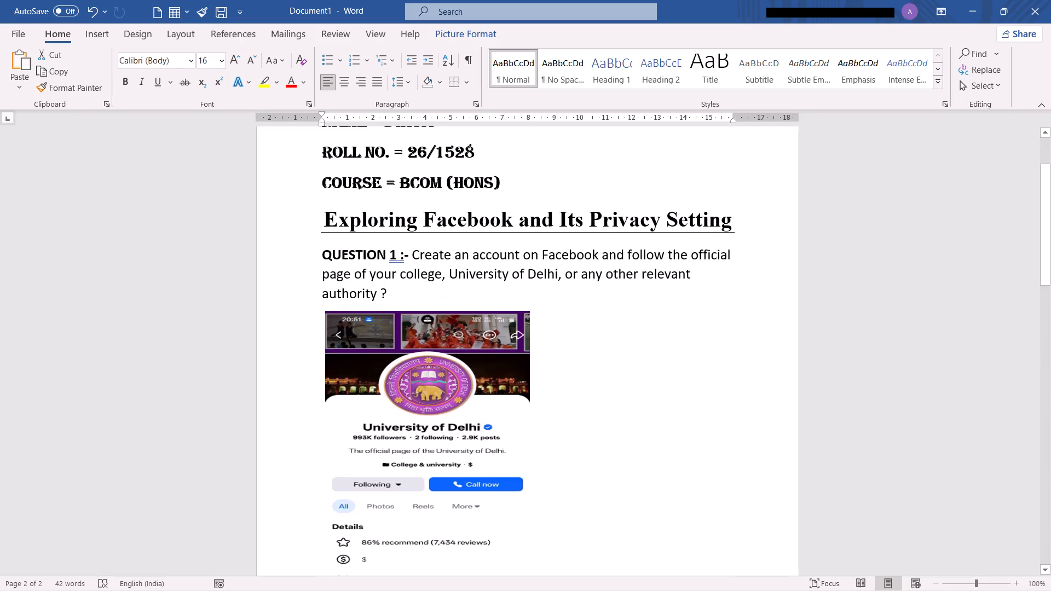
{"action": "left_click", "coordinate": [512, 184]}
{"action": "key", "text": "Return"}
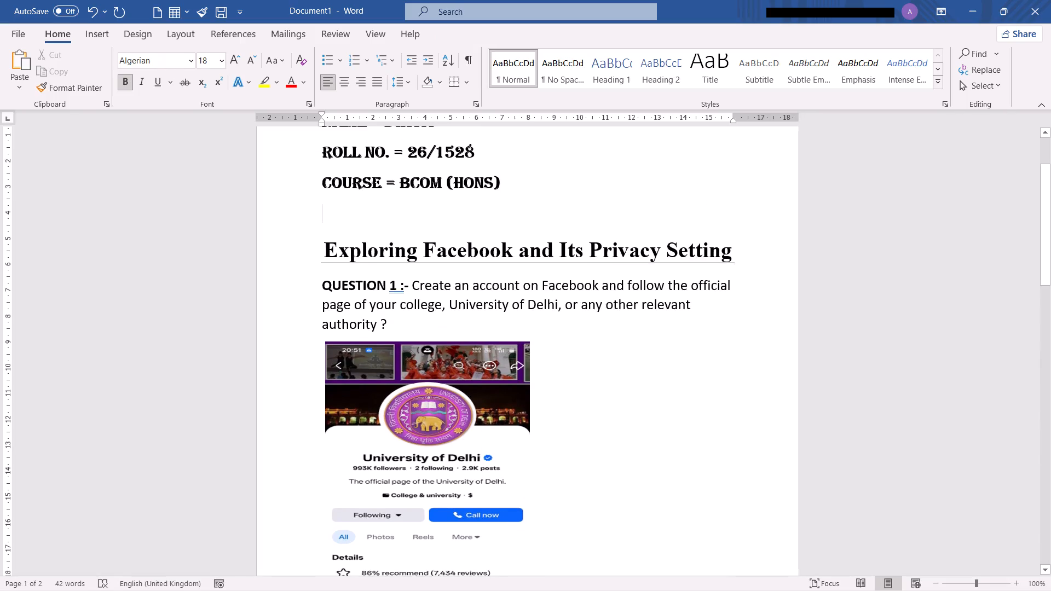
{"action": "left_click", "coordinate": [322, 281]}
{"action": "key", "text": "Return"}
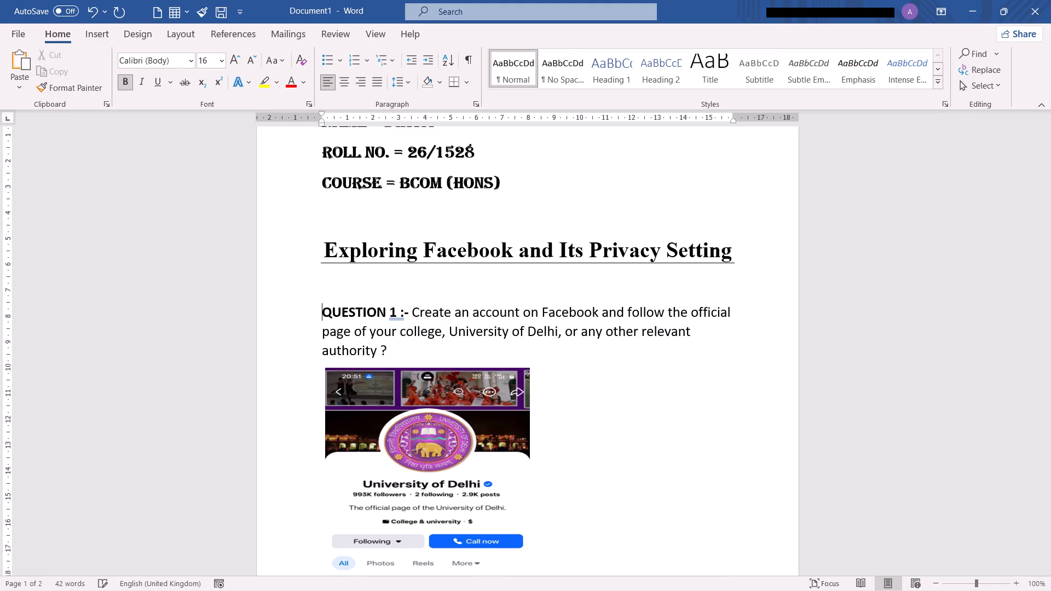
Start the label for the second question below the Shyama Prasad Mukherji College picture, after a blank line, with "QUESTION 2 ;".
{"action": "left_click", "coordinate": [599, 468]}
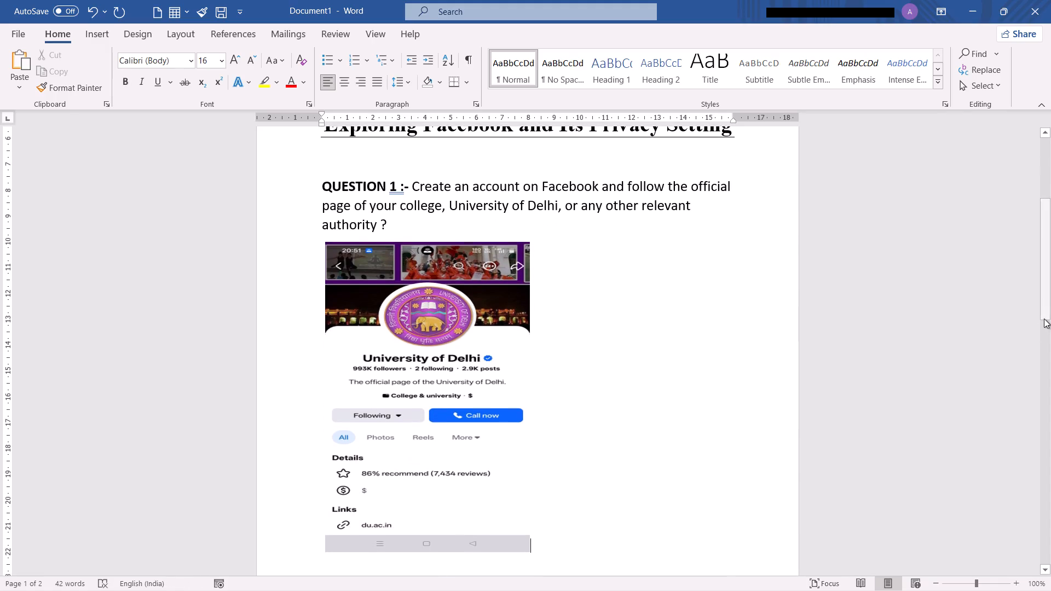
{"action": "left_click_drag", "start_coordinate": [1044, 318], "coordinate": [1045, 583]}
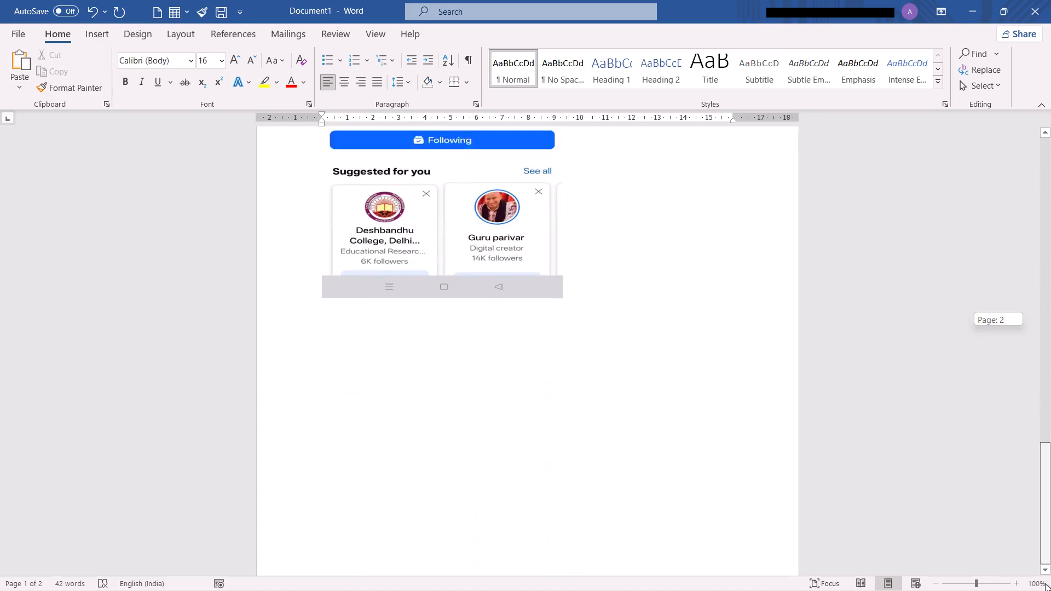
{"action": "left_click_drag", "start_coordinate": [1045, 583], "coordinate": [1044, 590]}
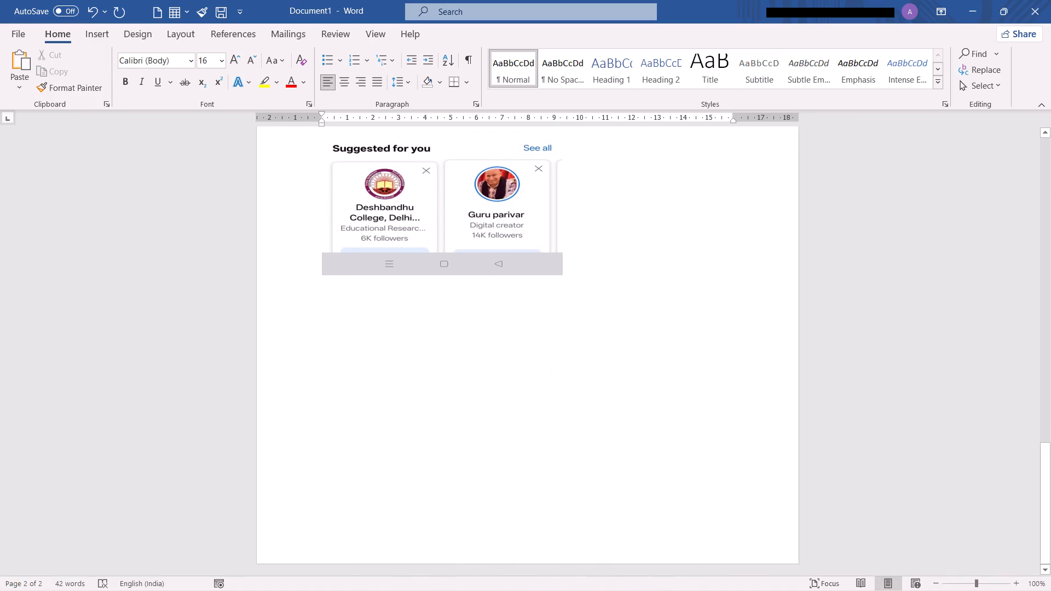
{"action": "left_click", "coordinate": [571, 275]}
{"action": "key", "text": "Return"}
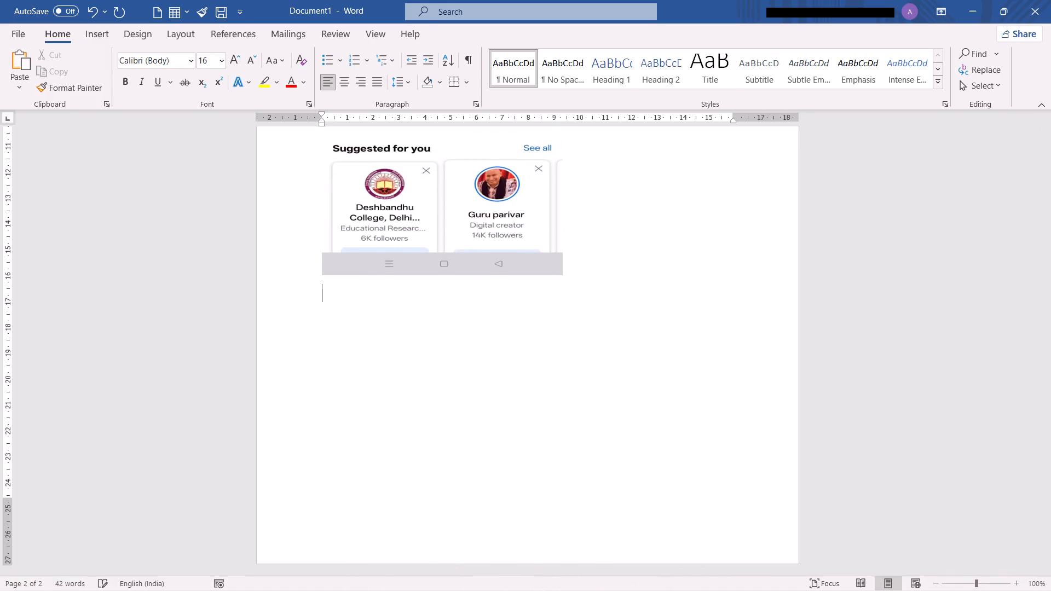
{"action": "key", "text": "Return"}
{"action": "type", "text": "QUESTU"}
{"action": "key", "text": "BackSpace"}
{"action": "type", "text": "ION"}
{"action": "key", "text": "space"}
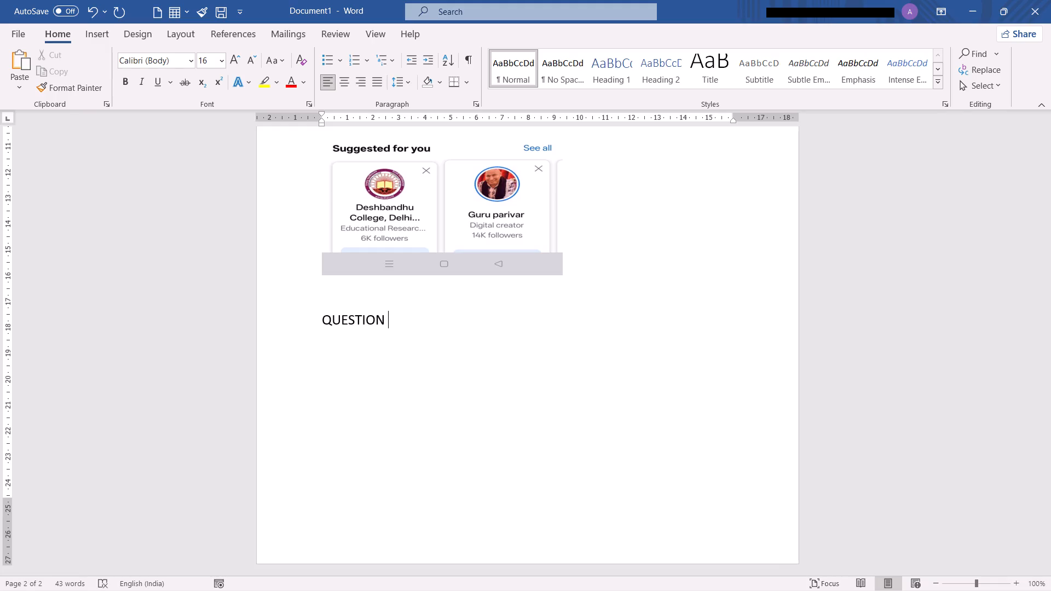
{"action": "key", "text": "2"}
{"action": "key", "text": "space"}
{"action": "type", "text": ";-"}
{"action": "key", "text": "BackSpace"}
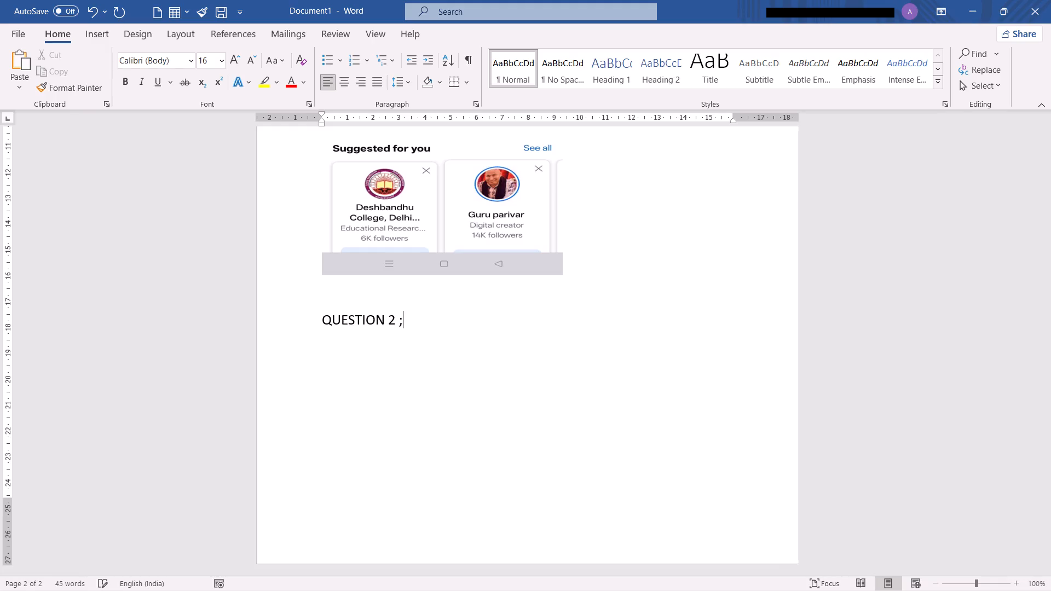
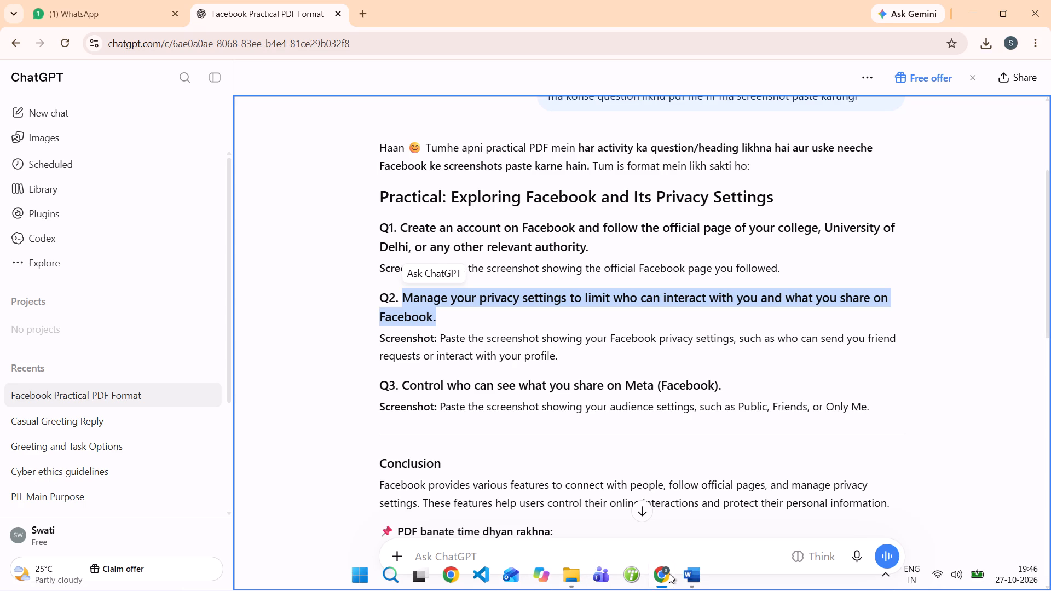
In the Word document, paste the copied privacy-settings question after the QUESTION 2 label and set its font size to 16.
{"action": "left_click", "coordinate": [686, 577]}
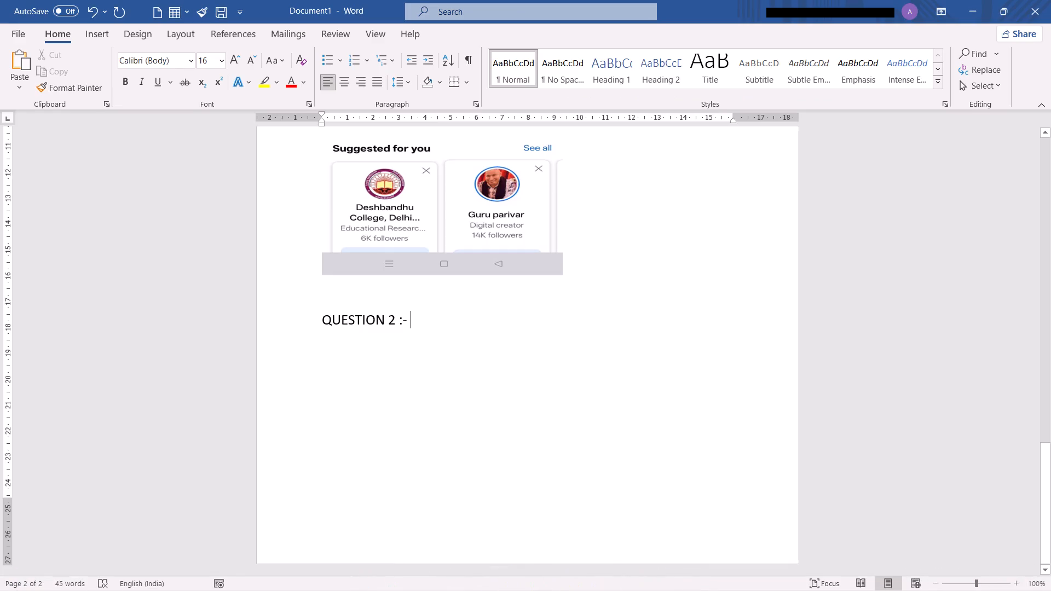
{"action": "key", "text": "ctrl+v"}
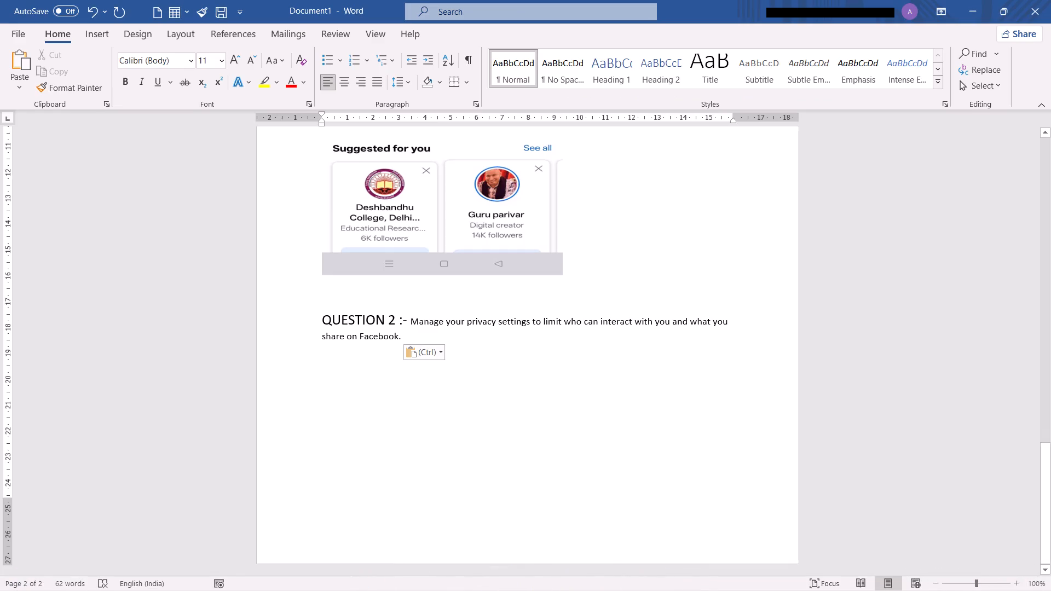
{"action": "left_click_drag", "start_coordinate": [409, 319], "coordinate": [410, 339]}
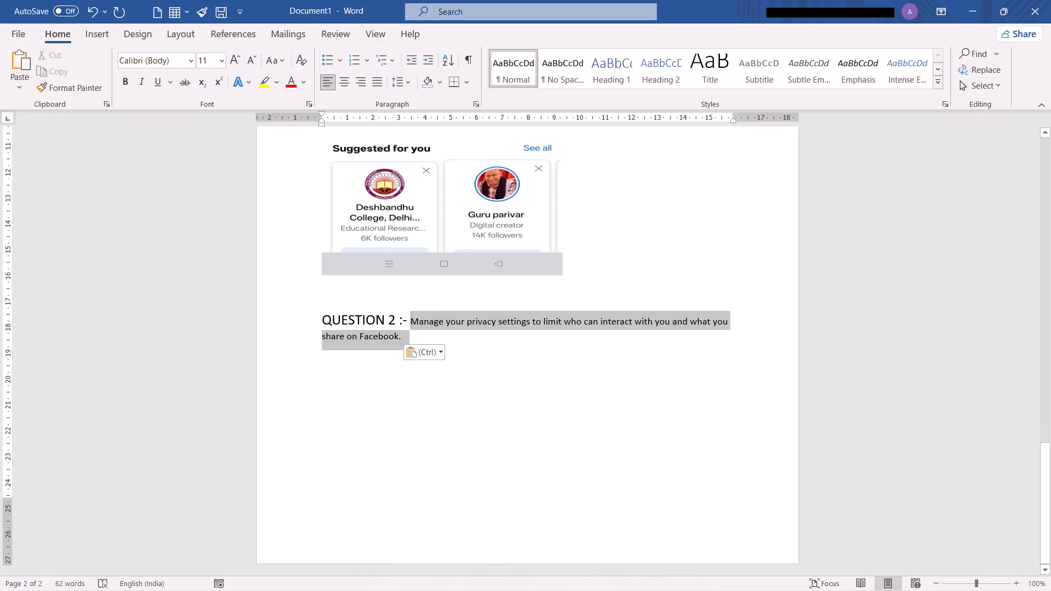
{"action": "left_click_drag", "start_coordinate": [410, 339], "coordinate": [410, 342]}
{"action": "left_click", "coordinate": [509, 302]}
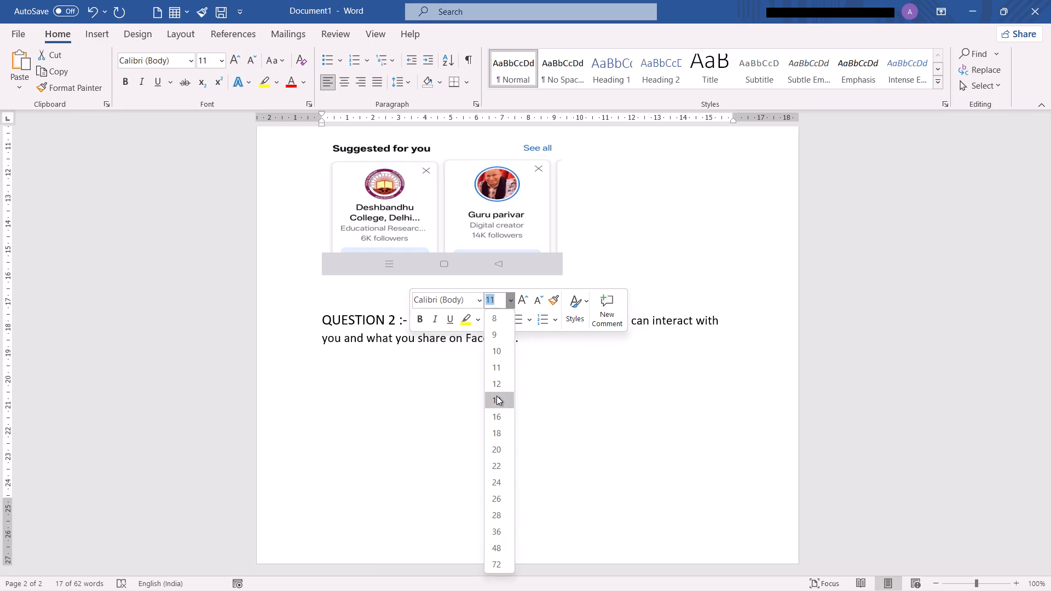
{"action": "left_click", "coordinate": [499, 414]}
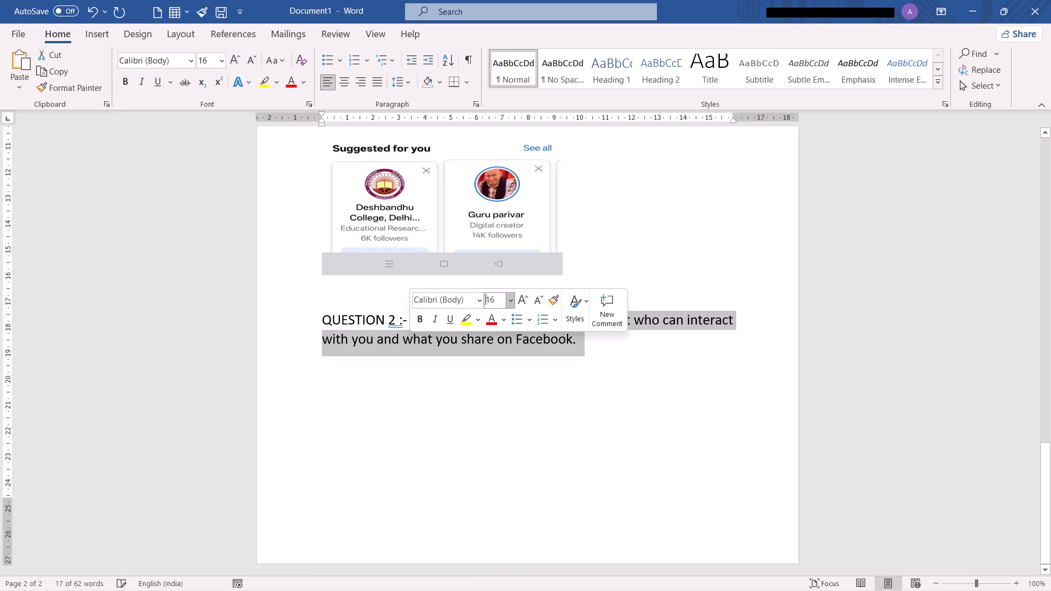
Make the "QUESTION 2 :-" label bold.
{"action": "left_click_drag", "start_coordinate": [322, 316], "coordinate": [407, 321]}
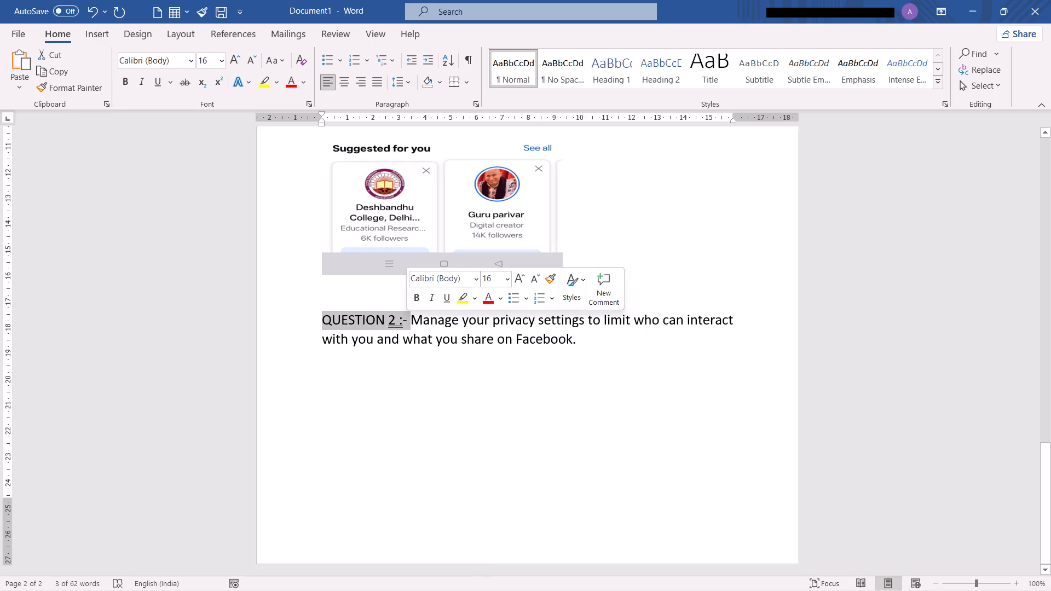
{"action": "left_click", "coordinate": [412, 305]}
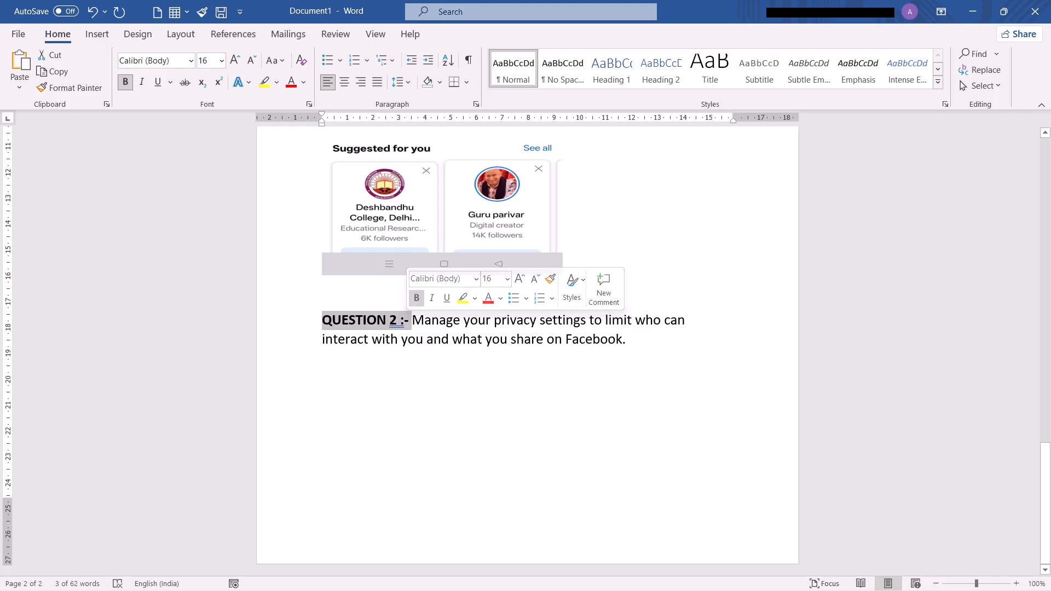
{"action": "left_click", "coordinate": [384, 298]}
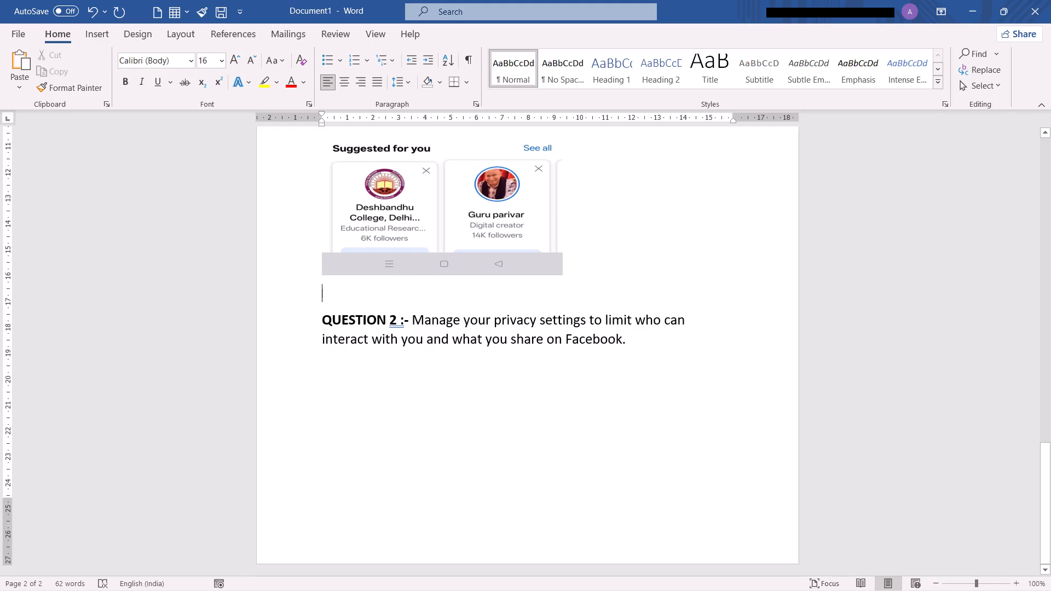
Replace the full stop ending the Question 2 text with " ?" and start a new line below it.
{"action": "left_click", "coordinate": [628, 340]}
{"action": "key", "text": "BackSpace"}
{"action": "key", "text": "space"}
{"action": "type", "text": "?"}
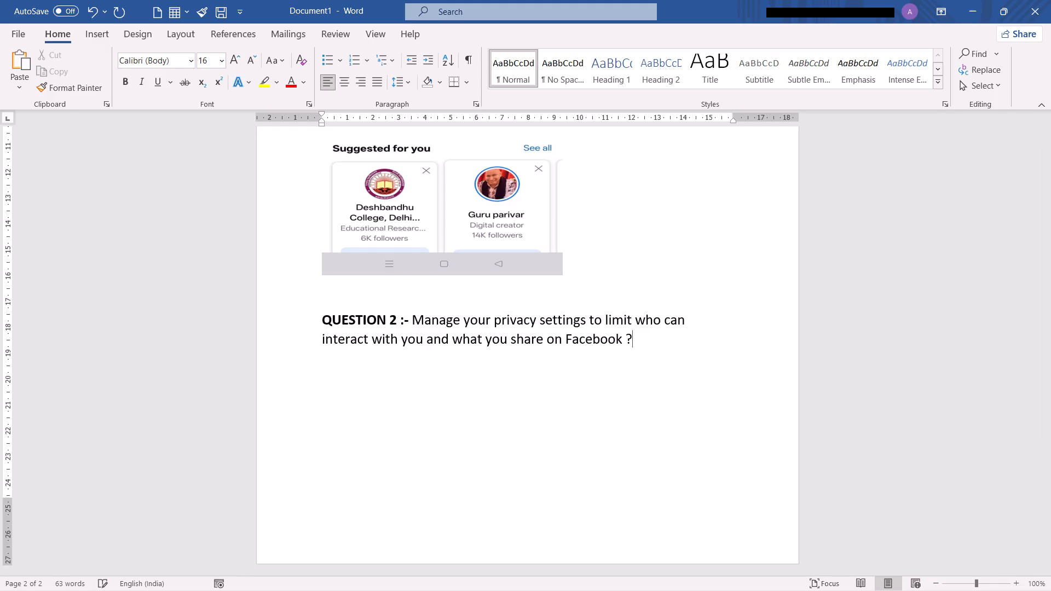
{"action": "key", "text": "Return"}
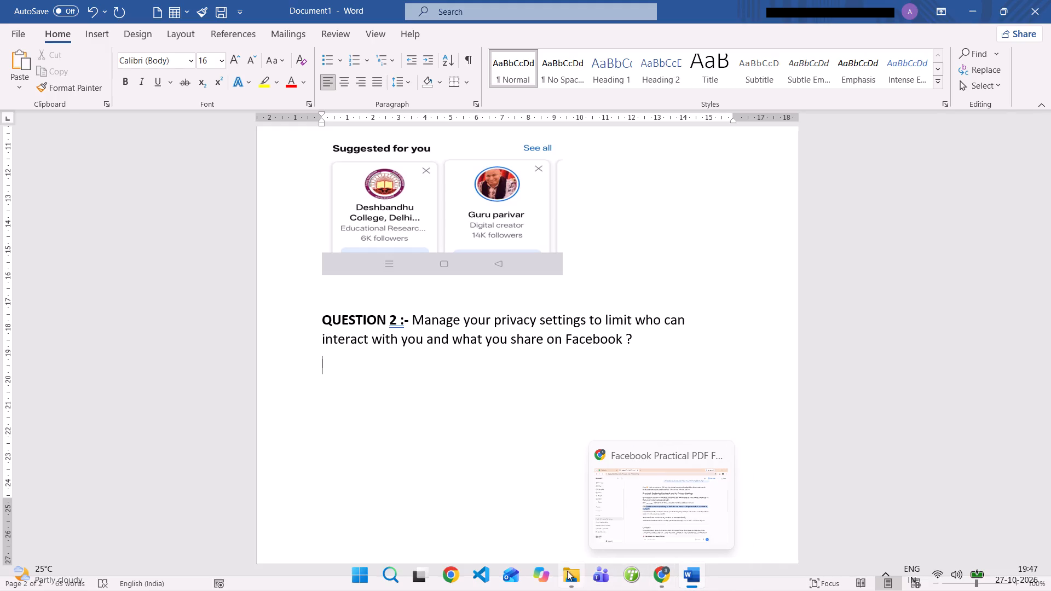
In the Downloads folder, examine the WhatsApp screenshots numbered (1) to (5) to see which privacy setting each one shows.
{"action": "left_click", "coordinate": [565, 540]}
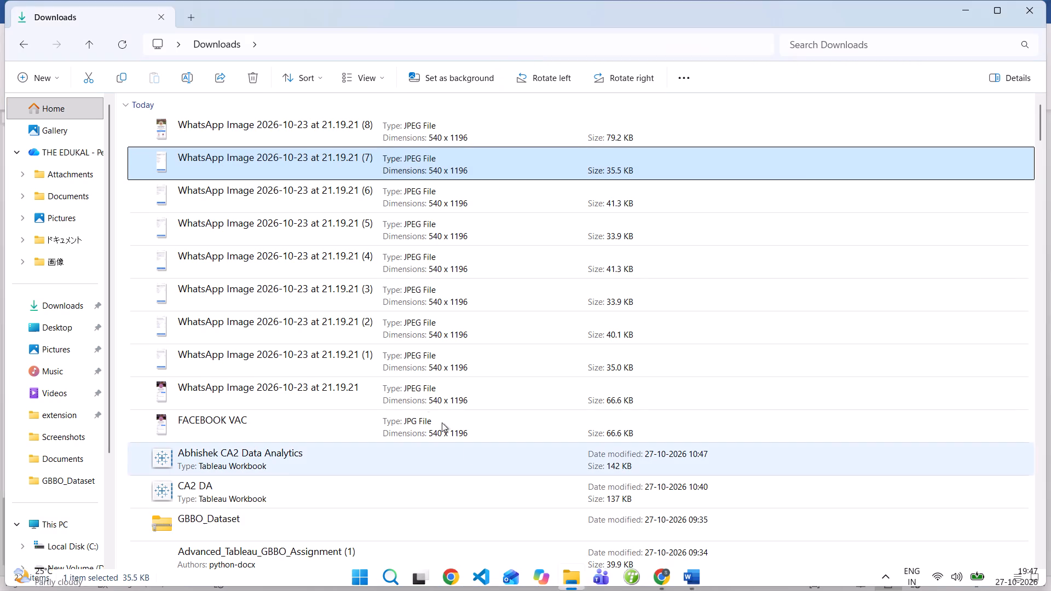
{"action": "left_click", "coordinate": [341, 356]}
{"action": "double_click", "coordinate": [341, 356]}
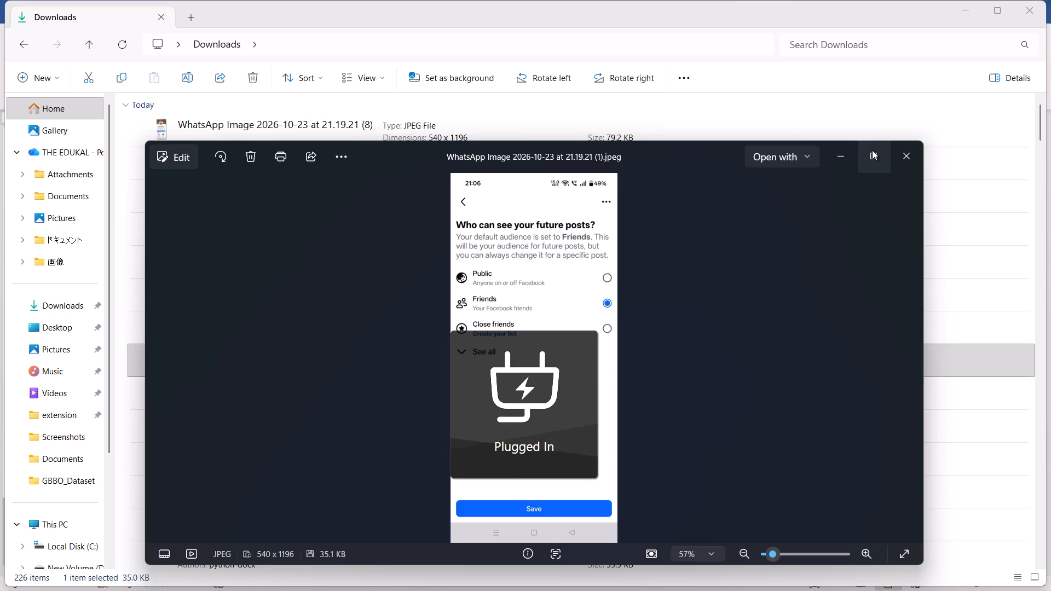
{"action": "left_click", "coordinate": [845, 158]}
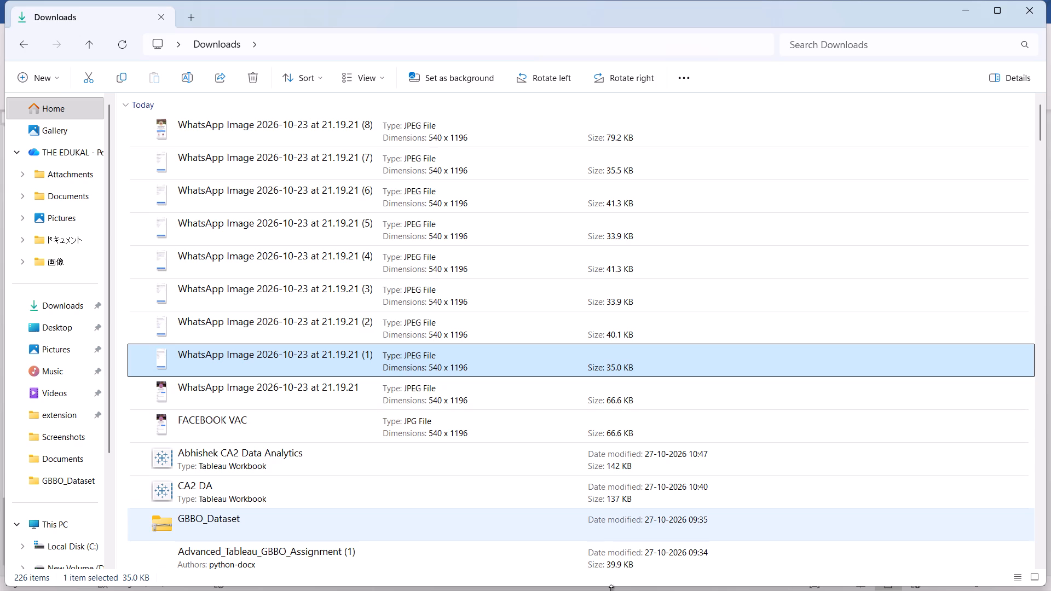
{"action": "double_click", "coordinate": [448, 324]}
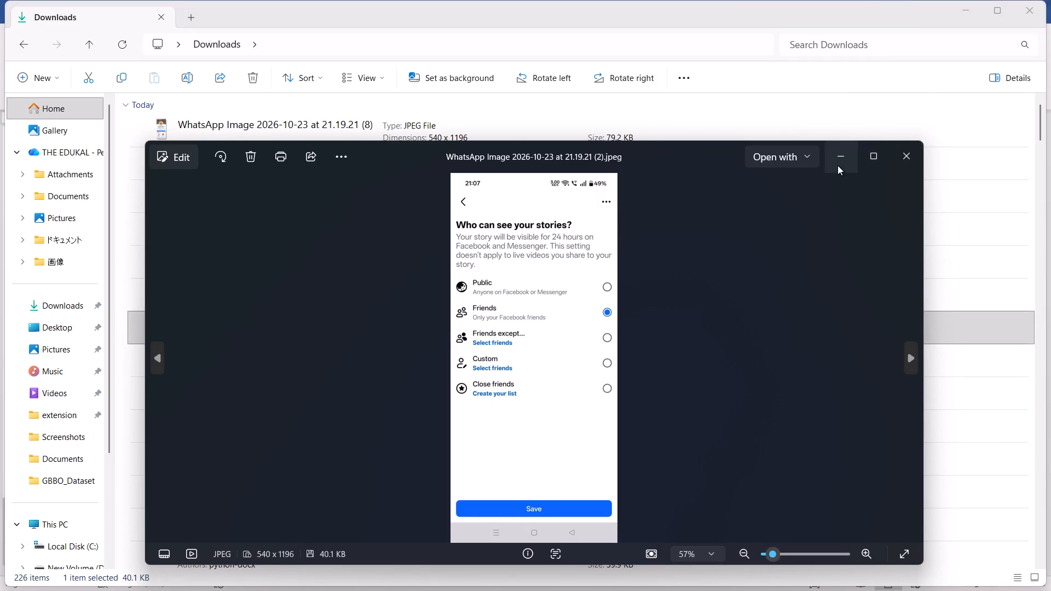
{"action": "left_click", "coordinate": [904, 160]}
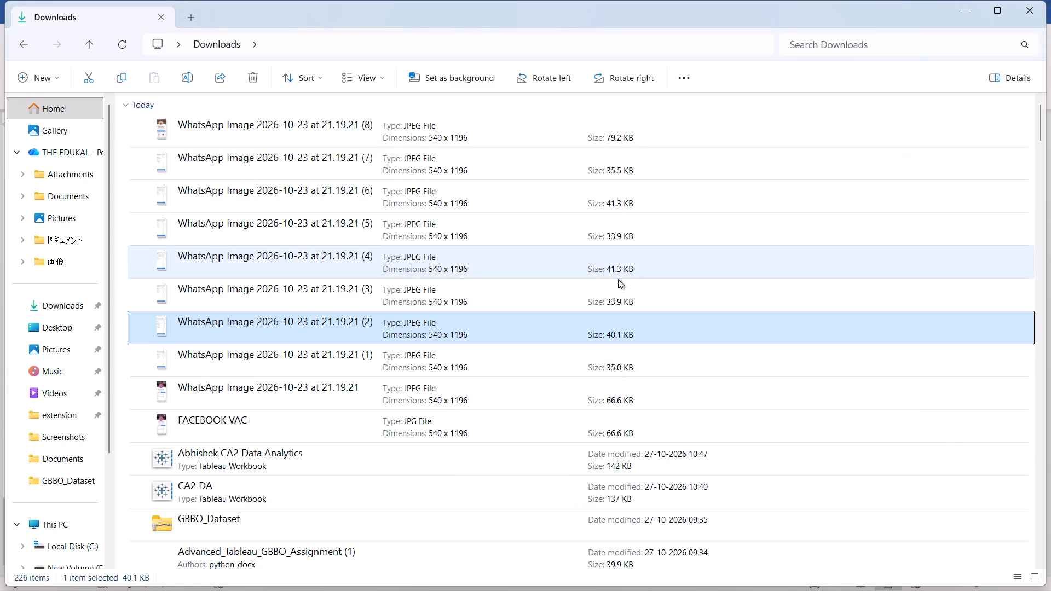
{"action": "left_click", "coordinate": [550, 292]}
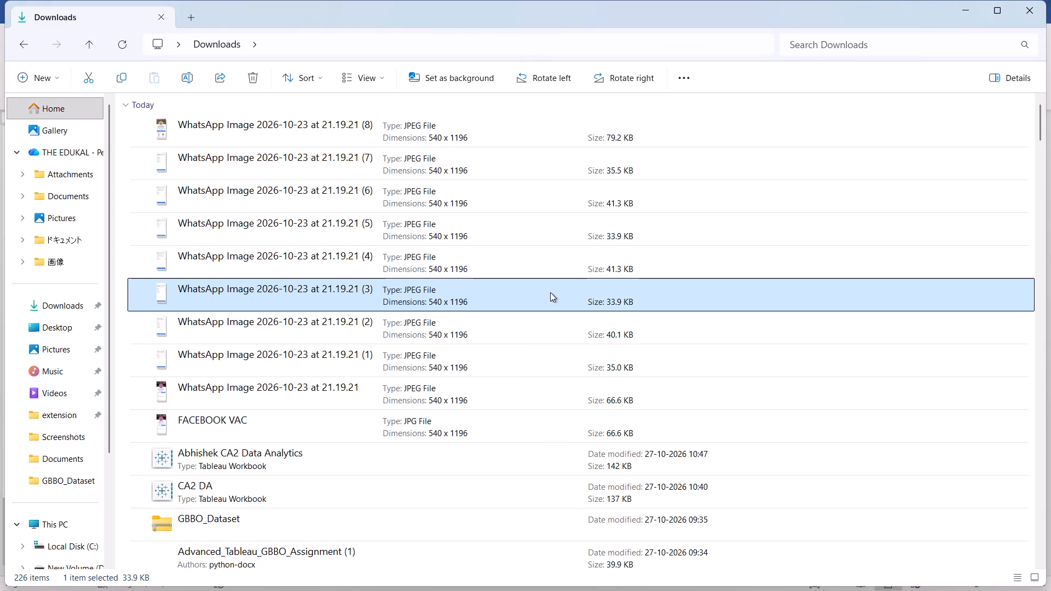
{"action": "double_click", "coordinate": [550, 292]}
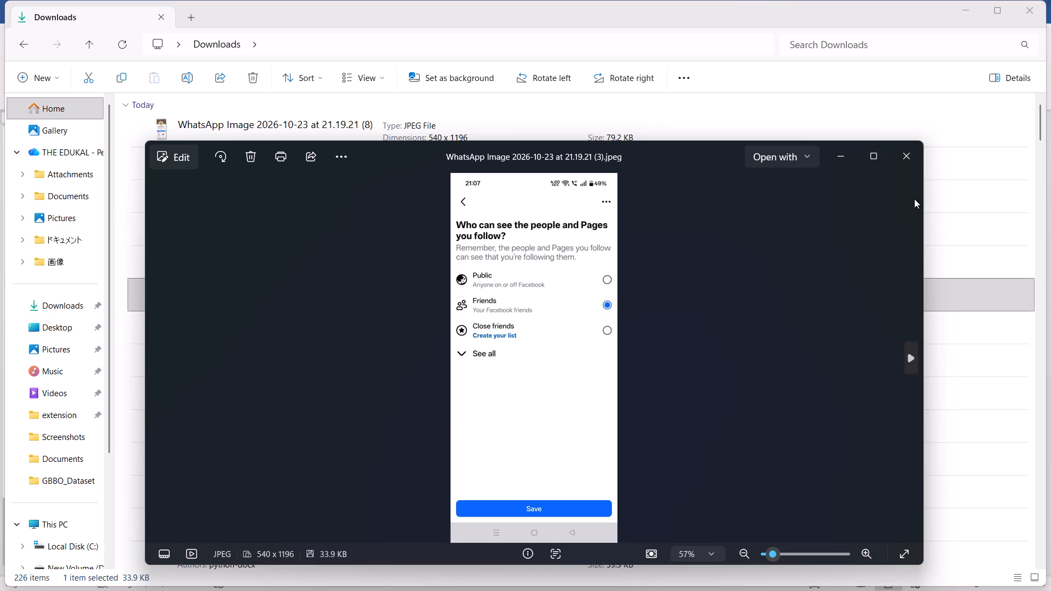
{"action": "left_click", "coordinate": [843, 152]}
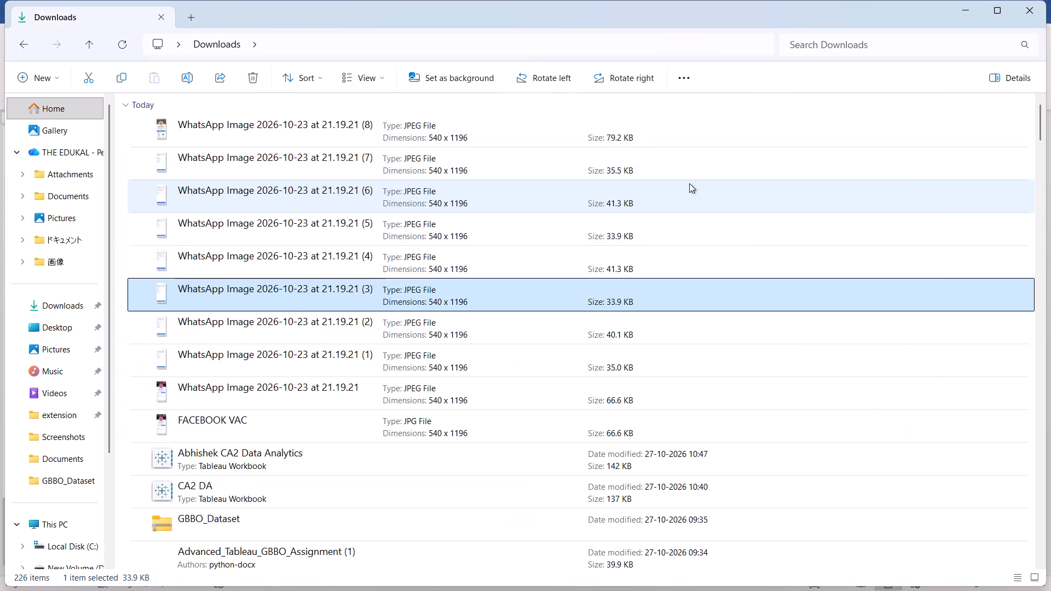
{"action": "double_click", "coordinate": [591, 267]}
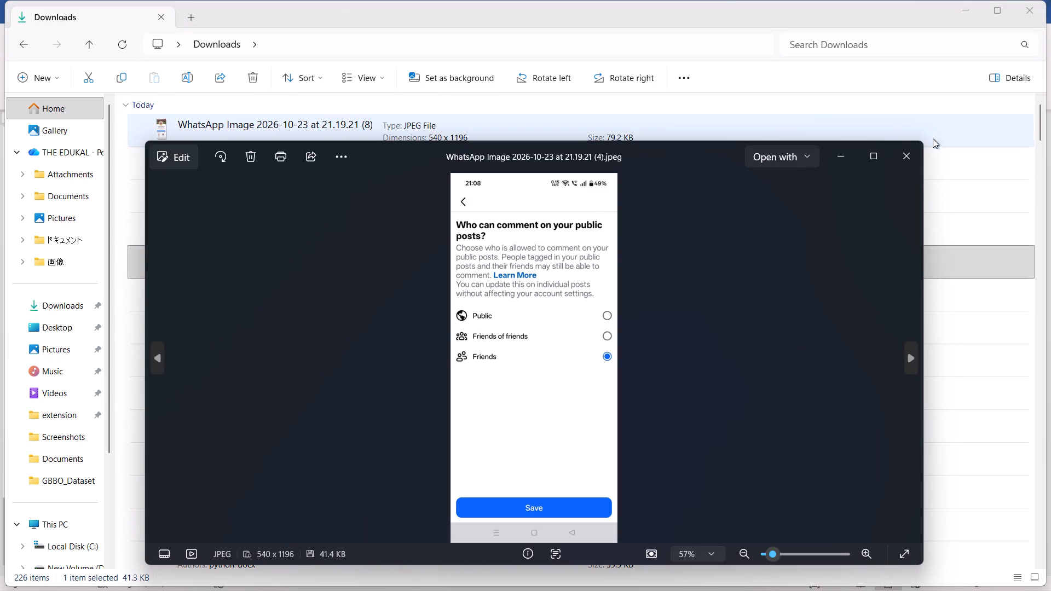
{"action": "left_click", "coordinate": [911, 154]}
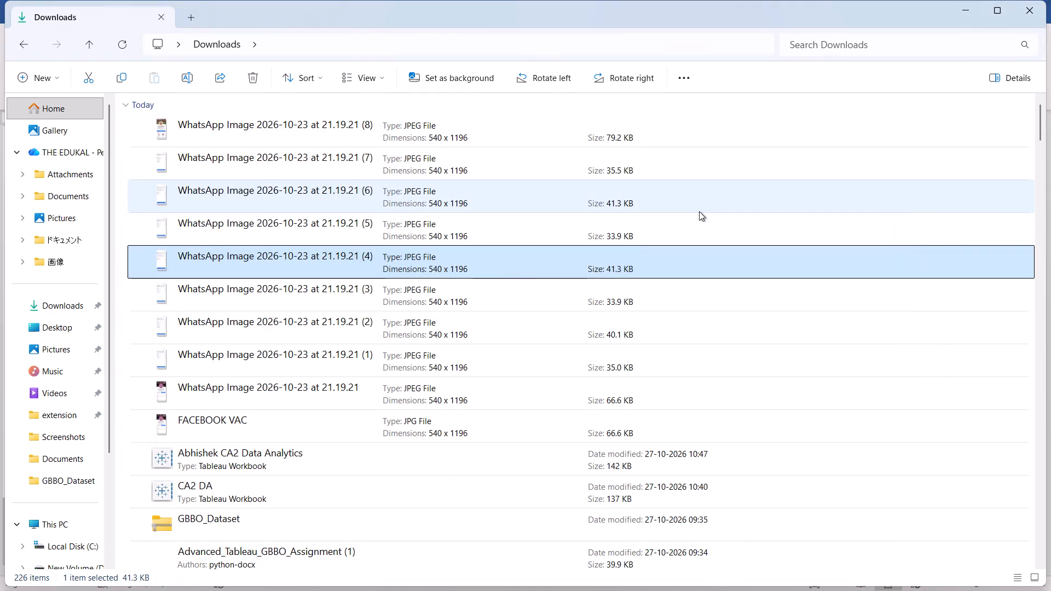
{"action": "double_click", "coordinate": [629, 231]}
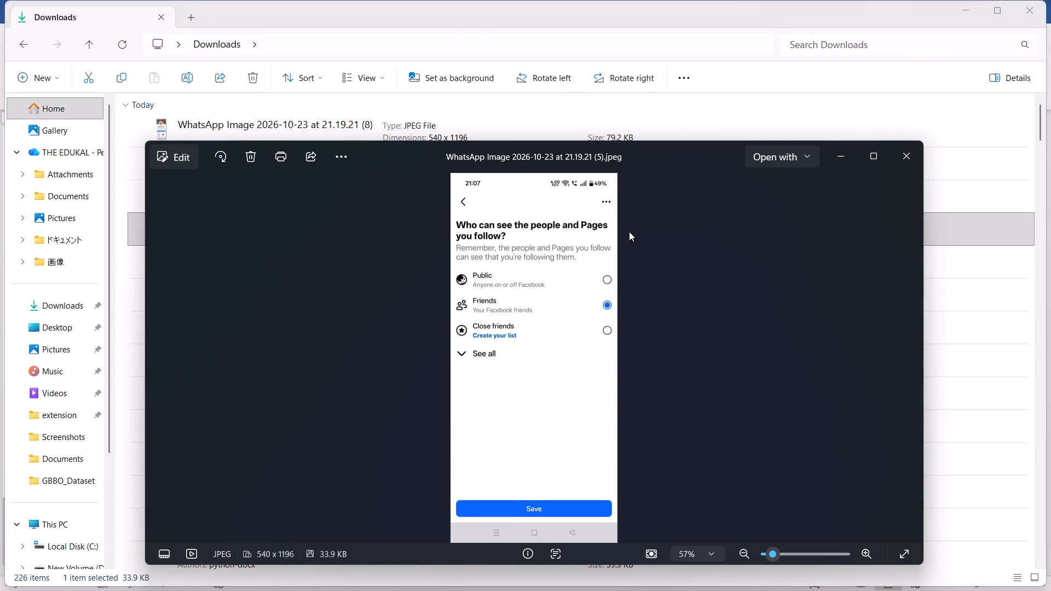
{"action": "left_click", "coordinate": [899, 152]}
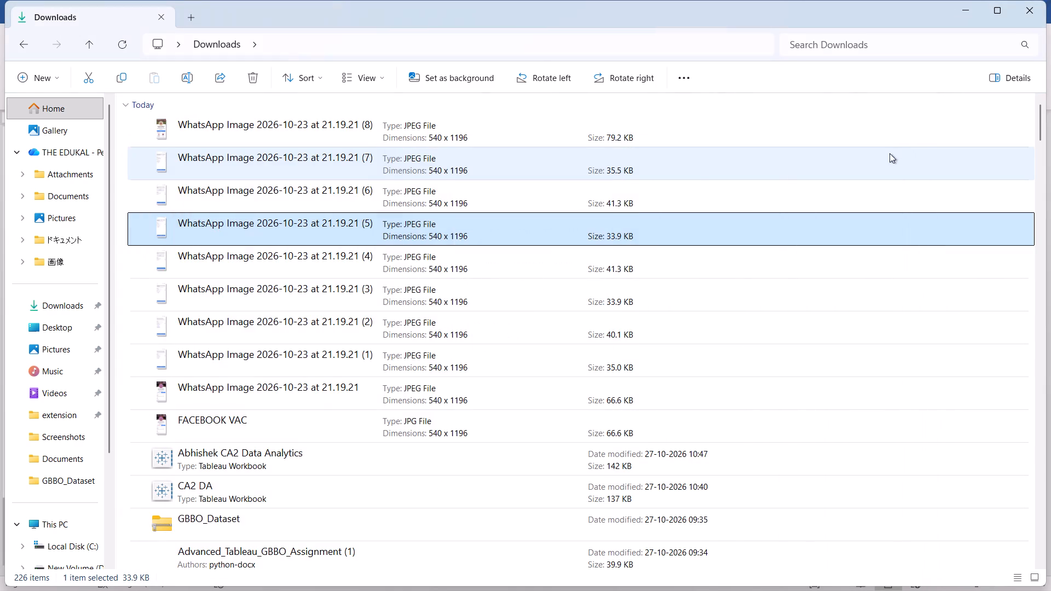
Delete the WhatsApp screenshot numbered (5) from the Downloads folder.
{"action": "left_click", "coordinate": [677, 223]}
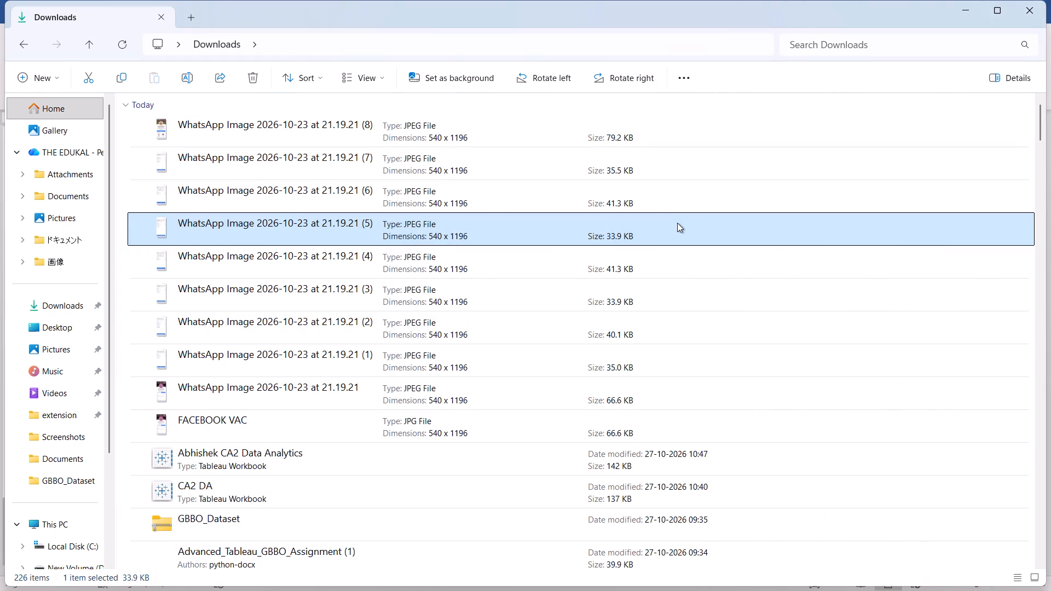
{"action": "right_click", "coordinate": [566, 229]}
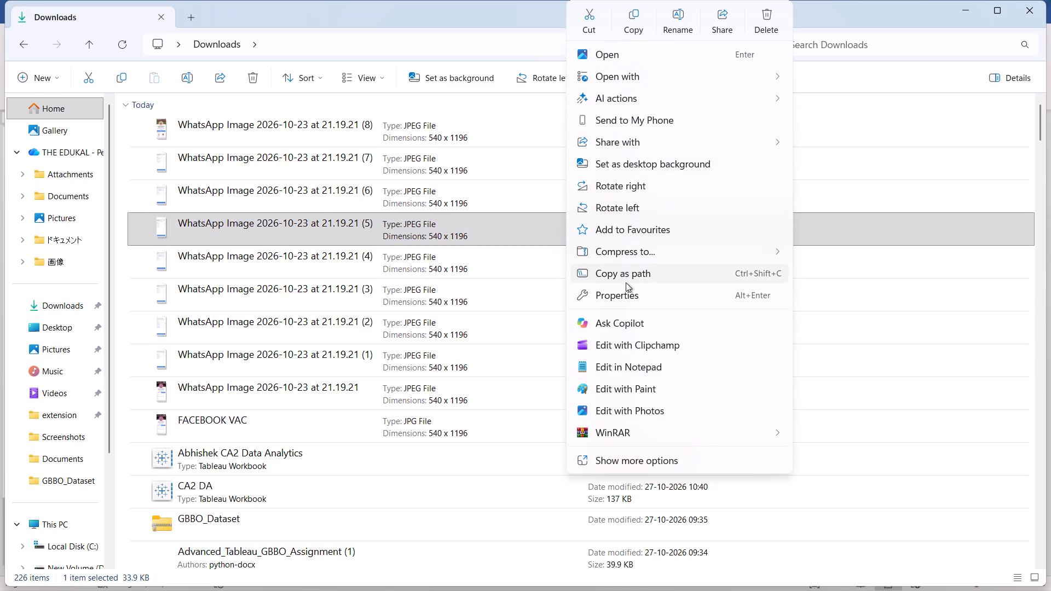
{"action": "left_click", "coordinate": [618, 33]}
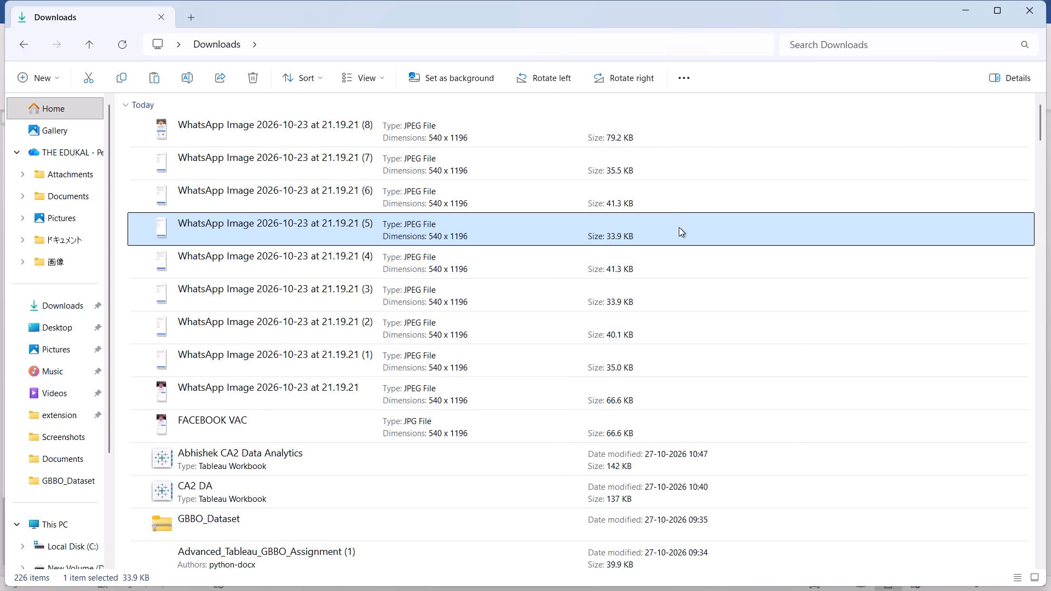
{"action": "right_click", "coordinate": [679, 227]}
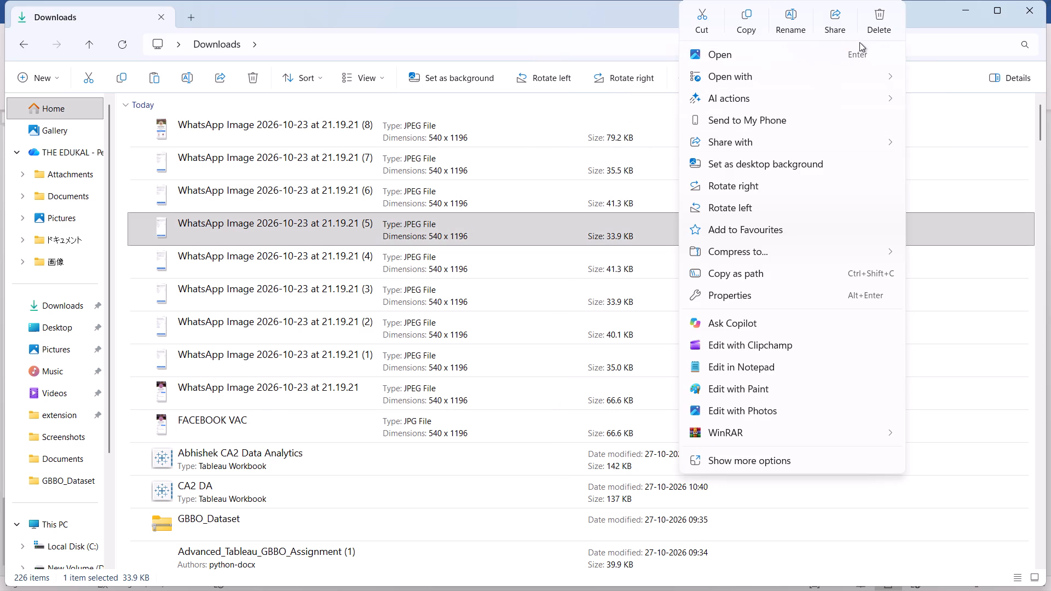
{"action": "left_click", "coordinate": [871, 26]}
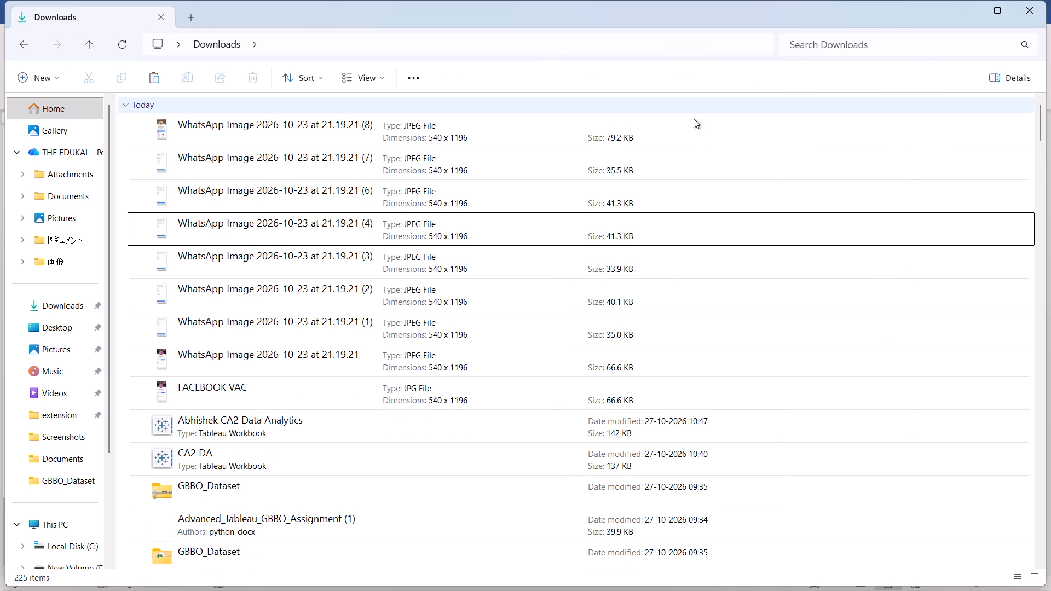
Examine the WhatsApp screenshots numbered (6) and (7) to see which privacy setting each one shows.
{"action": "left_click", "coordinate": [574, 192]}
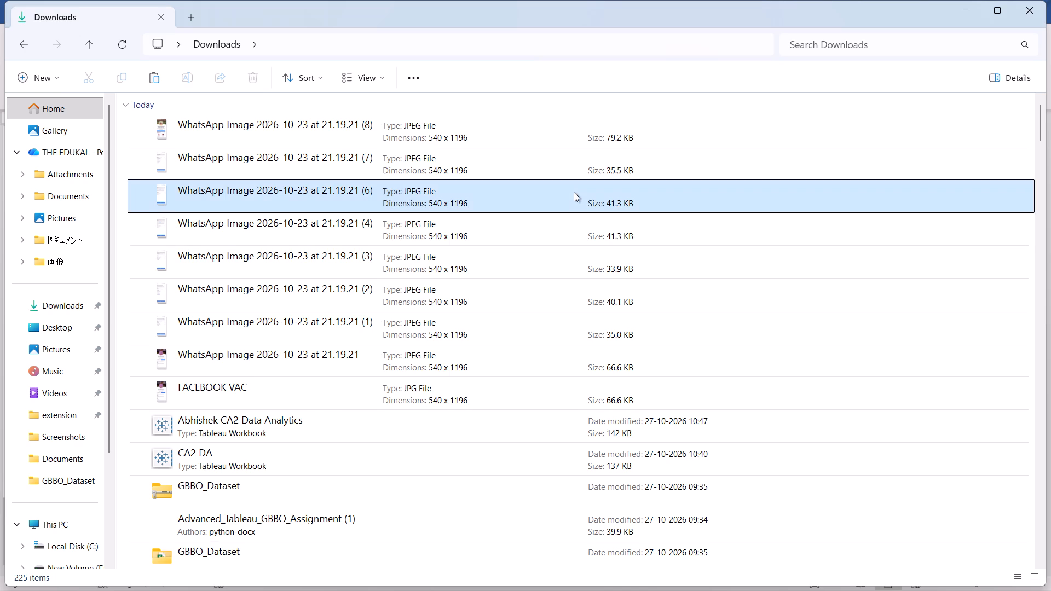
{"action": "double_click", "coordinate": [574, 192]}
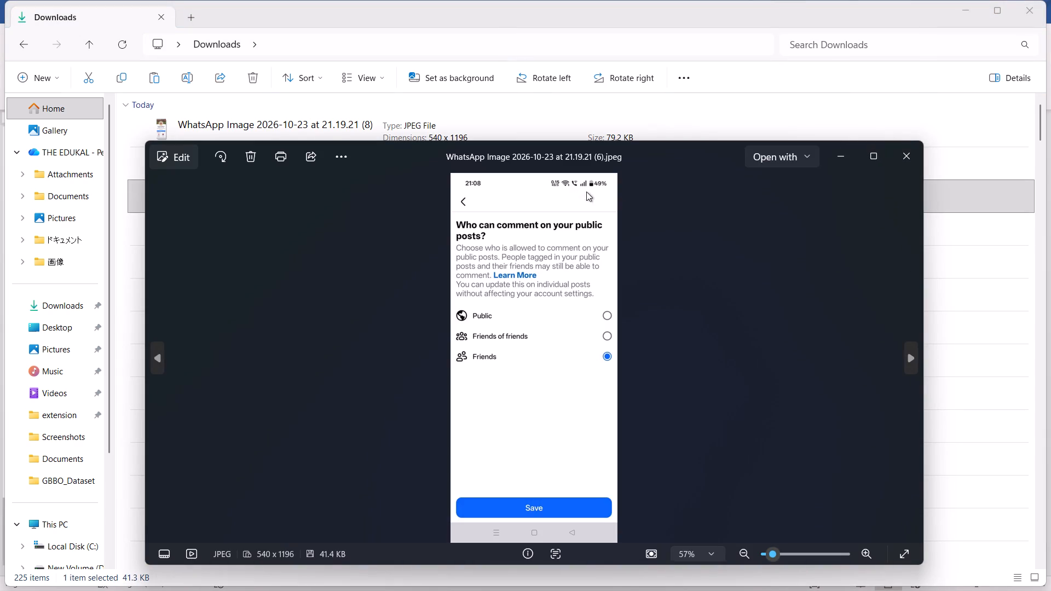
{"action": "left_click", "coordinate": [904, 151]}
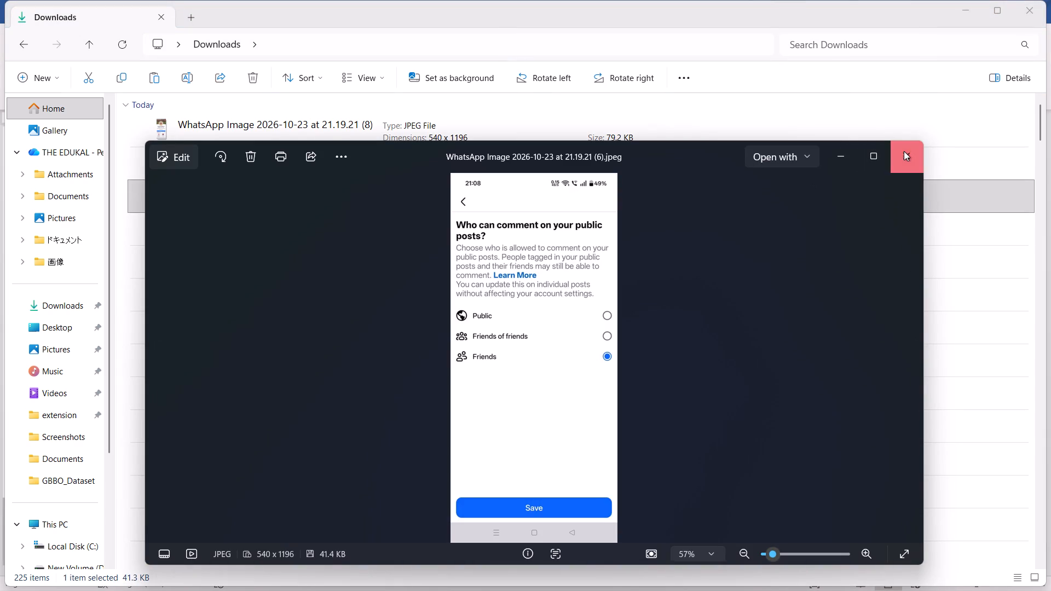
{"action": "double_click", "coordinate": [633, 162]}
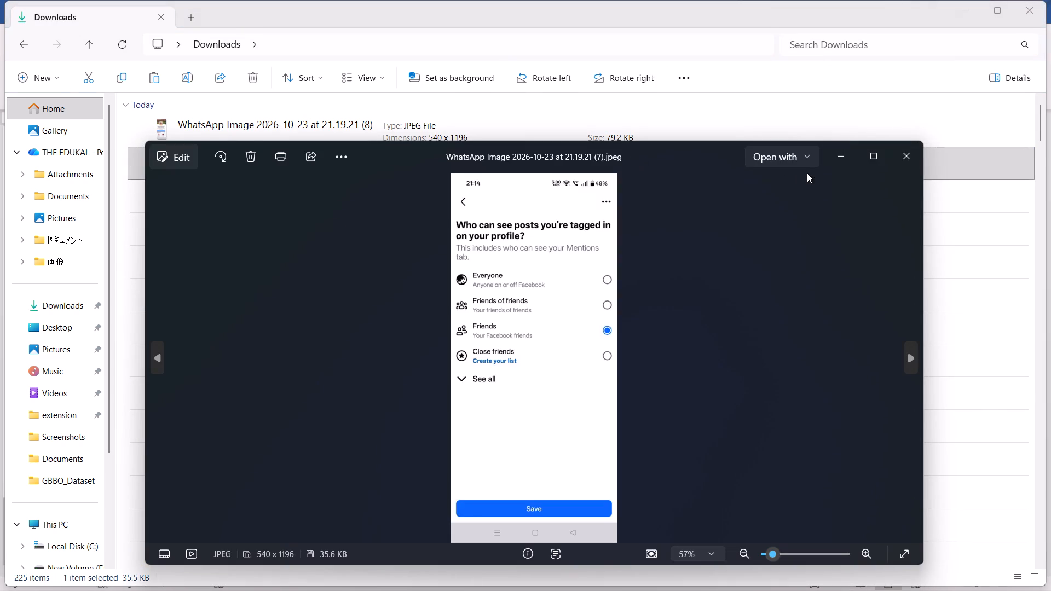
{"action": "left_click", "coordinate": [899, 154]}
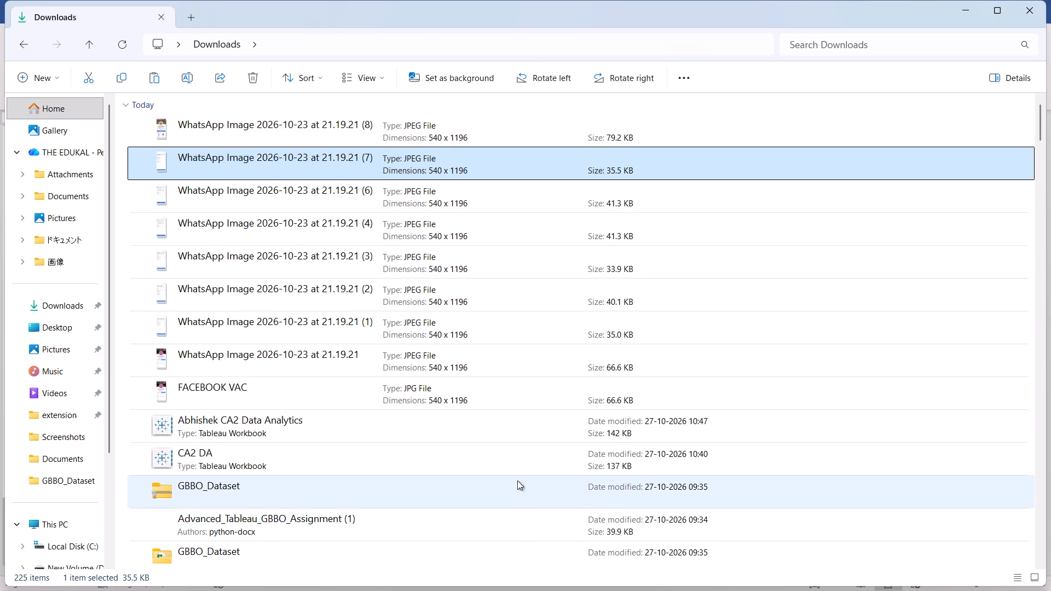
Delete the FACEBOOK VAC picture from the Downloads folder.
{"action": "right_click", "coordinate": [473, 381]}
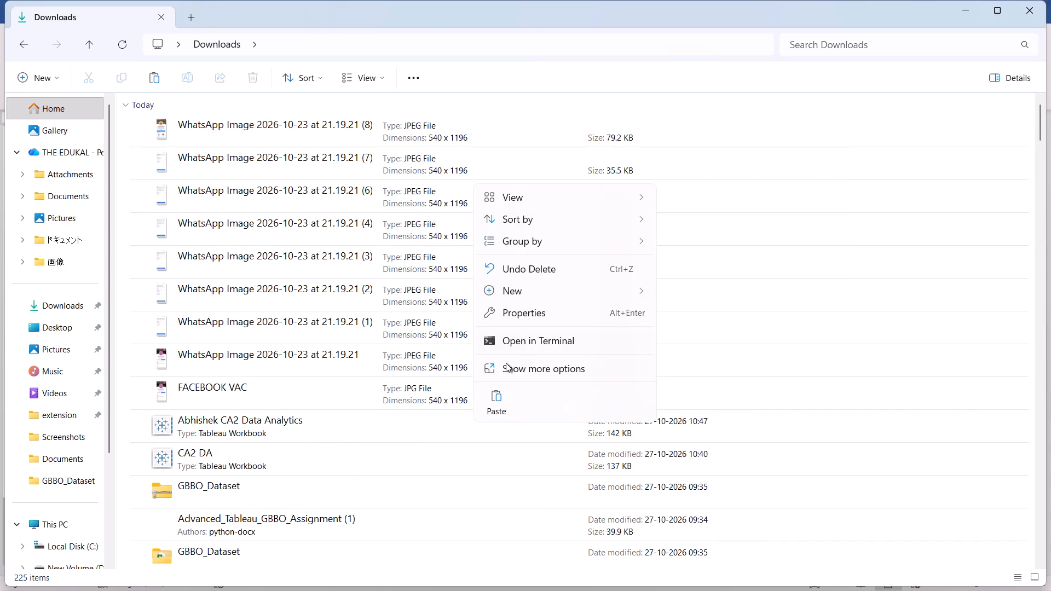
{"action": "right_click", "coordinate": [427, 390]}
{"action": "right_click", "coordinate": [427, 390]}
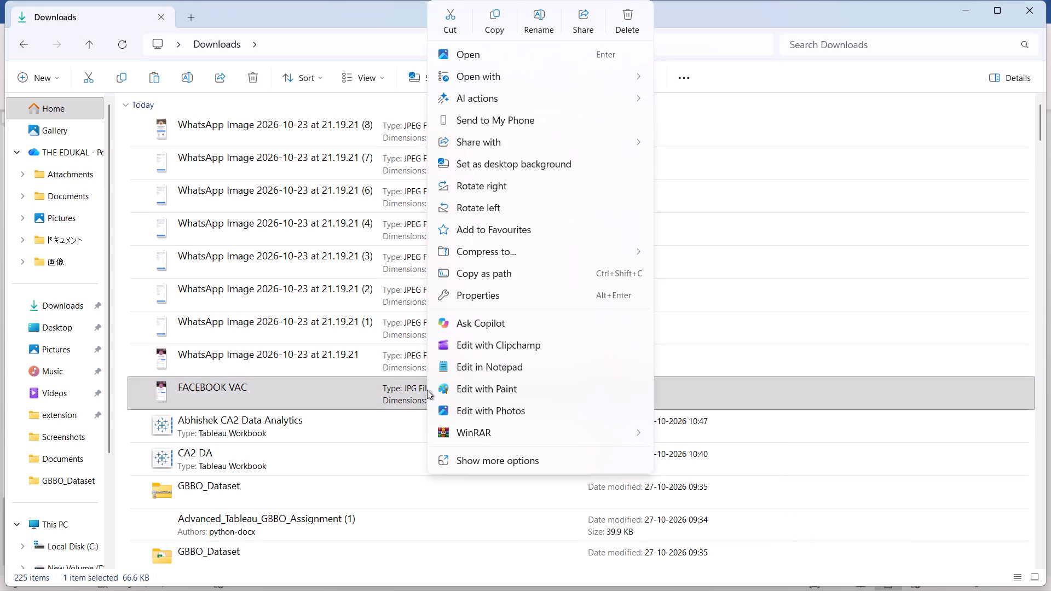
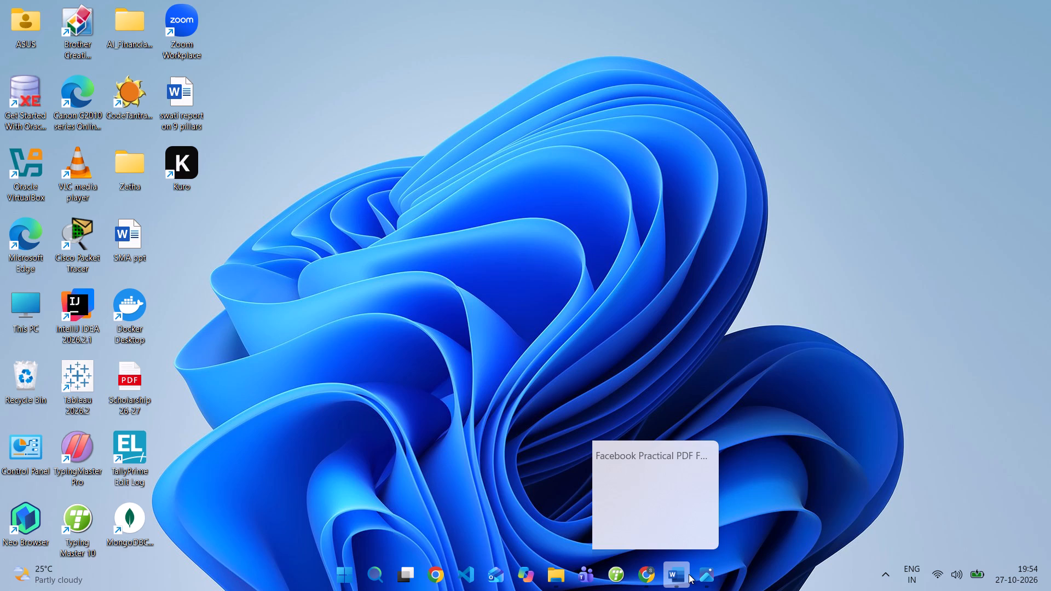
Switch back to the unsaved Word assignment, Document1, which contains Question 2 on managing Facebook privacy settings.
{"action": "left_click", "coordinate": [692, 523]}
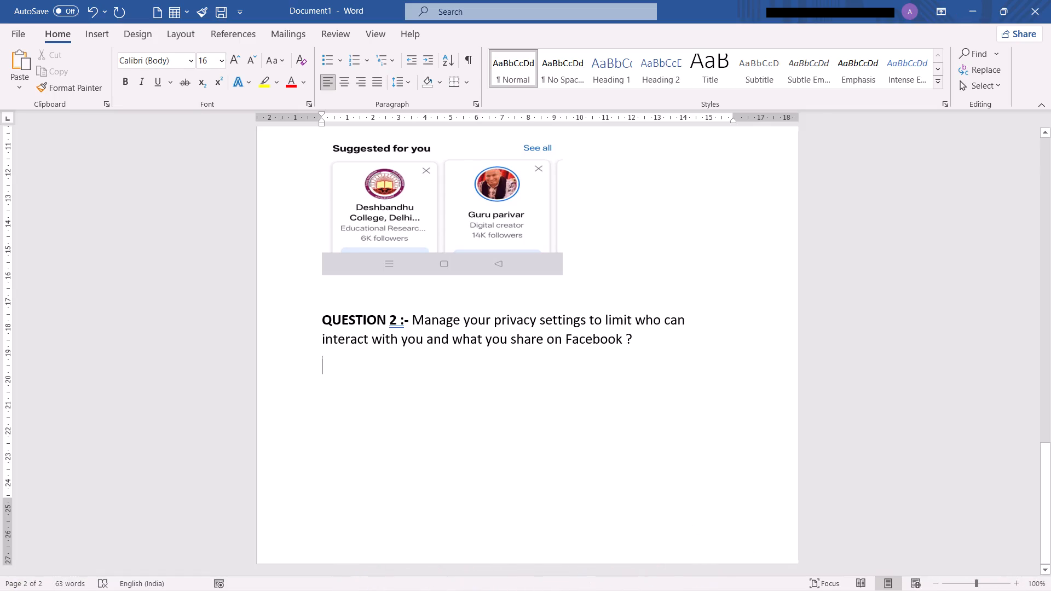
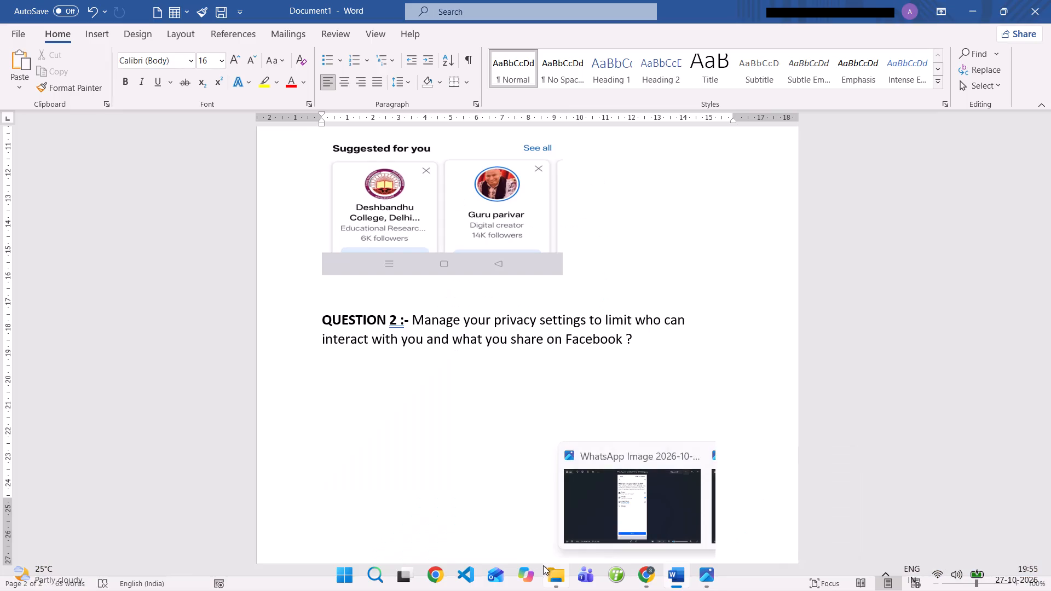
Examine the WhatsApp screenshots numbered (1) and (3) in the Downloads folder to see which privacy setting each one shows.
{"action": "left_click", "coordinate": [549, 574]}
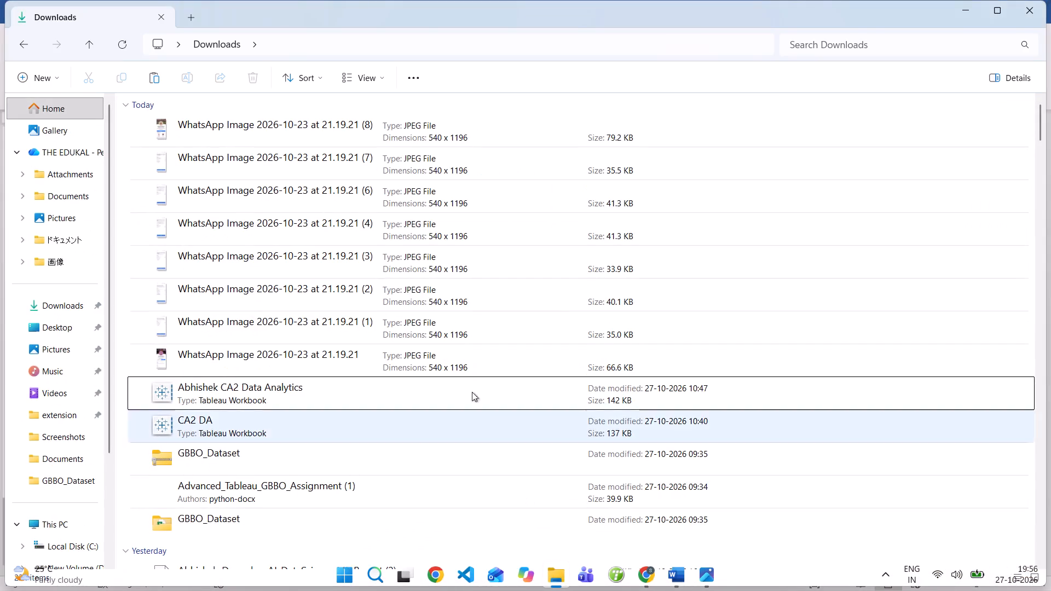
{"action": "left_click", "coordinate": [462, 327]}
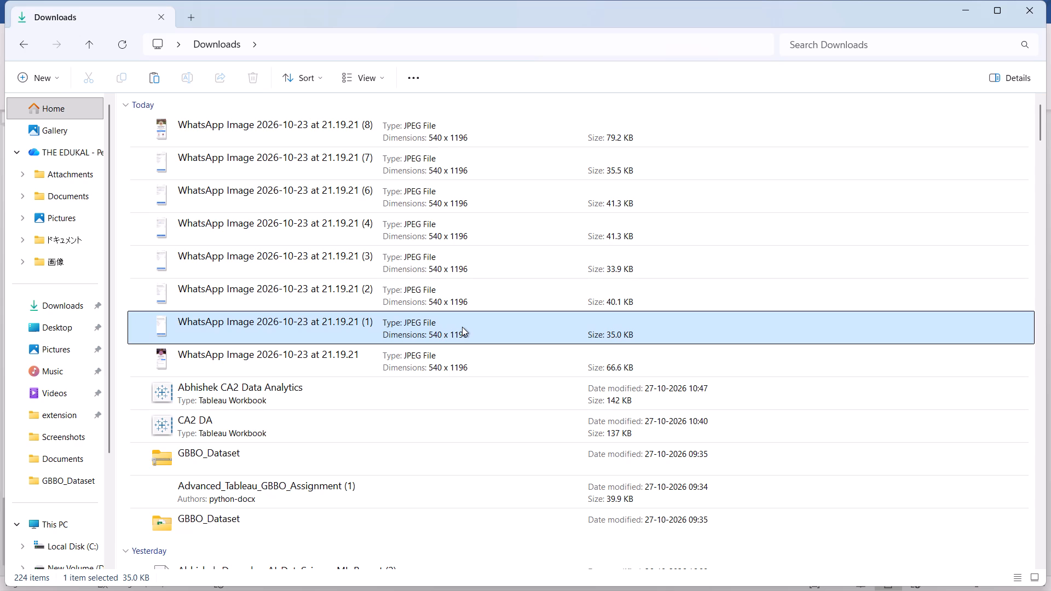
{"action": "double_click", "coordinate": [462, 327]}
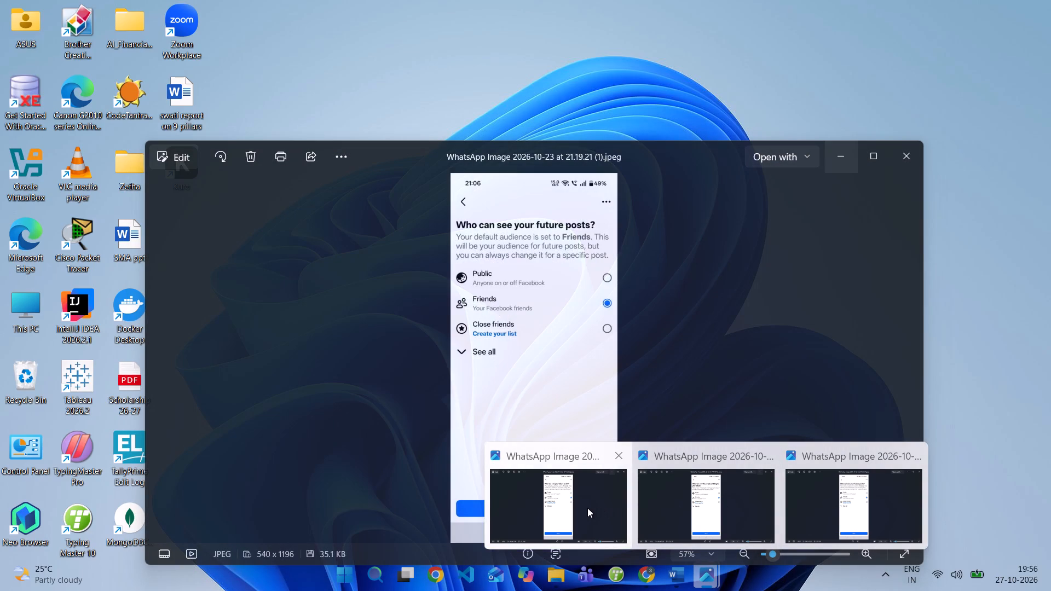
{"action": "left_click", "coordinate": [621, 462]}
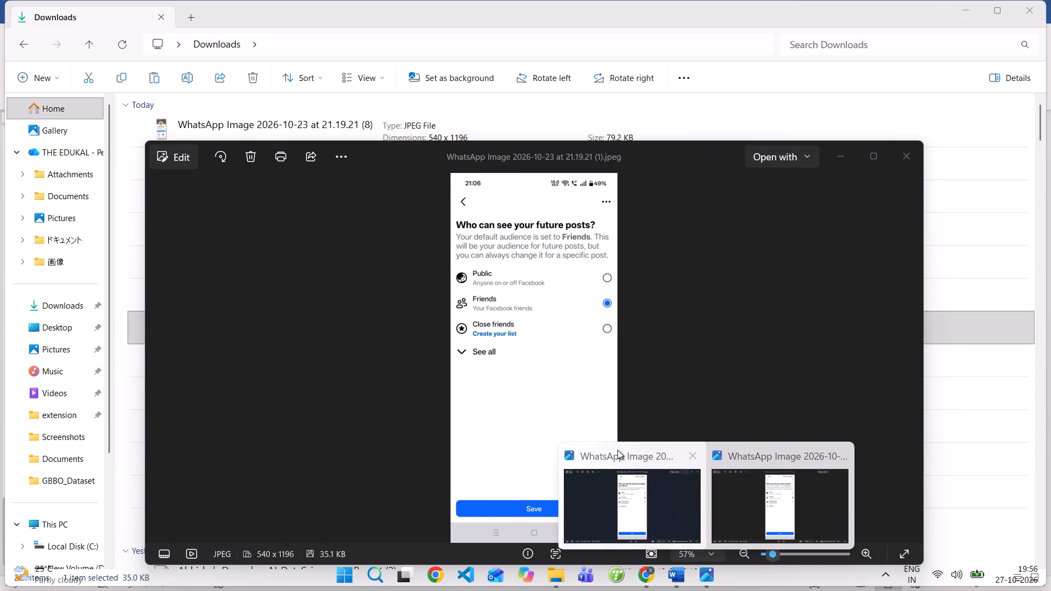
{"action": "left_click", "coordinate": [898, 158]}
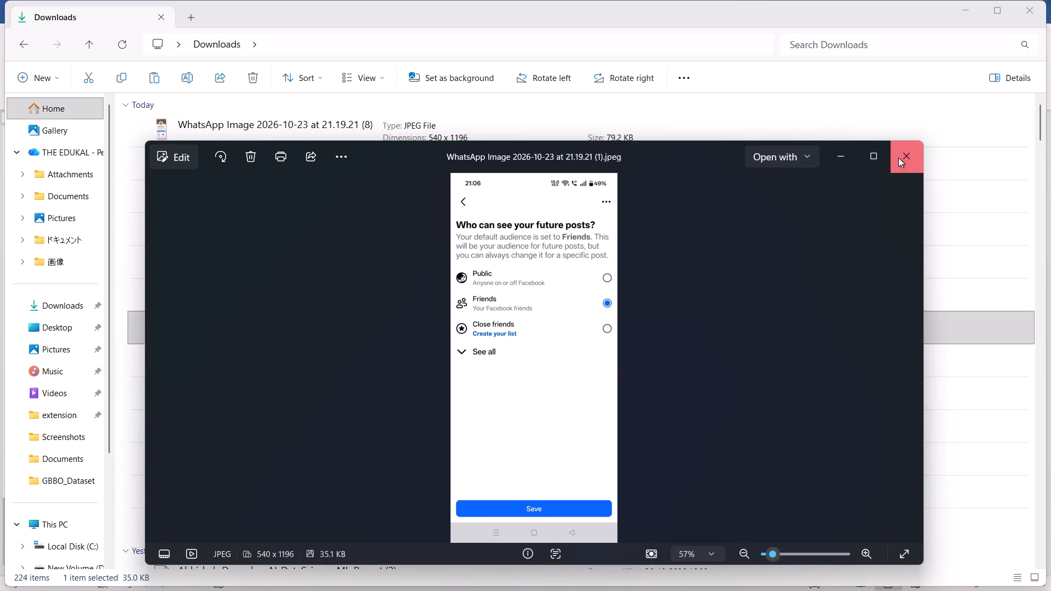
{"action": "double_click", "coordinate": [538, 253]}
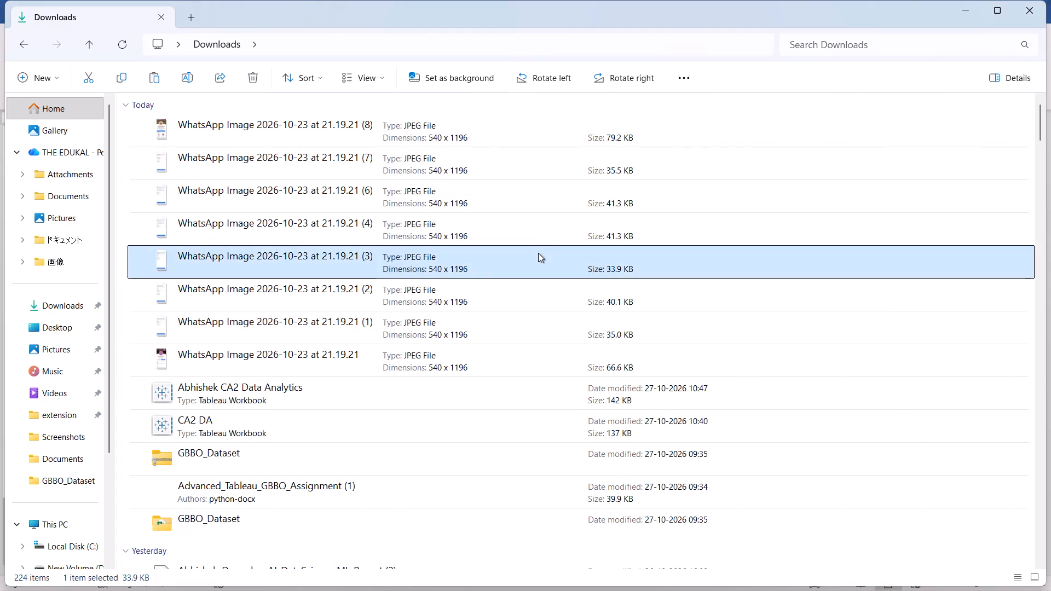
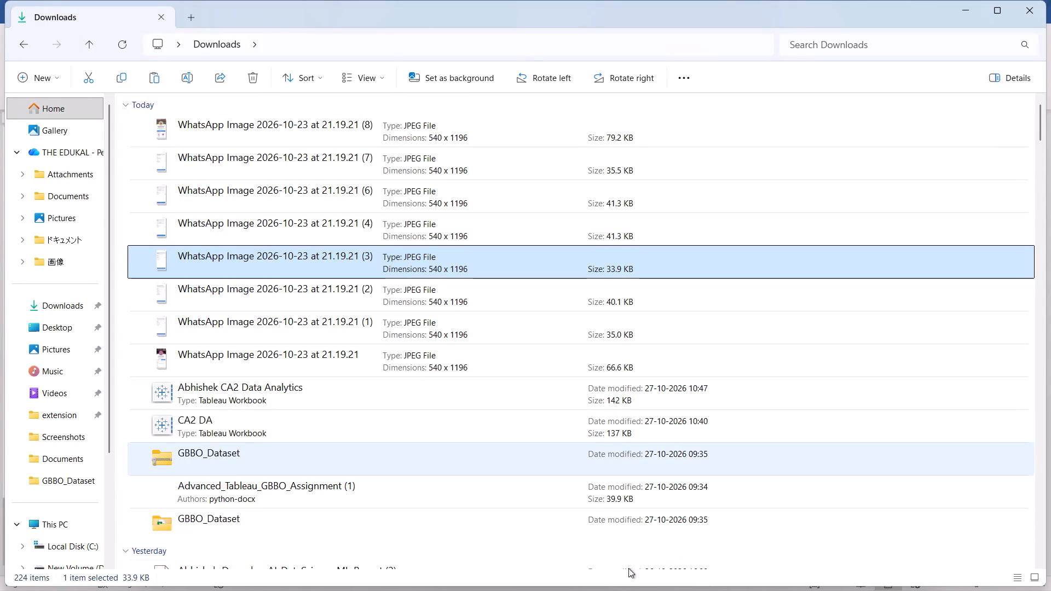
Minimise the Downloads window and the open WhatsApp screenshot to return to the Word assignment, Document1.
{"action": "left_click", "coordinate": [967, 5]}
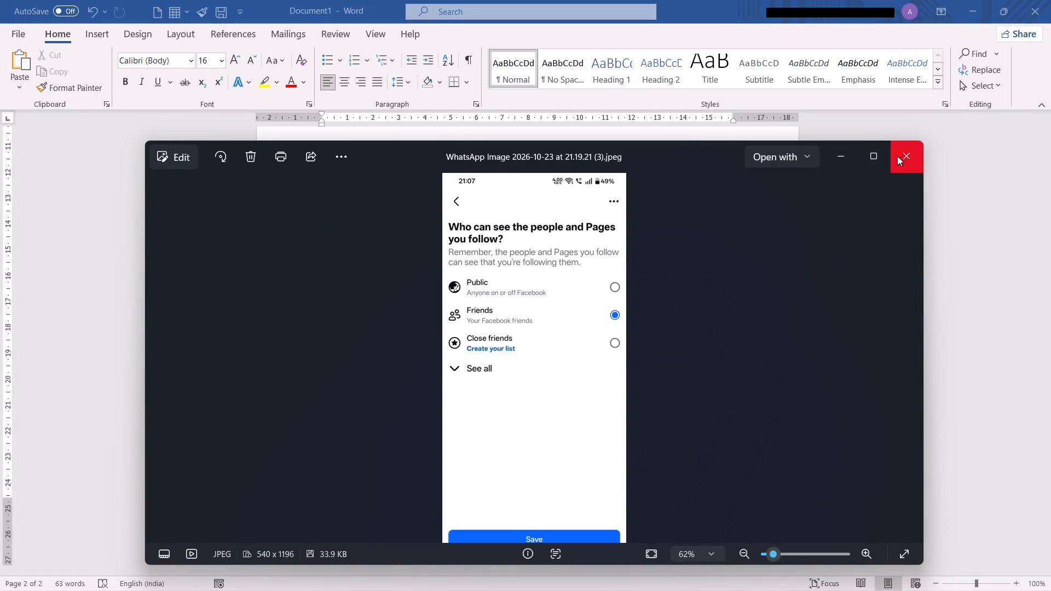
{"action": "left_click", "coordinate": [842, 155]}
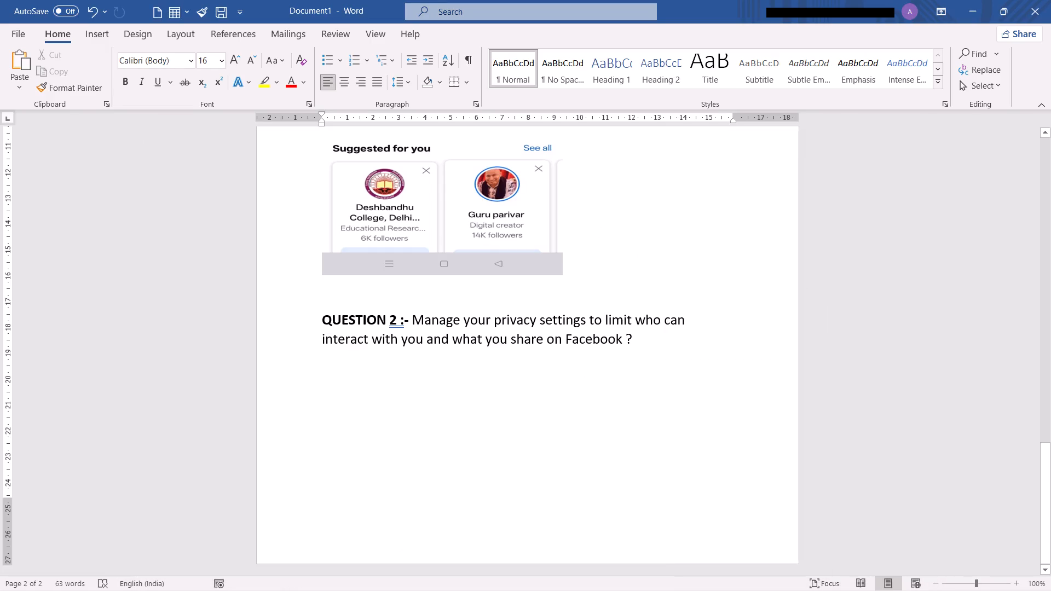
Insert a blank line between the Question 1 text ending in "authority ?" and the University of Delhi page picture.
{"action": "left_click", "coordinate": [851, 233]}
{"action": "key", "text": "Up"}
{"action": "key", "text": "Up"}
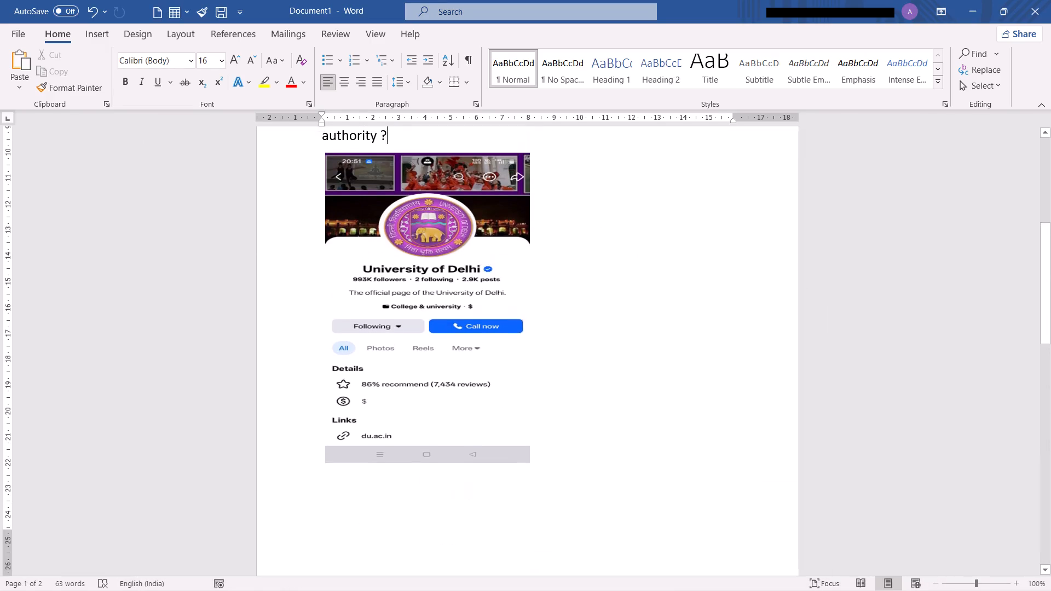
{"action": "key", "text": "Up"}
{"action": "key", "text": "Up"}
{"action": "key", "text": "Up"}
{"action": "key", "text": "Up"}
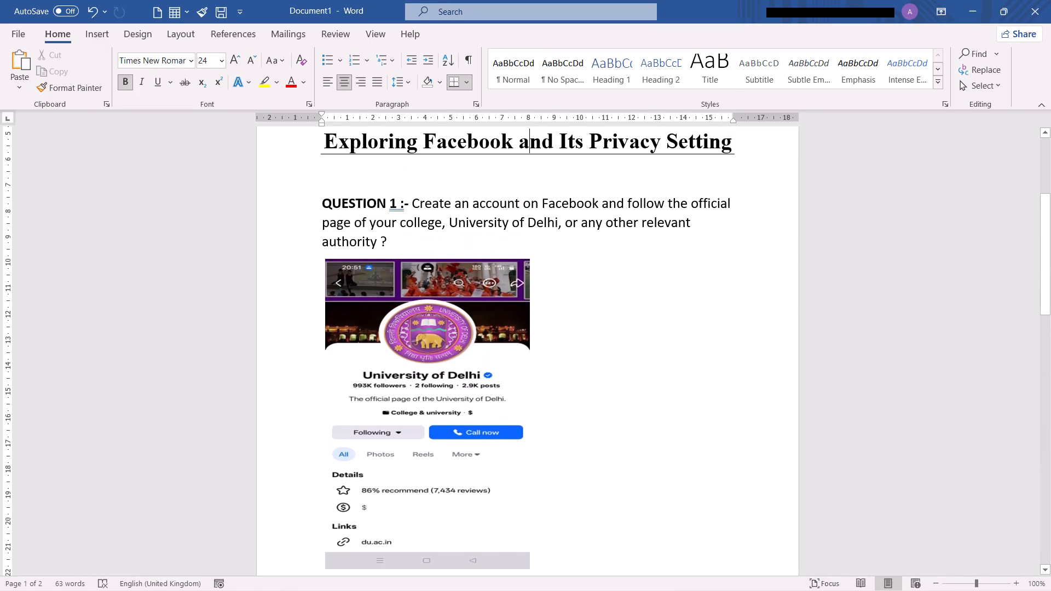
{"action": "key", "text": "Down"}
{"action": "key", "text": "Down"}
{"action": "key", "text": "Down"}
{"action": "key", "text": "Down"}
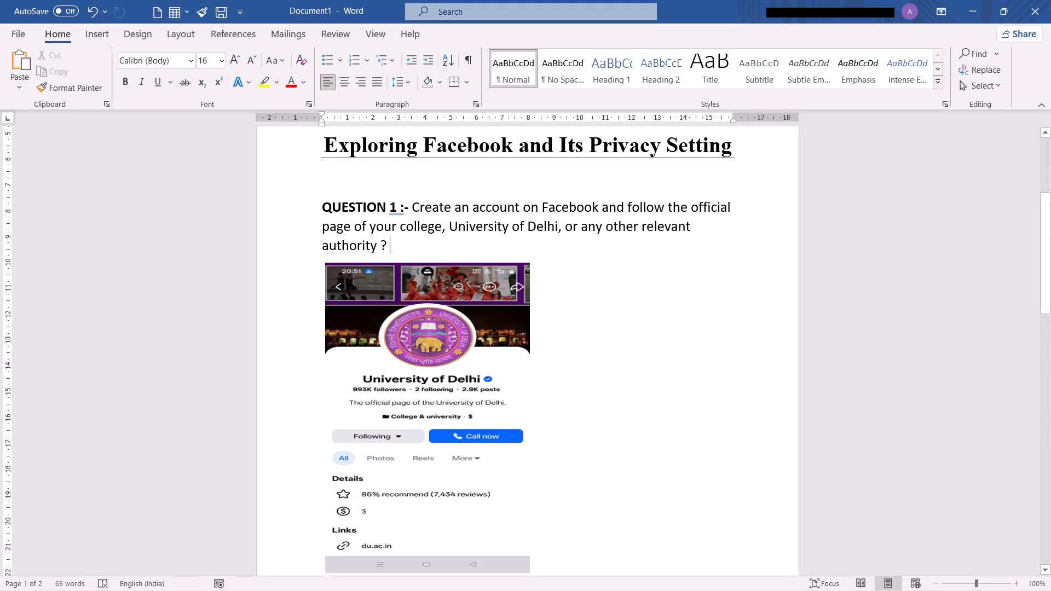
{"action": "key", "text": "Return"}
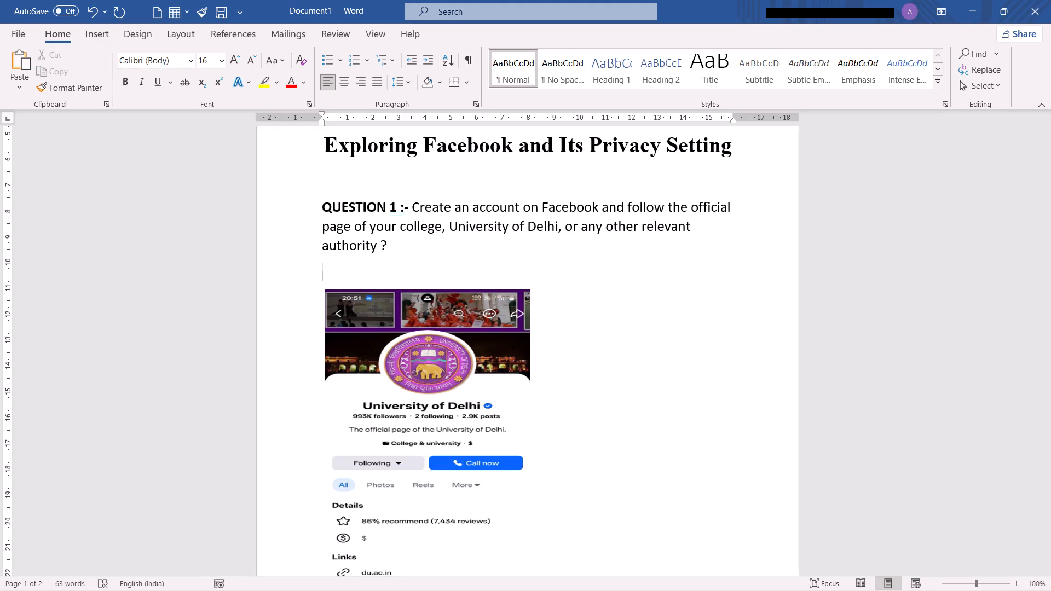
Move the text cursor past the two college page pictures to Question 2 on managing Facebook privacy settings.
{"action": "key", "text": "Down"}
{"action": "key", "text": "Down"}
{"action": "key", "text": "Down"}
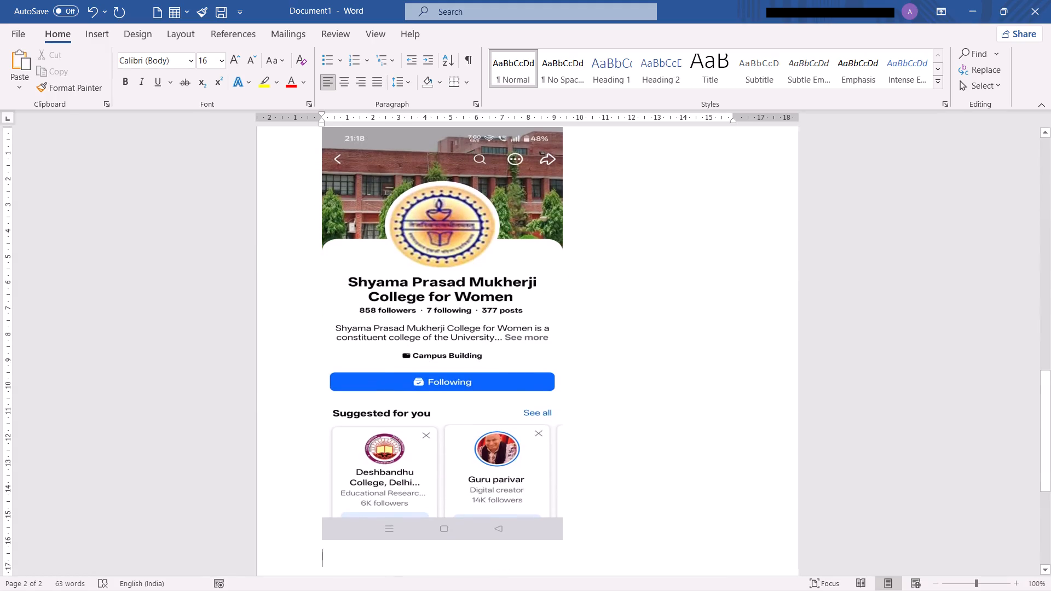
{"action": "key", "text": "Down"}
{"action": "key", "text": "Down"}
{"action": "key", "text": "Down"}
{"action": "key", "text": "Down"}
{"action": "key", "text": "Down"}
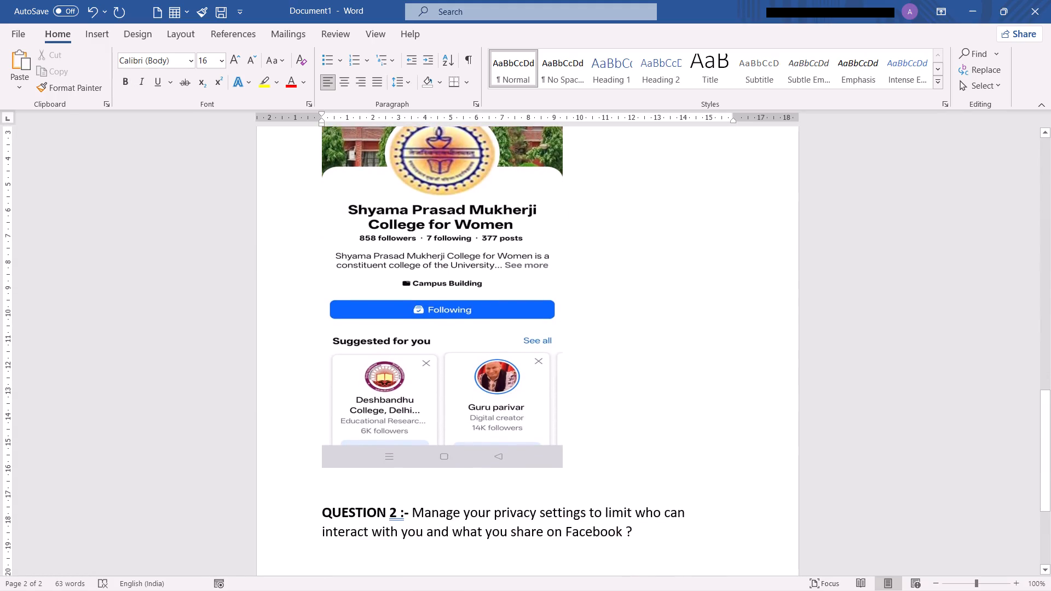
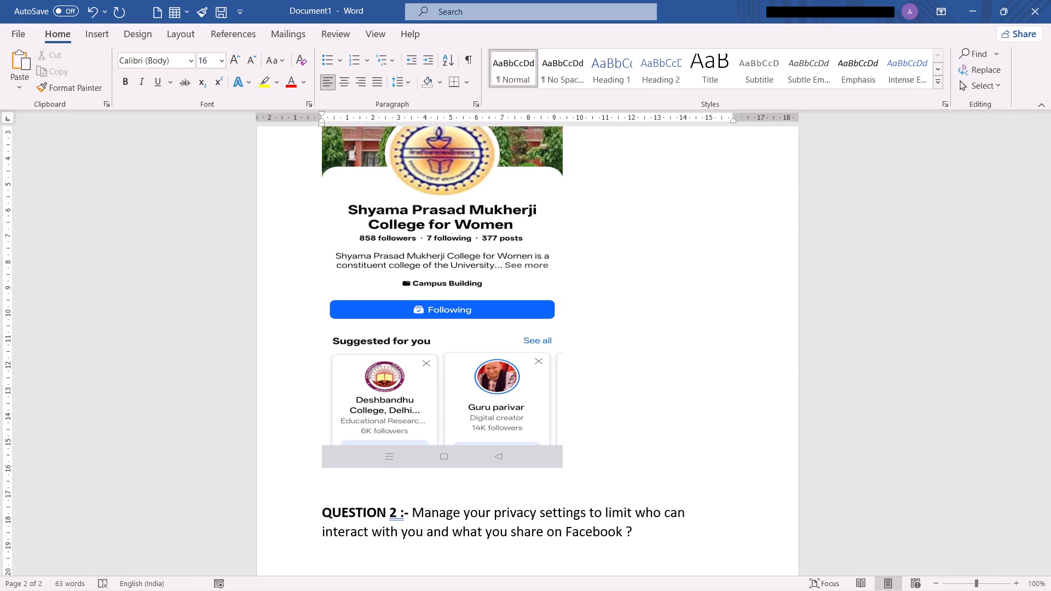
Add the caption "Screenshot 1 :- Future posts privacy settings" on a new line below Question 2, followed by a new line.
{"action": "key", "text": "Return"}
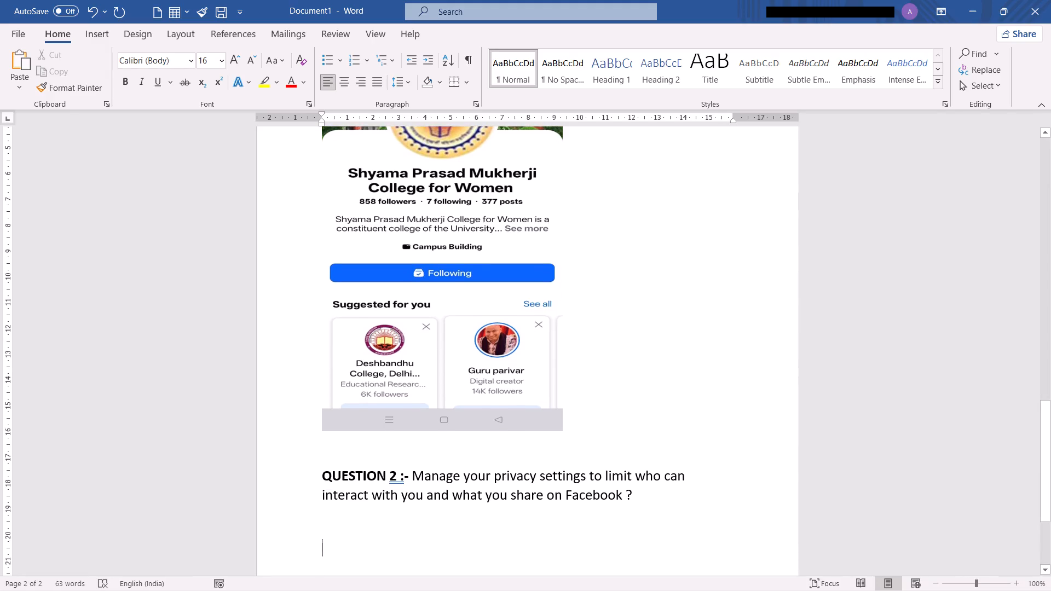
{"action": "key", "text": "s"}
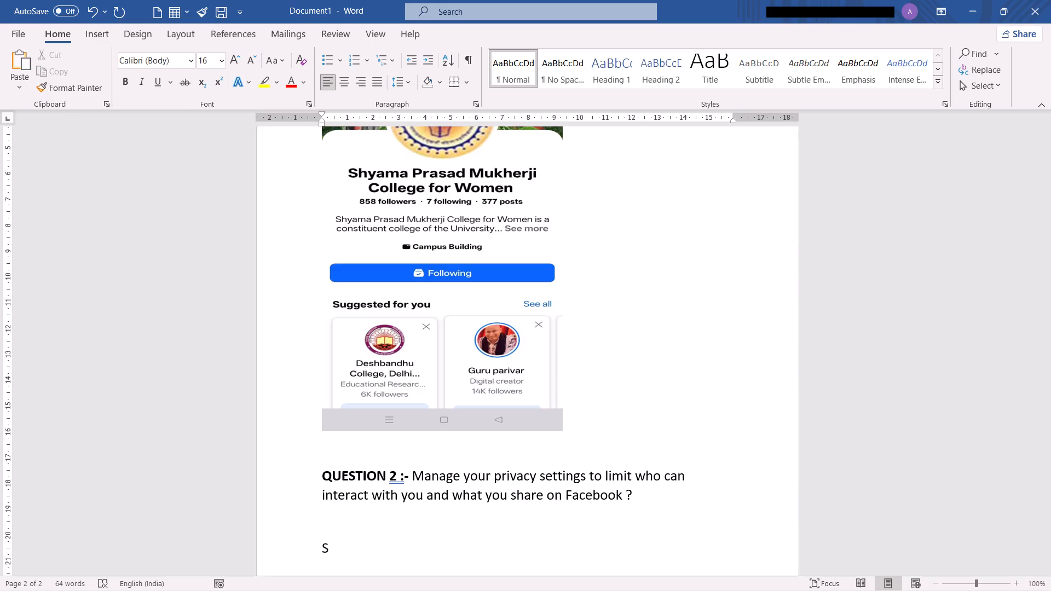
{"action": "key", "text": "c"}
{"action": "key", "text": "BackSpace"}
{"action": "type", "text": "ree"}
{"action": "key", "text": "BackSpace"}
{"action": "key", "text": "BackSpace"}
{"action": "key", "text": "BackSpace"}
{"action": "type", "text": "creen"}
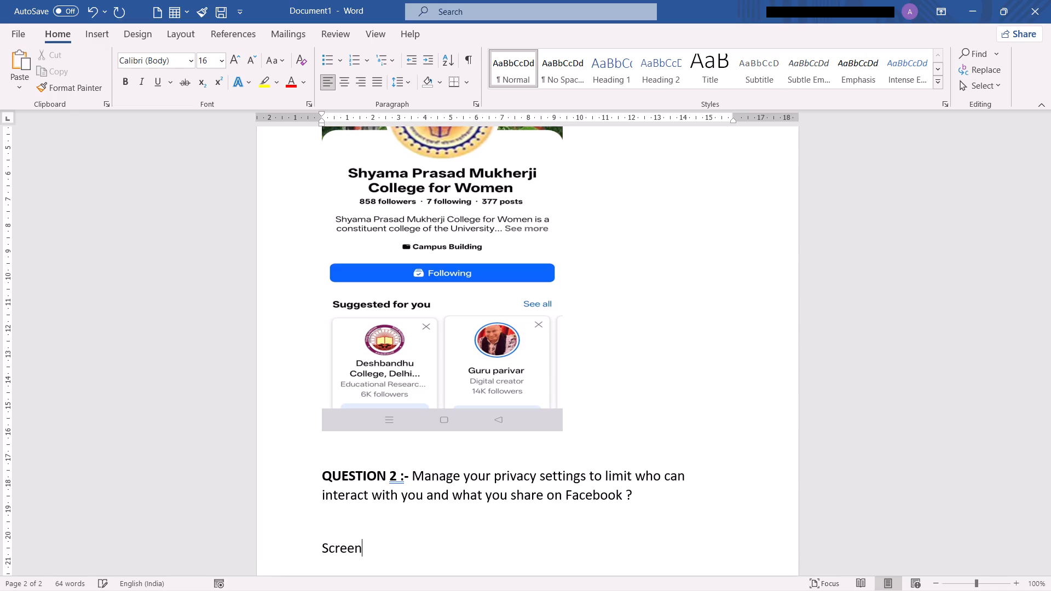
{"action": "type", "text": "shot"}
Extend the screenshot caption under Question 2 to read "Screenshot 1 :- Future".
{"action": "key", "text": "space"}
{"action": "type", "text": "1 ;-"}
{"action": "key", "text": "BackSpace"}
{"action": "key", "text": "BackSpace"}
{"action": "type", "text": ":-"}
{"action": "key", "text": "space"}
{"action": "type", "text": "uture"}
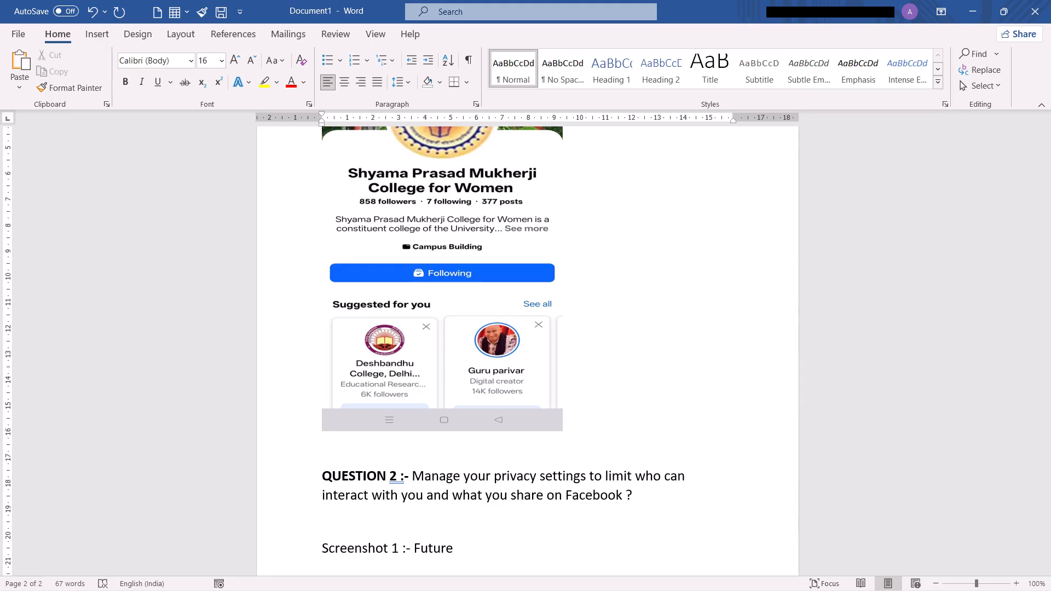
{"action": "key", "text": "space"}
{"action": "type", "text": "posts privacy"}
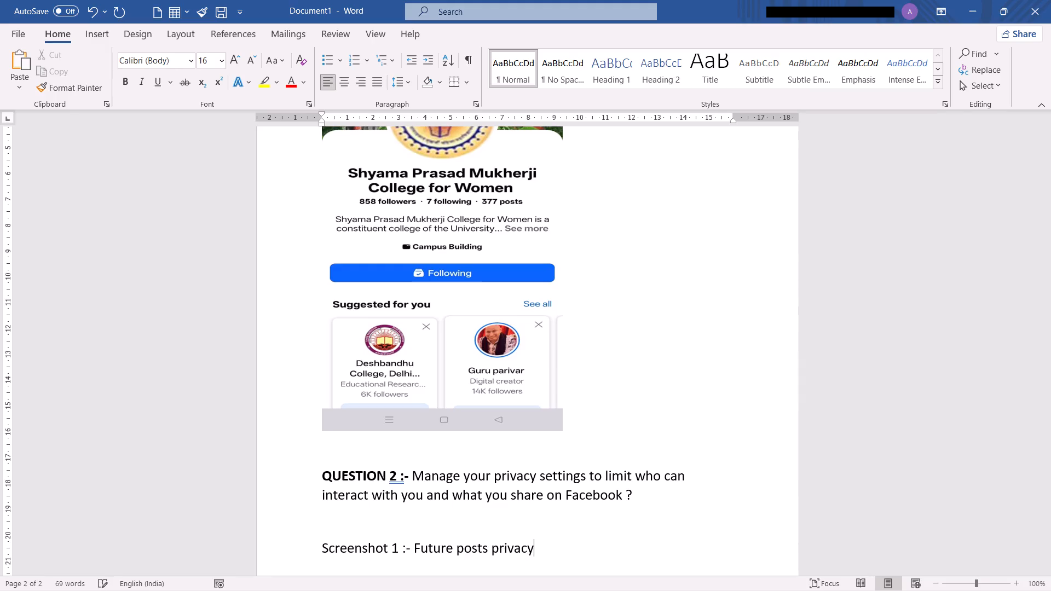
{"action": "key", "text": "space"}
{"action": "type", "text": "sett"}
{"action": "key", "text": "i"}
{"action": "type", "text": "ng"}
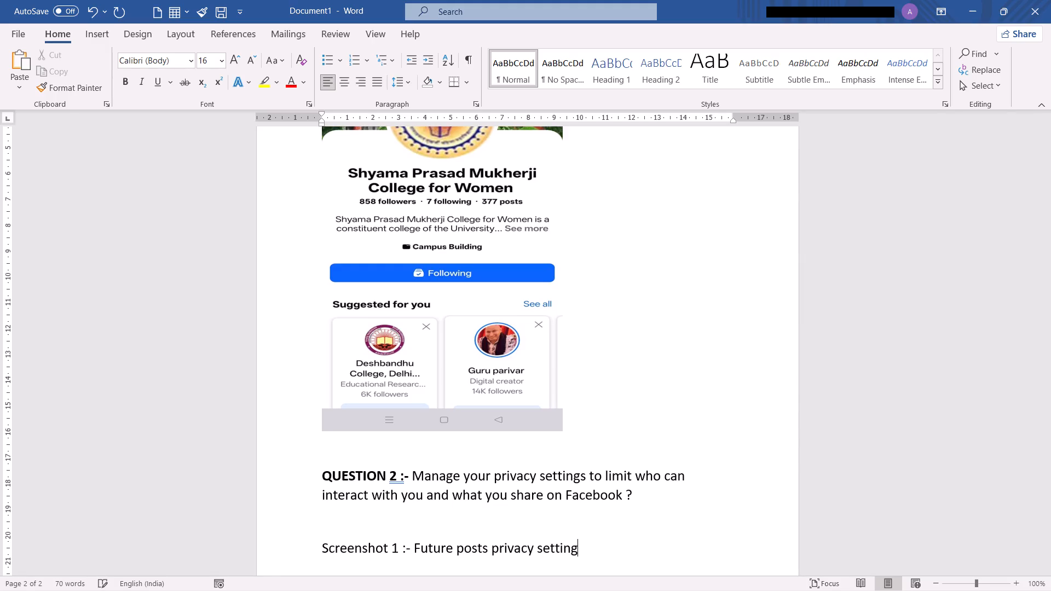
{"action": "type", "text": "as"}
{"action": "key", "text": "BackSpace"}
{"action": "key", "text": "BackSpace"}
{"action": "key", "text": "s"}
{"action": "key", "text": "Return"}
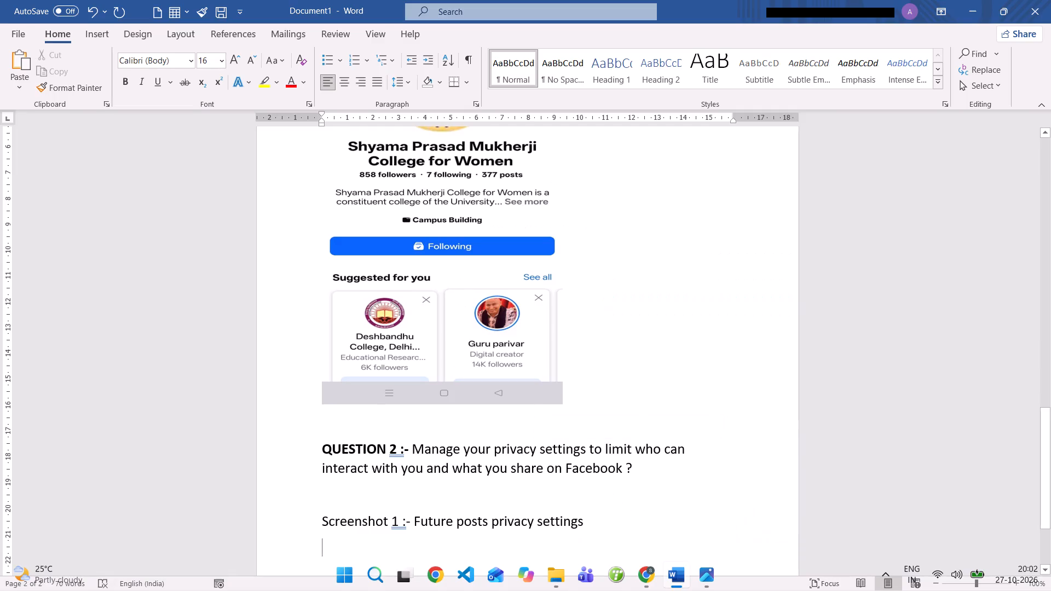
Examine the WhatsApp screenshots numbered (2) and (1) in Downloads to identify which shows the future posts setting, and return to the Word document.
{"action": "left_click", "coordinate": [556, 567]}
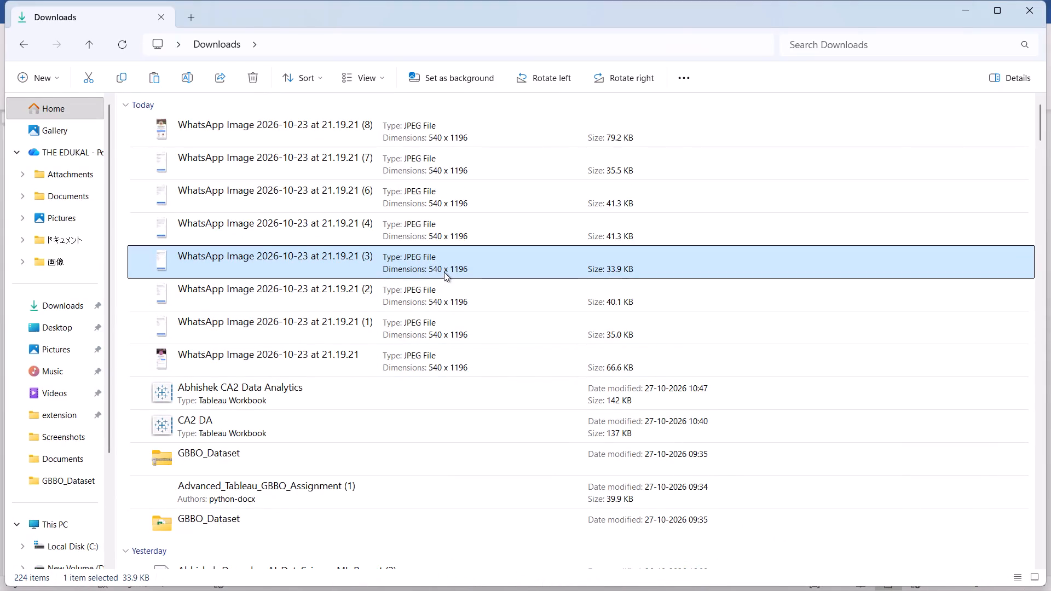
{"action": "left_click", "coordinate": [430, 299]}
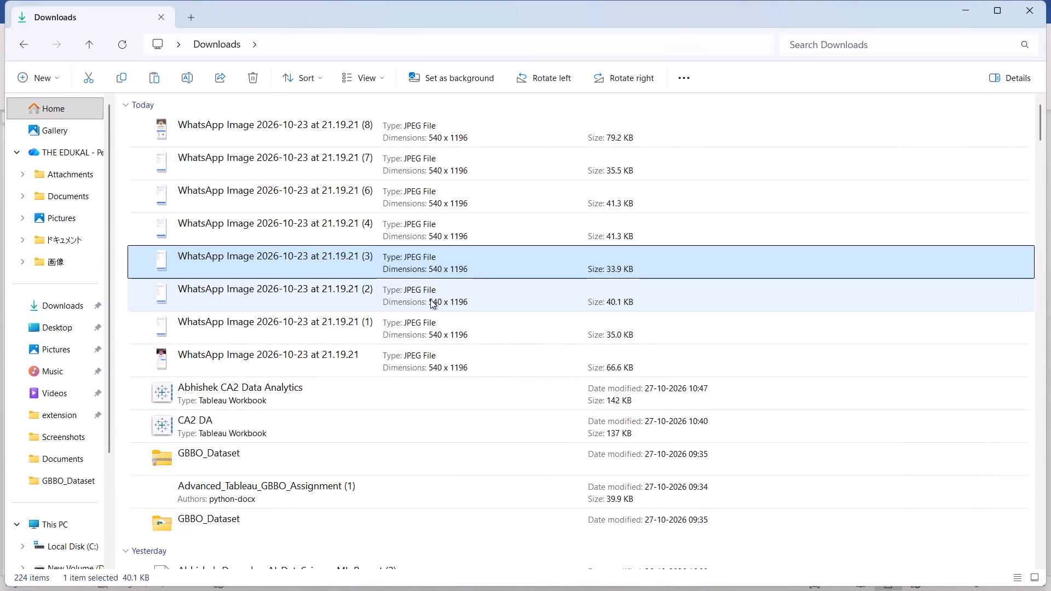
{"action": "double_click", "coordinate": [430, 299]}
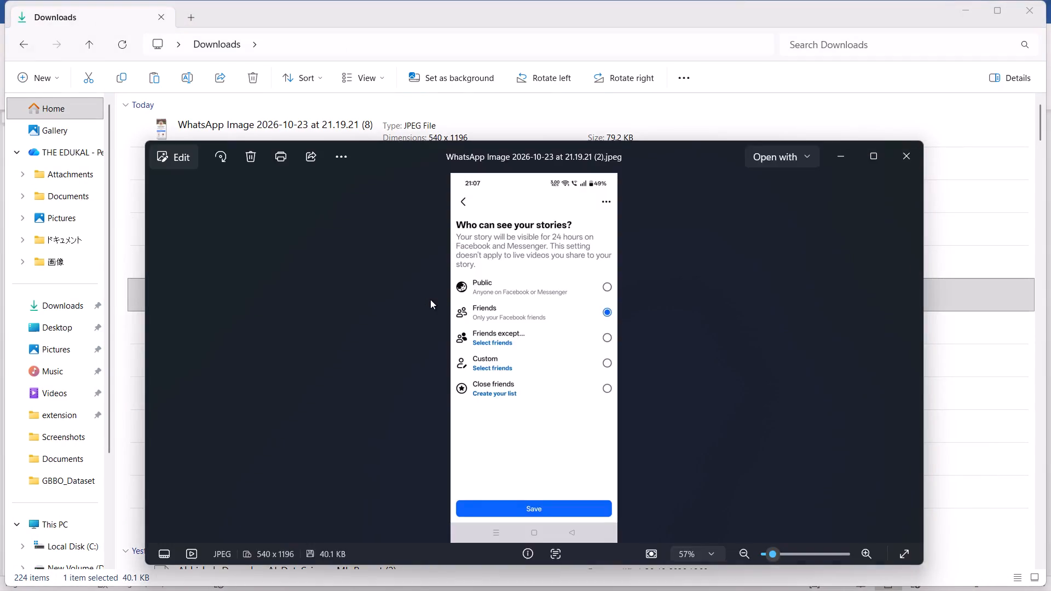
{"action": "left_click", "coordinate": [905, 148]}
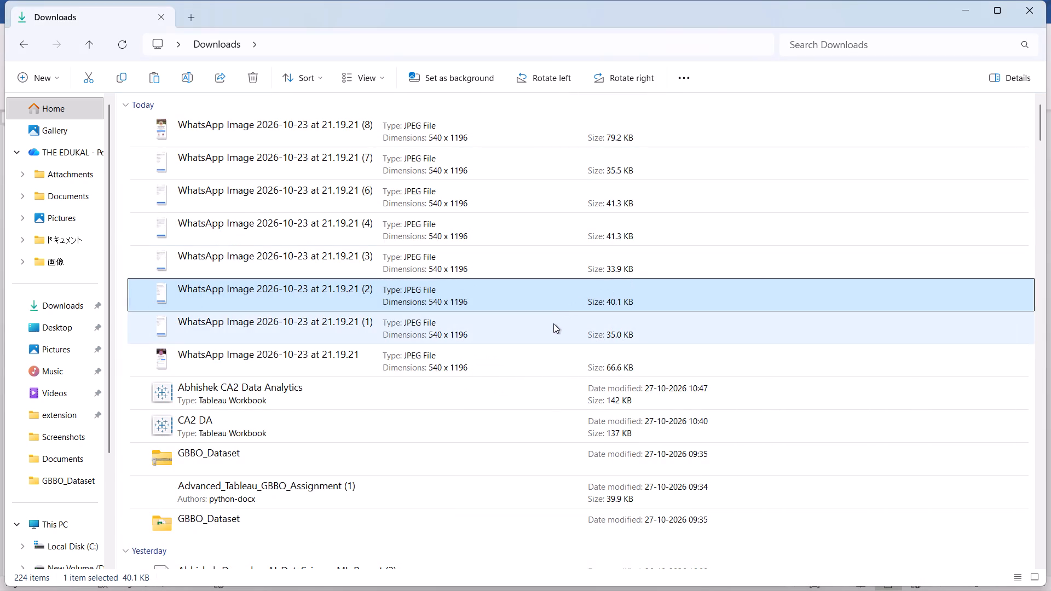
{"action": "double_click", "coordinate": [553, 323]}
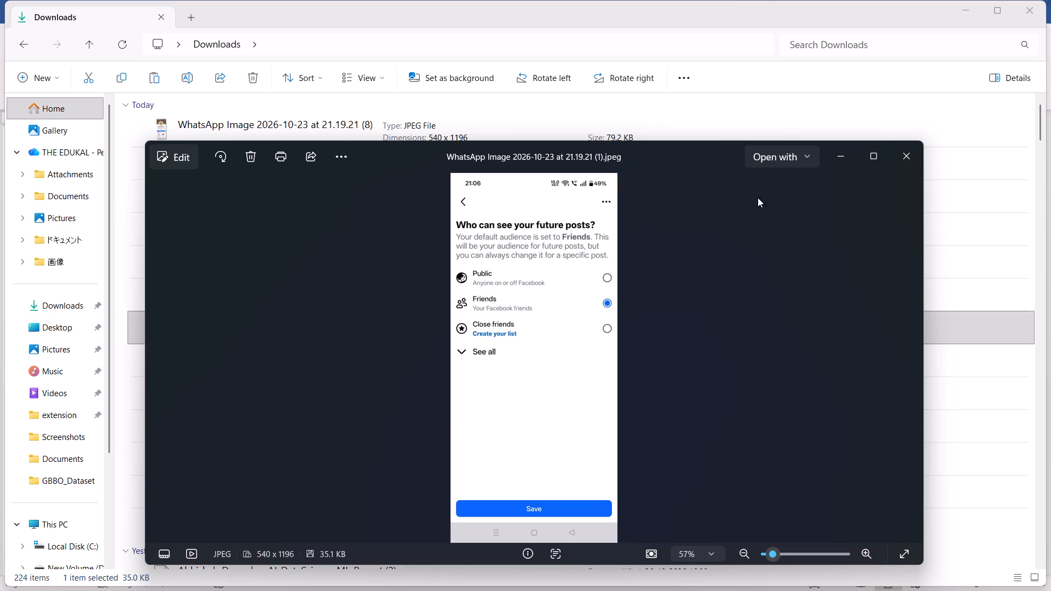
{"action": "left_click", "coordinate": [905, 149]}
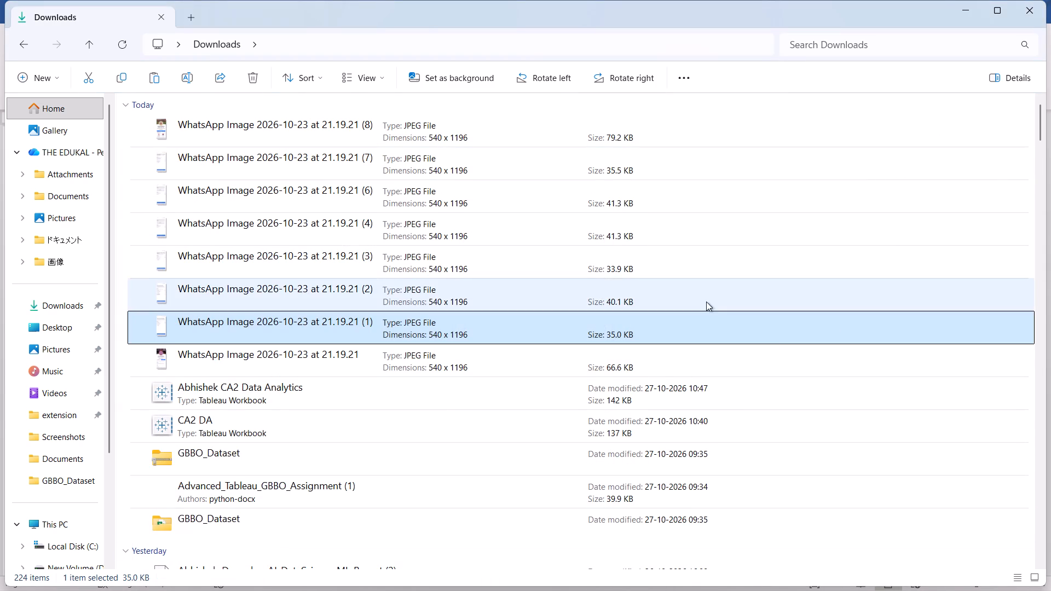
{"action": "left_click", "coordinate": [965, 11]}
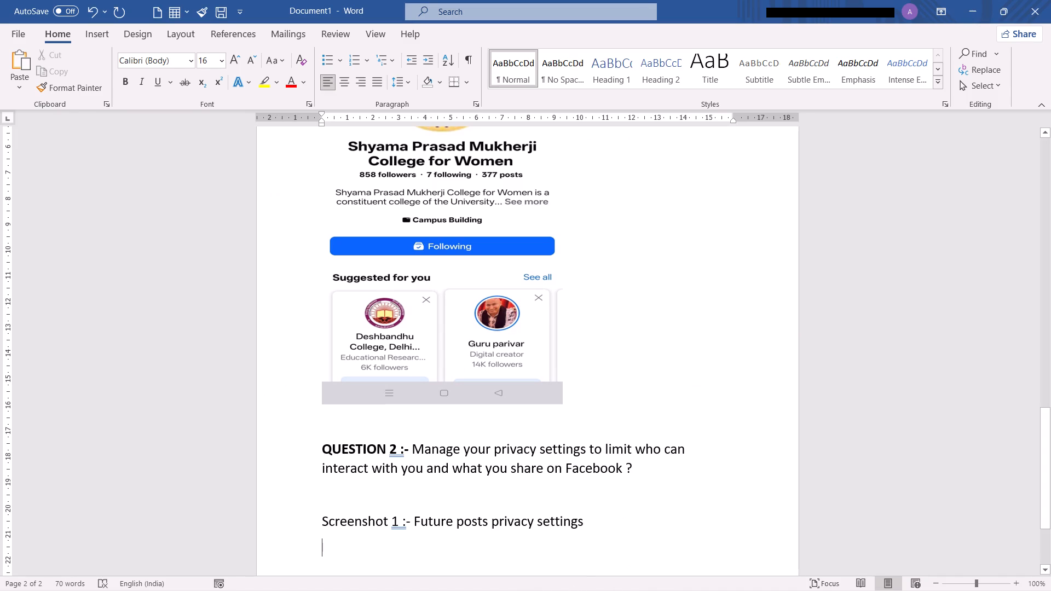
Insert the picture WhatsApp Image 2026-10-23 at 21.19.21 (1) from Downloads below the Screenshot 1 caption.
{"action": "left_click", "coordinate": [86, 34]}
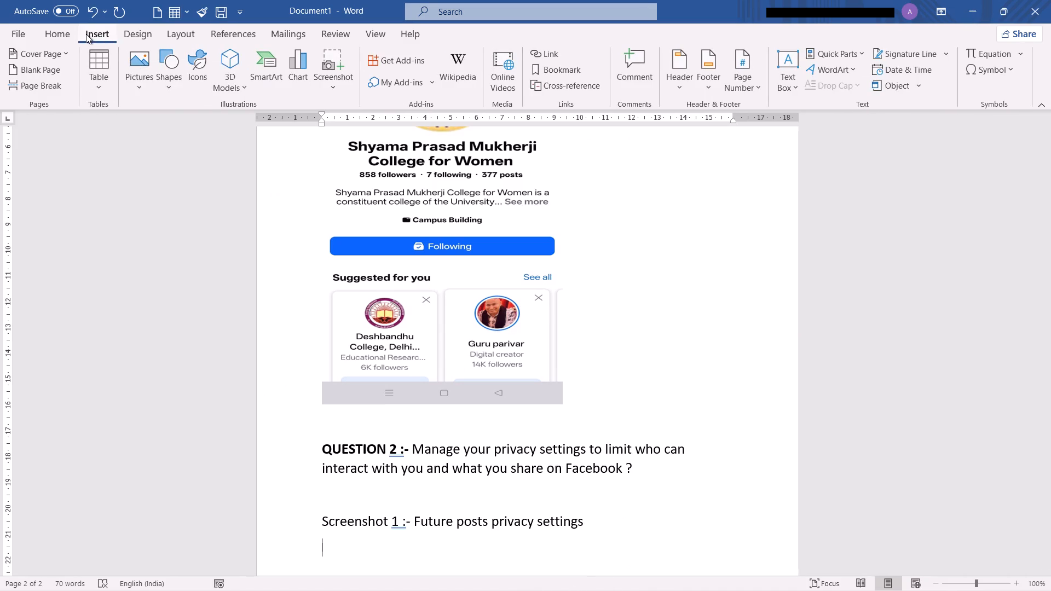
{"action": "left_click", "coordinate": [135, 89]}
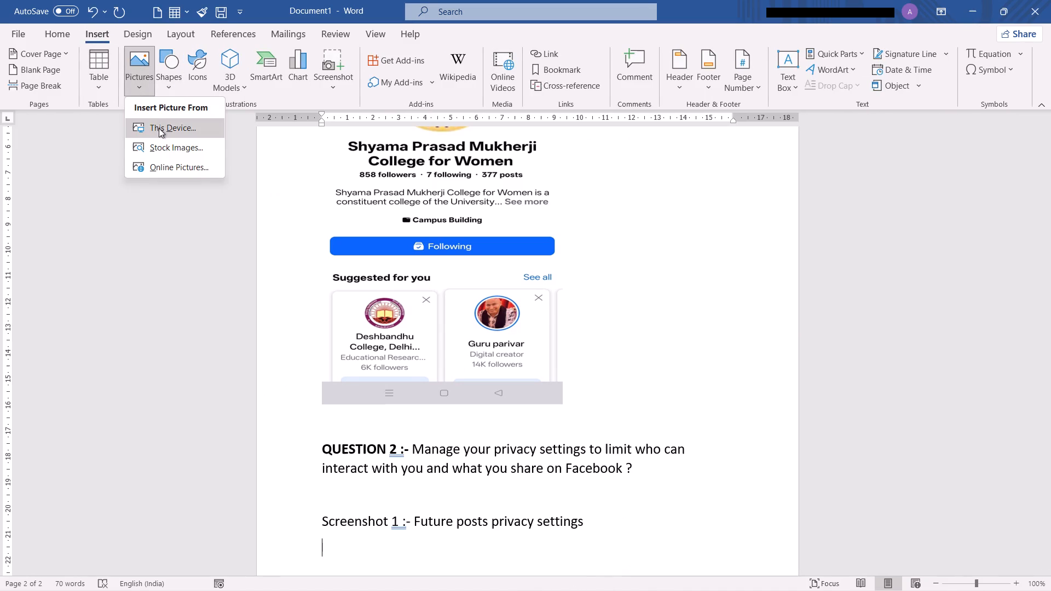
{"action": "left_click", "coordinate": [159, 128]}
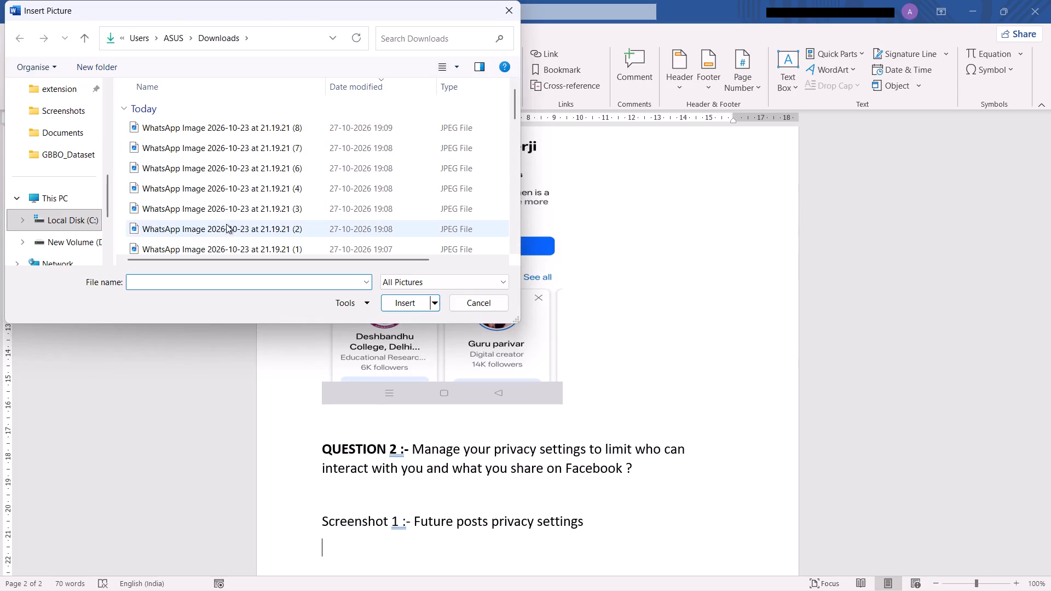
{"action": "left_click", "coordinate": [231, 242]}
{"action": "key", "text": "Return"}
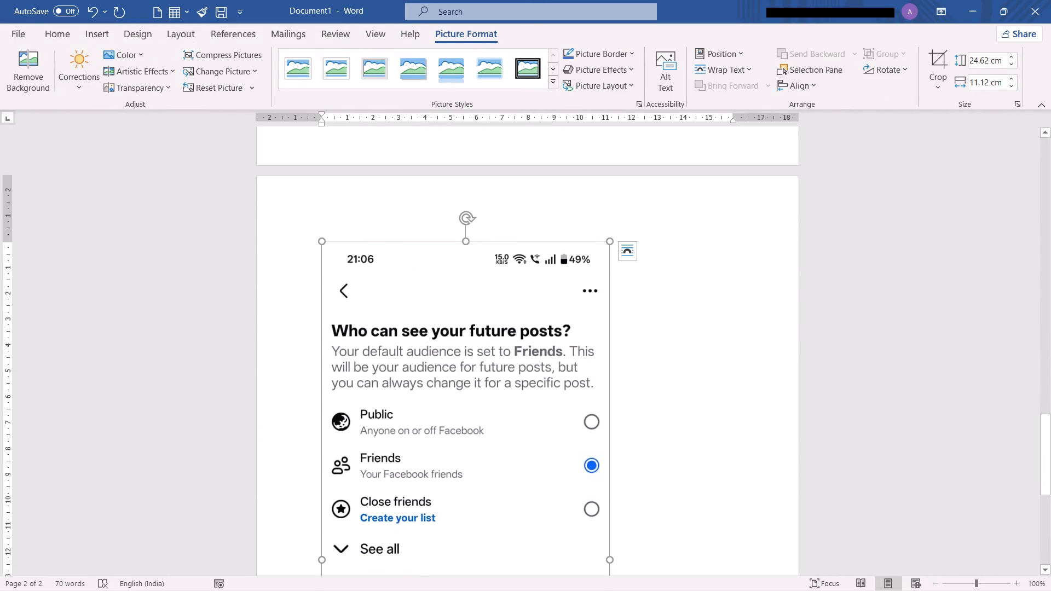
Resize the future posts picture to about 9.72 cm wide and 16.15 cm high.
{"action": "left_click_drag", "start_coordinate": [609, 563], "coordinate": [586, 564]}
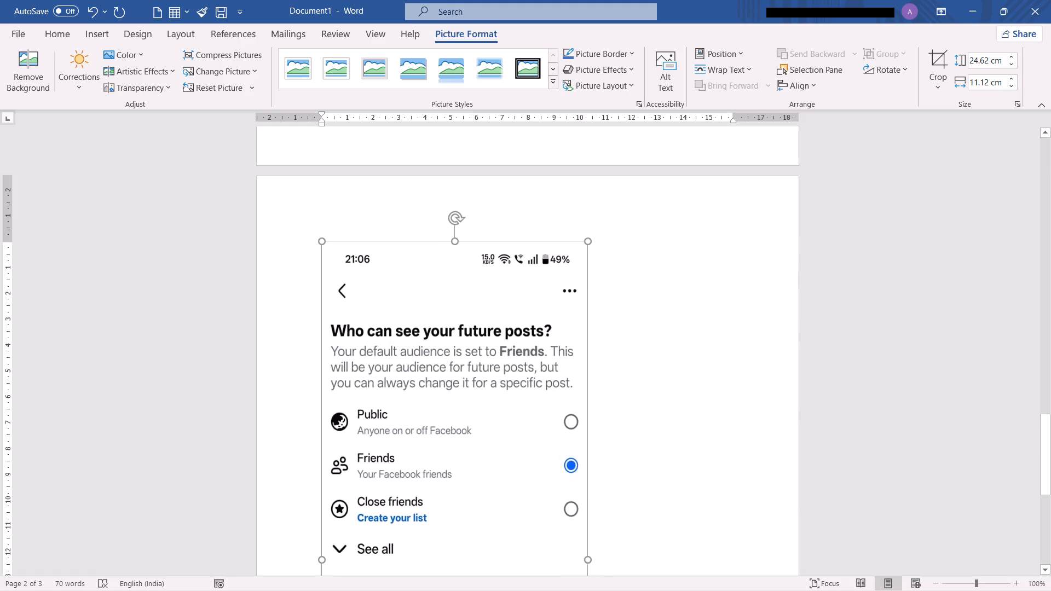
{"action": "left_click_drag", "start_coordinate": [586, 564], "coordinate": [573, 564]}
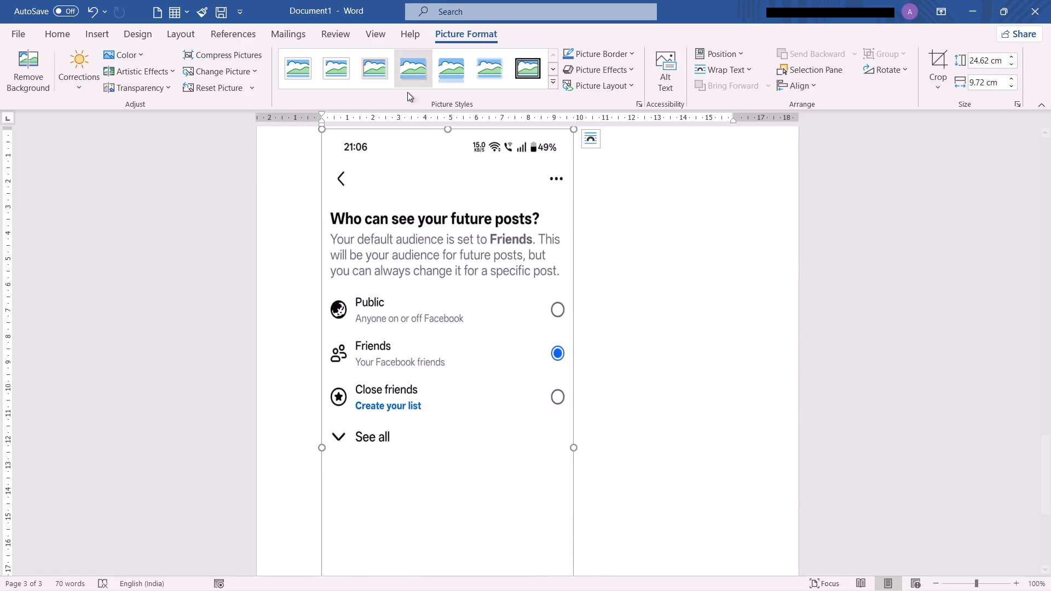
{"action": "left_click_drag", "start_coordinate": [446, 129], "coordinate": [454, 170]}
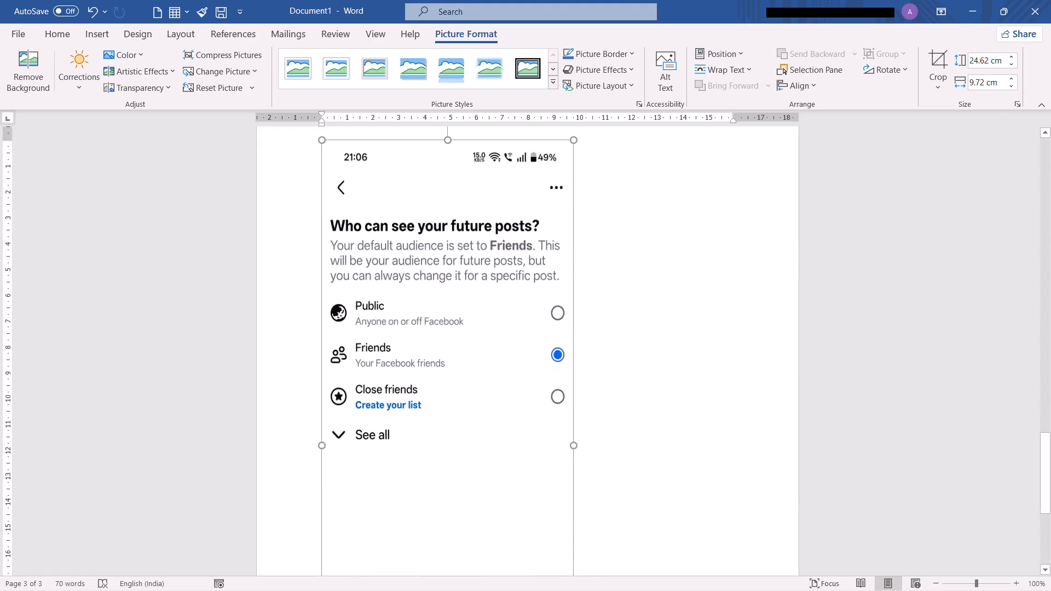
{"action": "left_click_drag", "start_coordinate": [454, 170], "coordinate": [466, 329]}
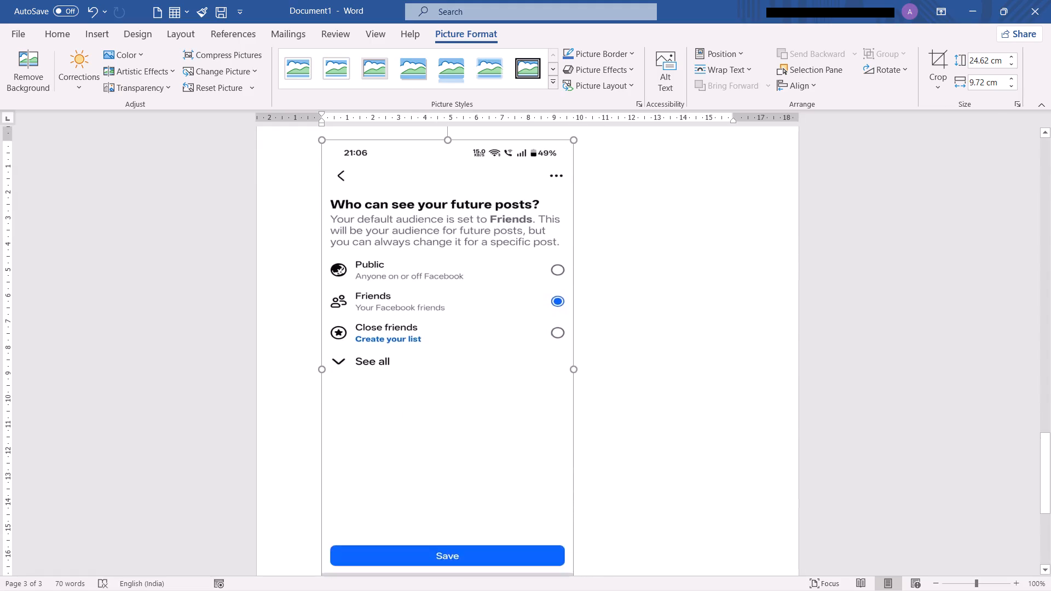
{"action": "left_click_drag", "start_coordinate": [466, 329], "coordinate": [470, 360]}
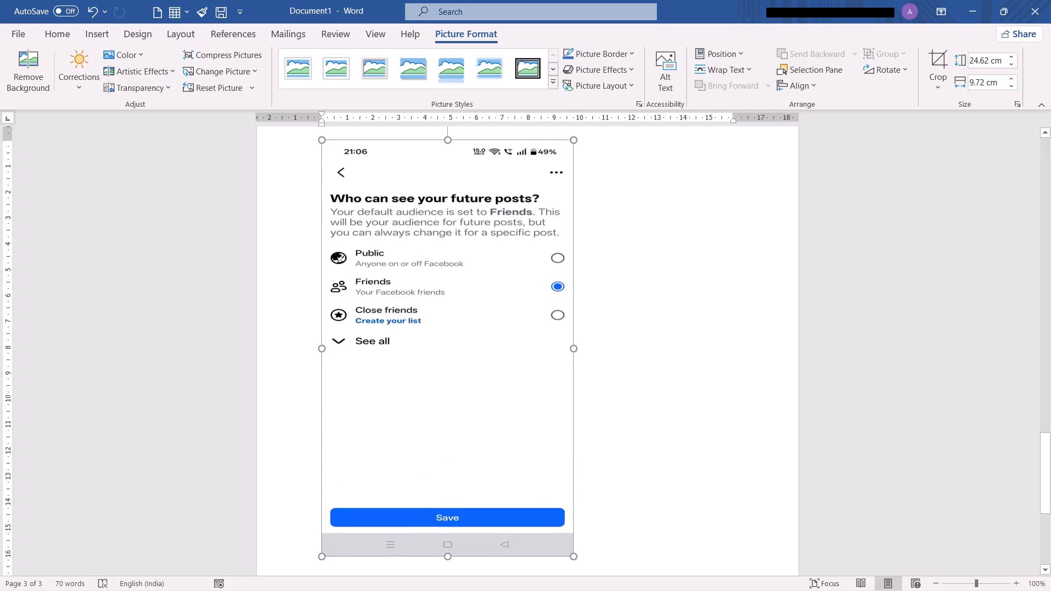
{"action": "left_click_drag", "start_coordinate": [470, 360], "coordinate": [470, 359]}
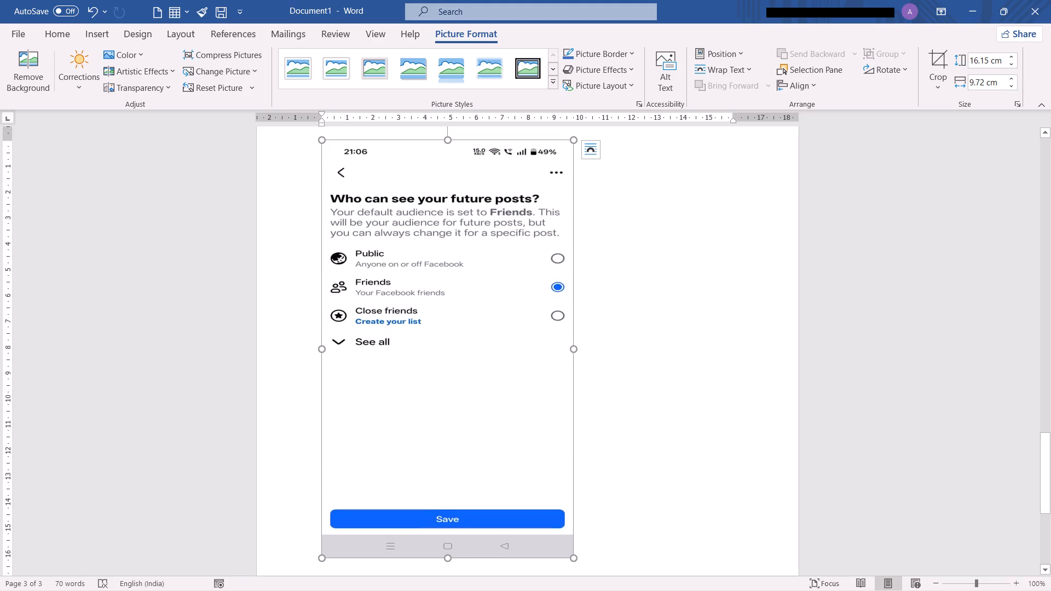
Add the caption "Screenshot 2 :- Story private settings" on a new line below the future posts picture.
{"action": "left_click", "coordinate": [598, 432]}
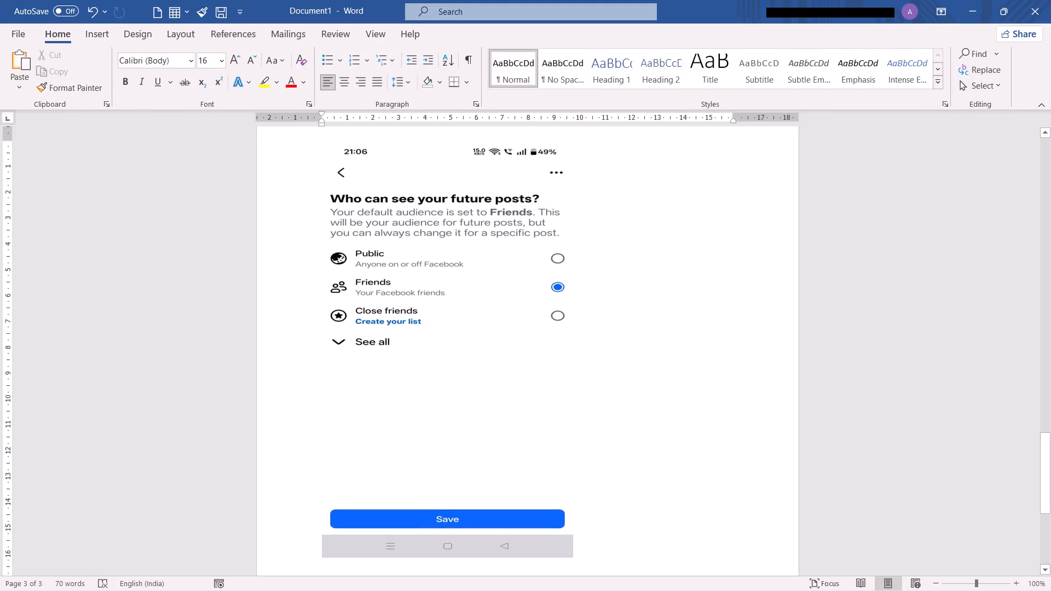
{"action": "key", "text": "Return"}
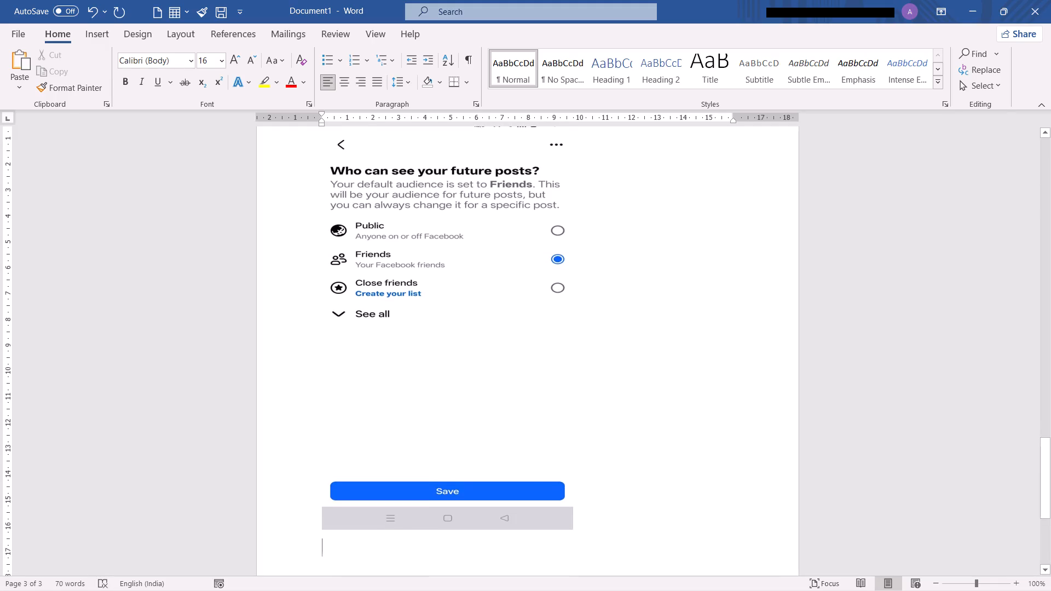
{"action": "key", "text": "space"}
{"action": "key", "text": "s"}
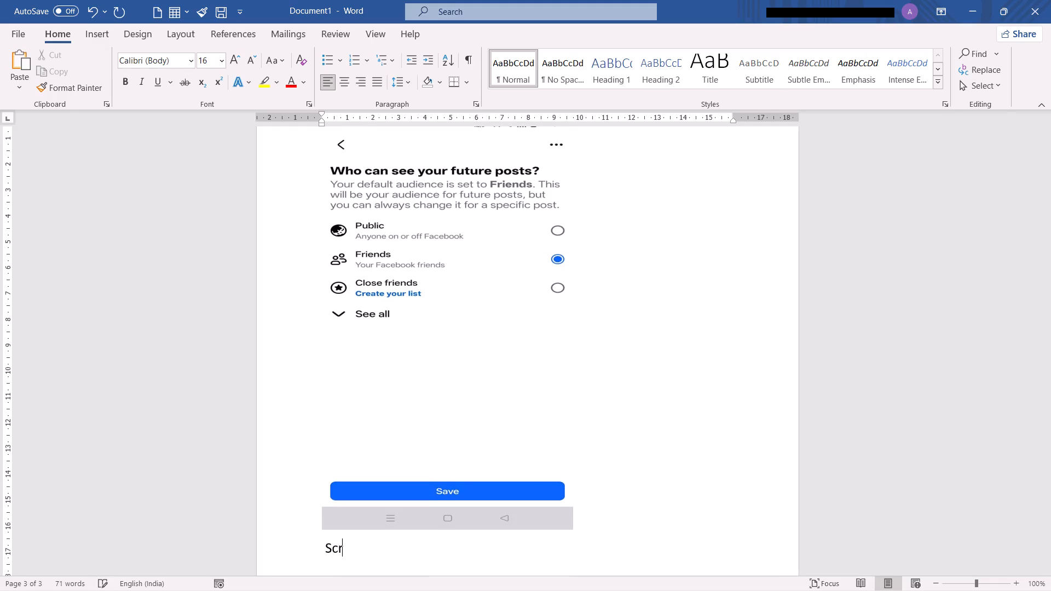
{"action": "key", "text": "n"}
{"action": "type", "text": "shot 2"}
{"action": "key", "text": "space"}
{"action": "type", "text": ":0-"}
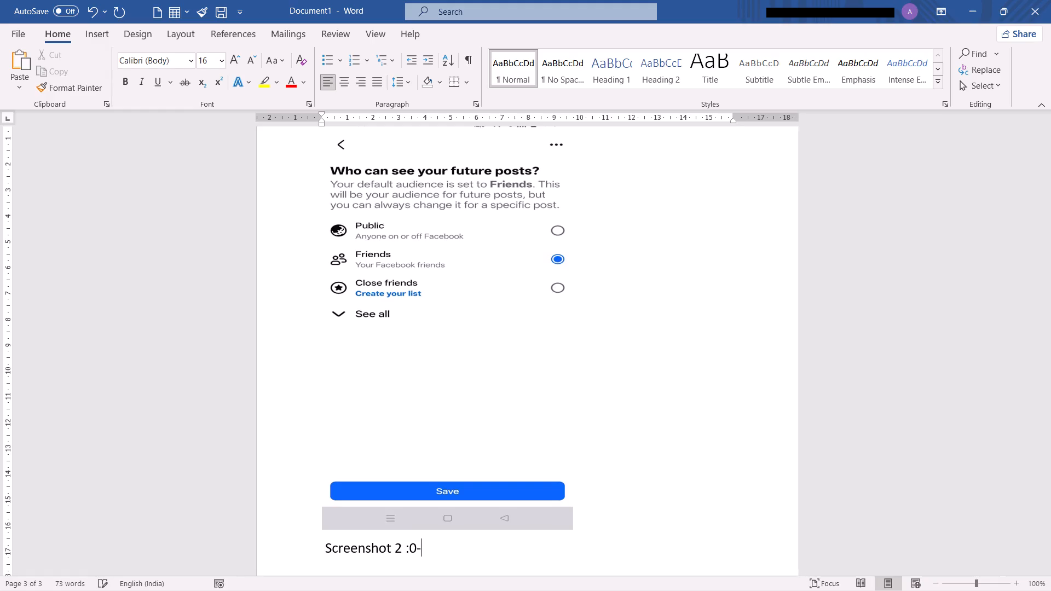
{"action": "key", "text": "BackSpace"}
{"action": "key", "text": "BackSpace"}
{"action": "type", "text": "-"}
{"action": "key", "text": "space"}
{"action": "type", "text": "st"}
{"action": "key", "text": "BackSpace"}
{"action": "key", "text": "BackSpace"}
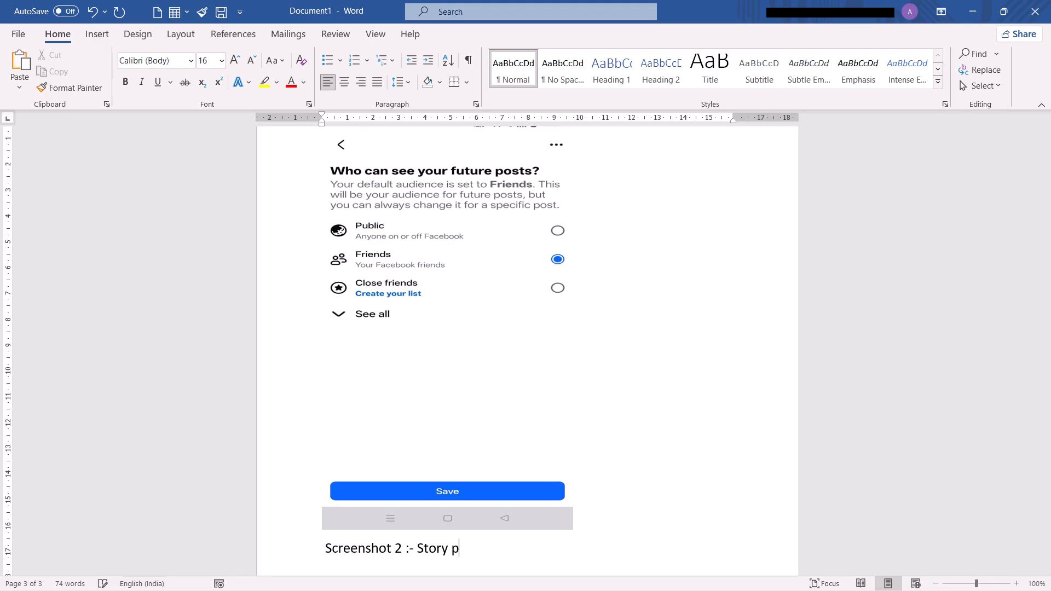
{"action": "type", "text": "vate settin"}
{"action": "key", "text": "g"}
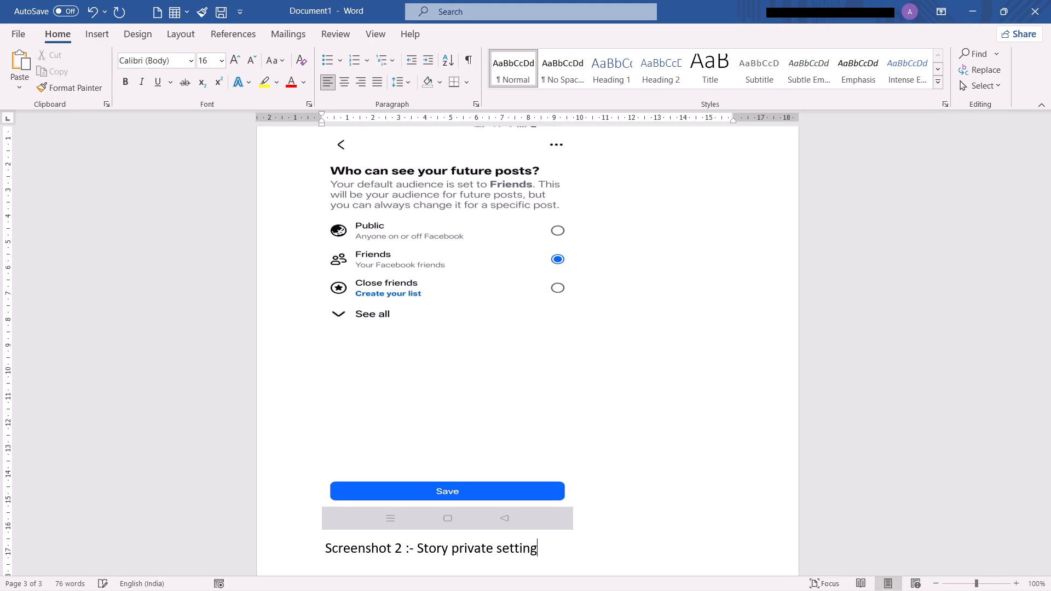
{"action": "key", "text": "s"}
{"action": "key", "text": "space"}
Place the text cursor directly after the future posts picture, above the Screenshot 2 caption.
{"action": "left_click", "coordinate": [592, 513]}
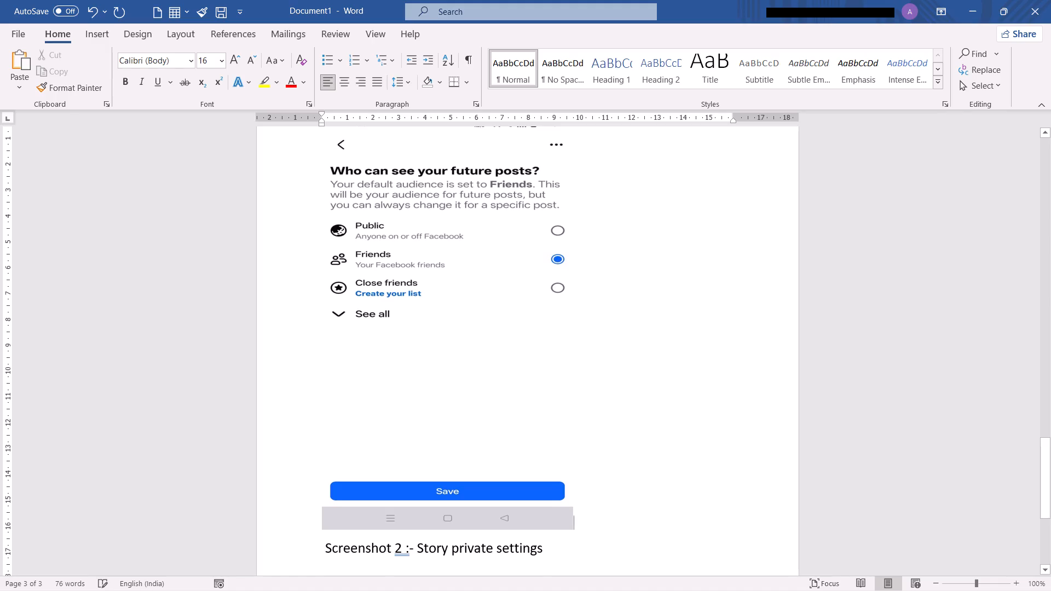
Add a line break after the future-posts picture and shrink the picture in height and width, to about 8 cm wide.
{"action": "key", "text": "Return"}
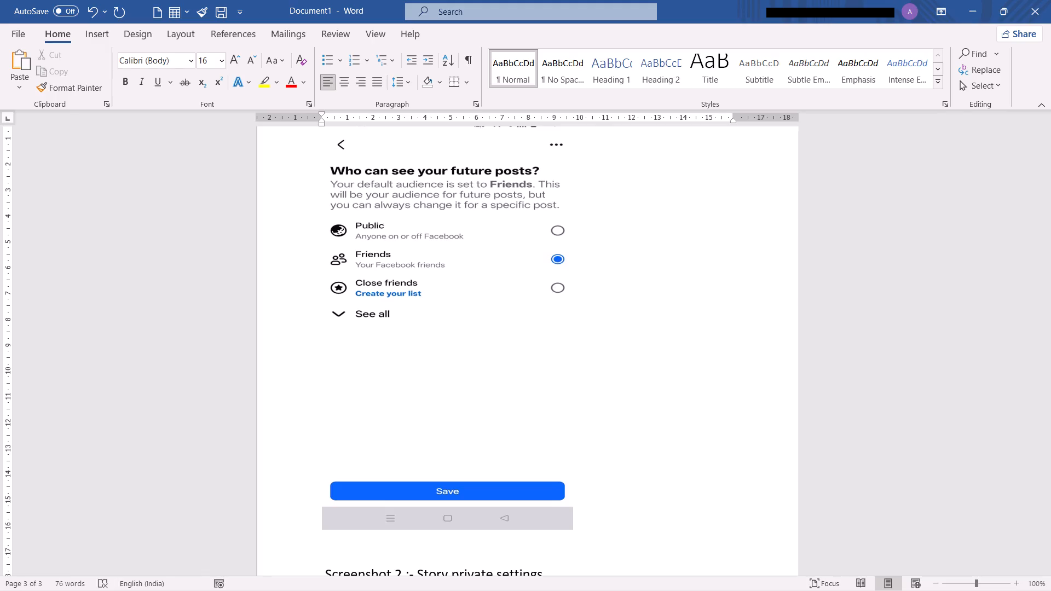
{"action": "left_click", "coordinate": [565, 419]}
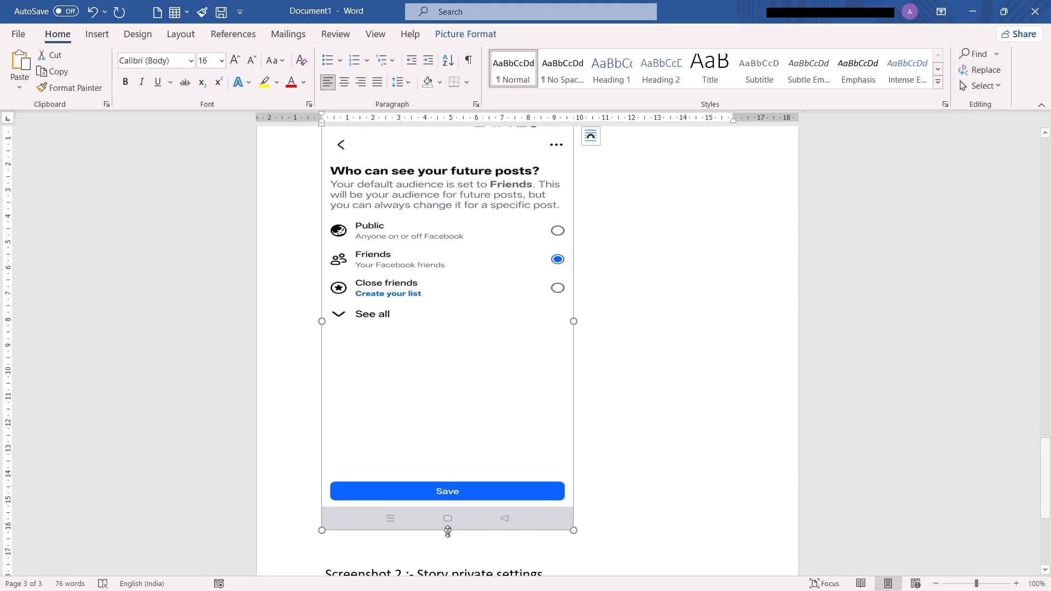
{"action": "left_click_drag", "start_coordinate": [447, 531], "coordinate": [470, 379]}
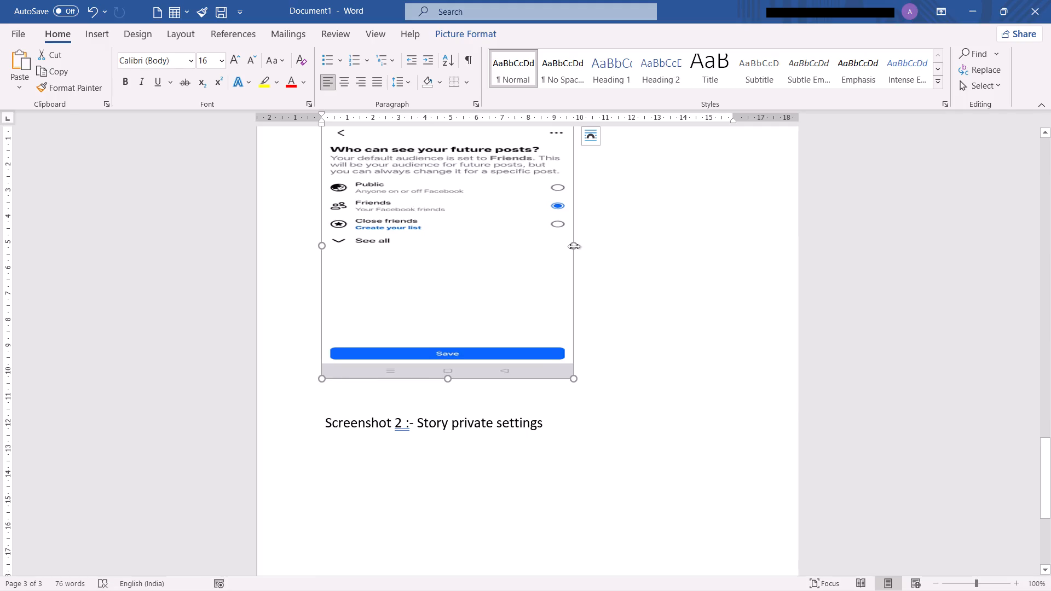
{"action": "left_click_drag", "start_coordinate": [574, 246], "coordinate": [530, 261]}
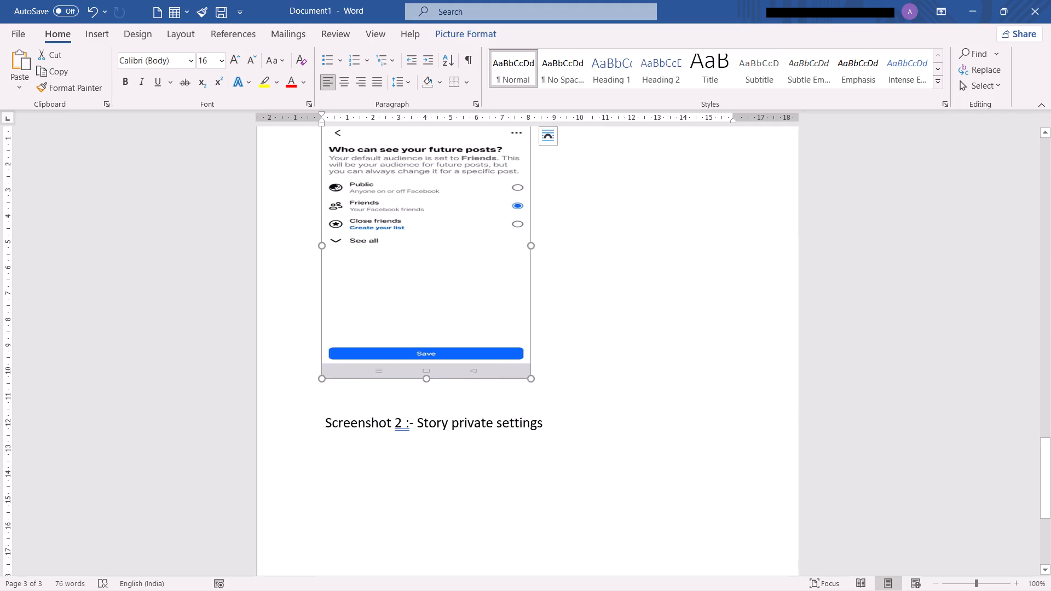
{"action": "left_click_drag", "start_coordinate": [425, 380], "coordinate": [428, 347]}
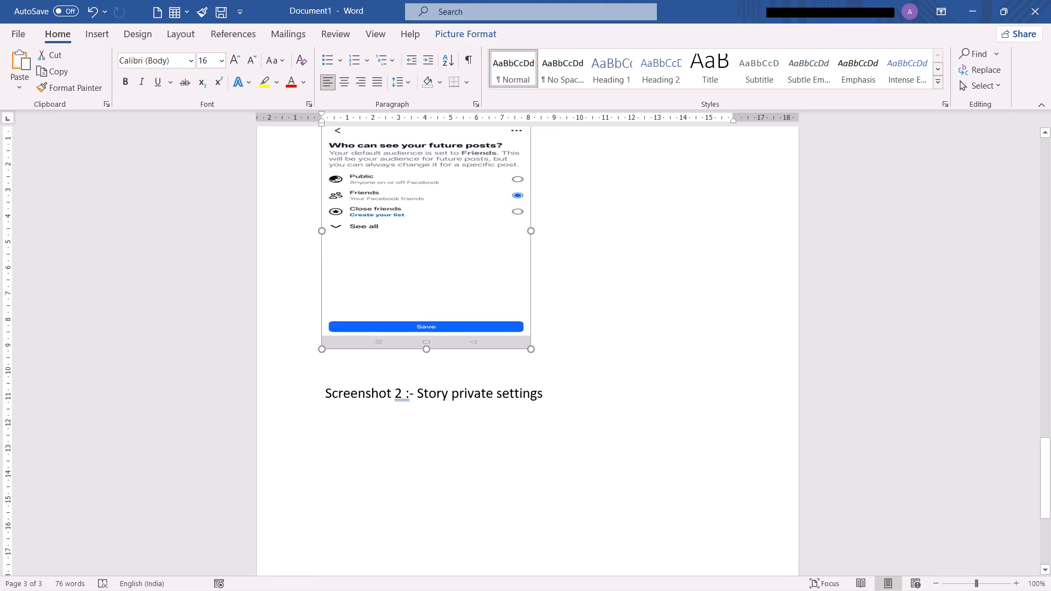
{"action": "left_click_drag", "start_coordinate": [428, 347], "coordinate": [428, 354]}
{"action": "left_click", "coordinate": [569, 266]}
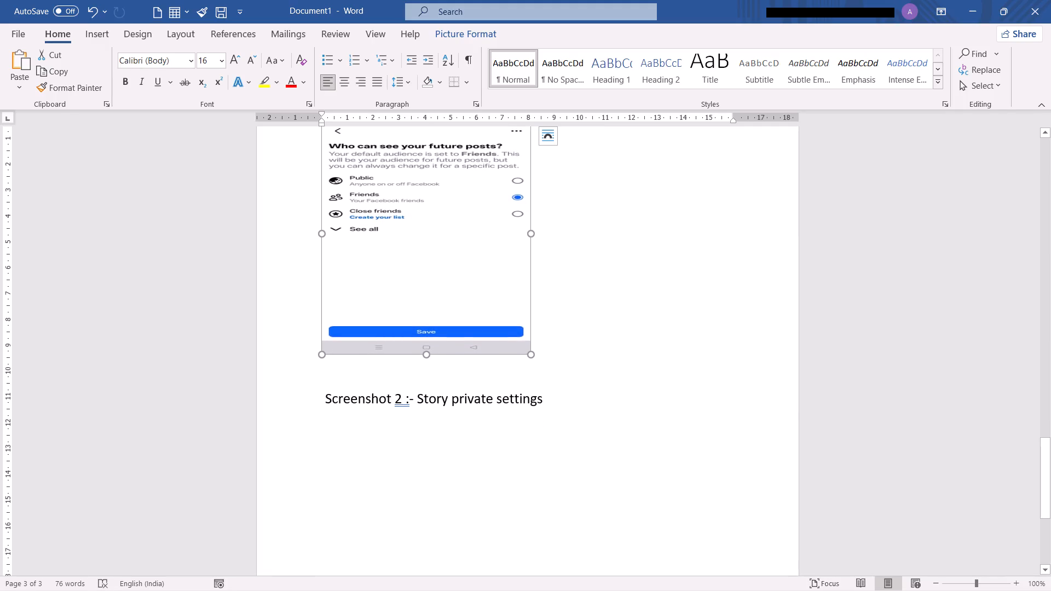
Shrink the Shyama Prasad Mukherji College page picture in height and width, to about 11 cm tall and 8 cm wide.
{"action": "key", "text": "Up"}
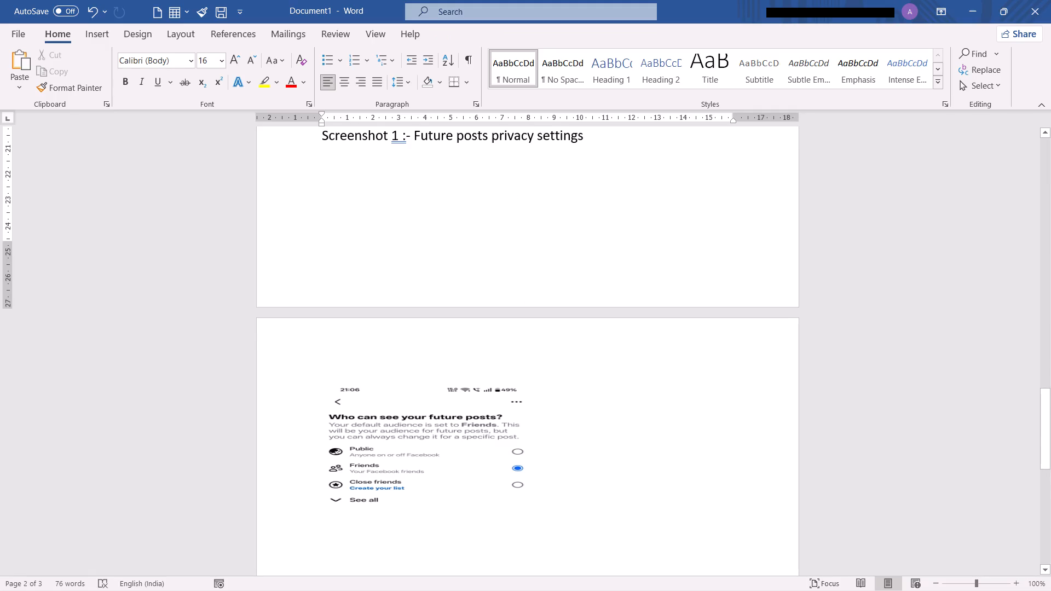
{"action": "key", "text": "Up"}
{"action": "key", "text": "Up"}
{"action": "key", "text": "Up"}
{"action": "key", "text": "Up"}
{"action": "key", "text": "Up"}
{"action": "key", "text": "Up"}
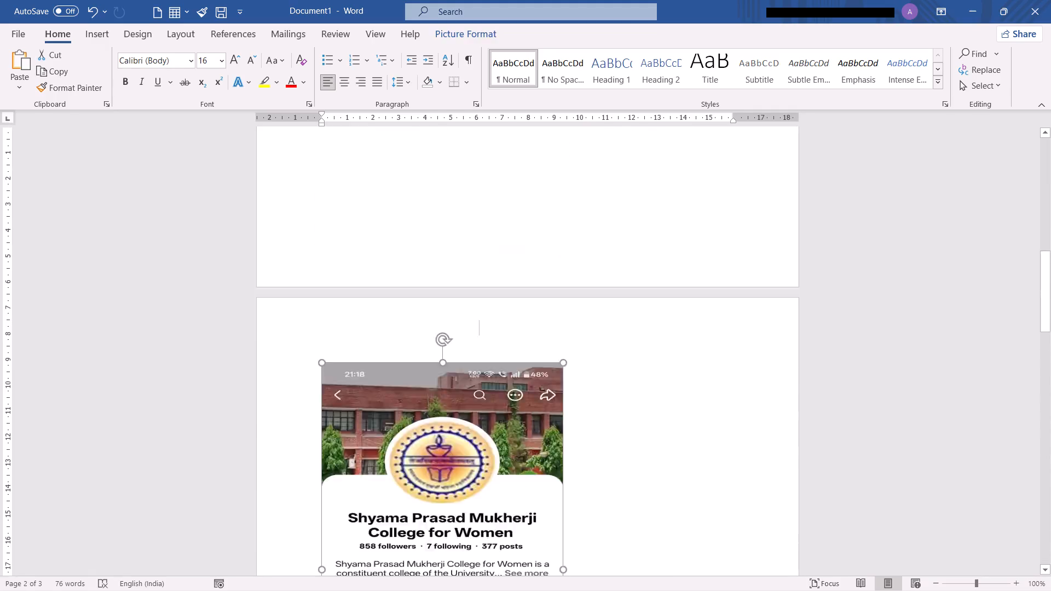
{"action": "key", "text": "Up"}
{"action": "key", "text": "Down"}
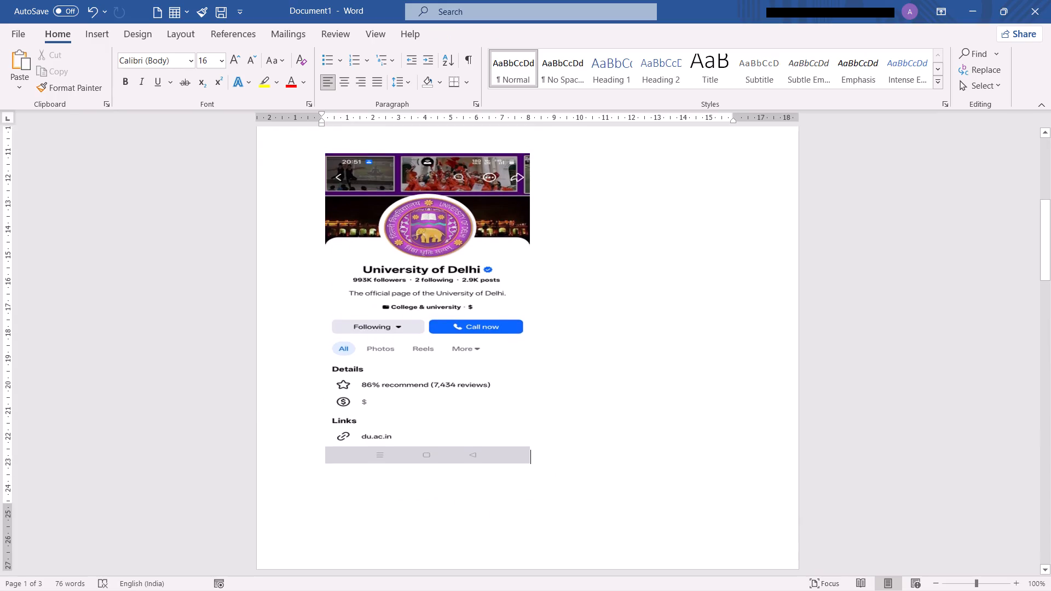
{"action": "key", "text": "Down"}
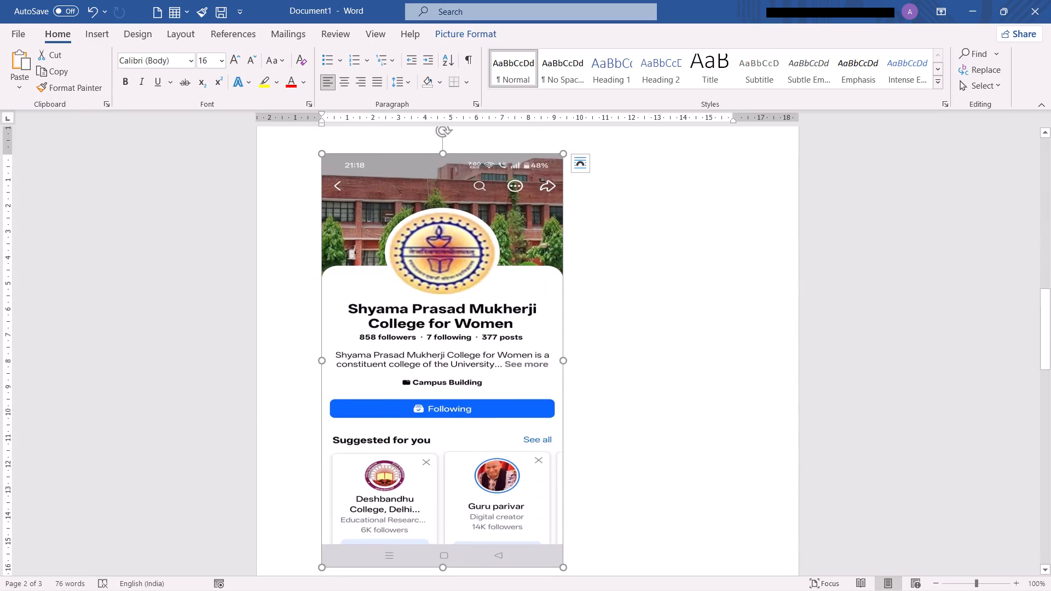
{"action": "left_click_drag", "start_coordinate": [443, 152], "coordinate": [443, 143]}
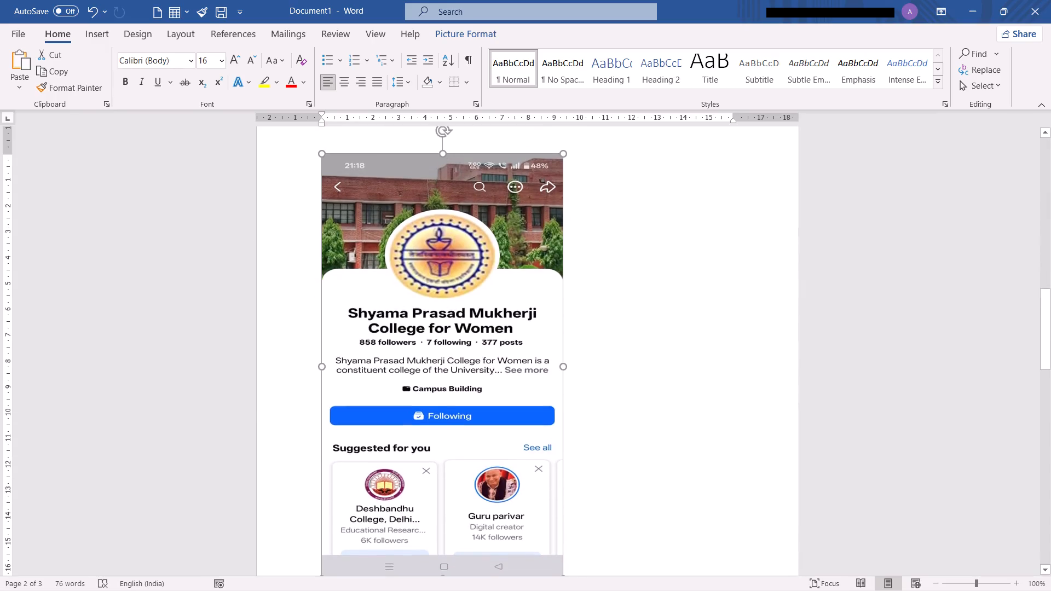
{"action": "left_click_drag", "start_coordinate": [443, 143], "coordinate": [440, 279]}
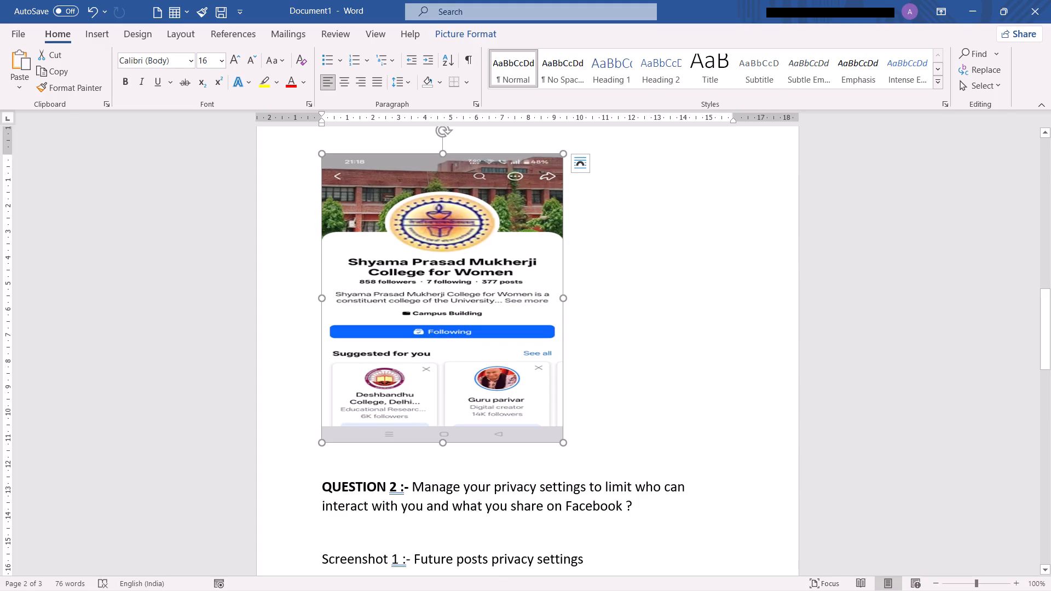
{"action": "left_click_drag", "start_coordinate": [559, 298], "coordinate": [534, 301]}
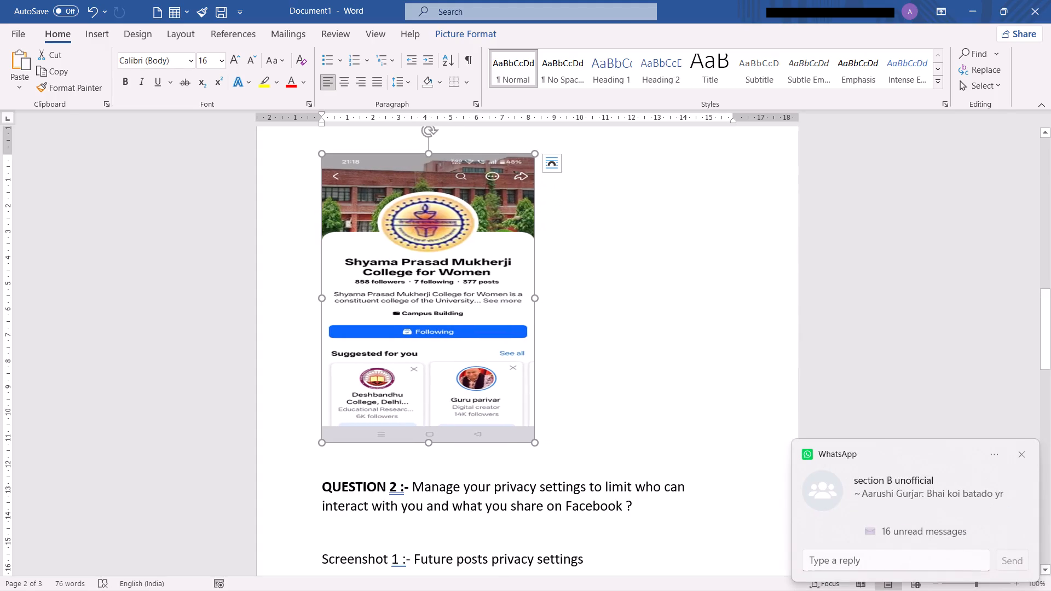
{"action": "left_click", "coordinate": [652, 335]}
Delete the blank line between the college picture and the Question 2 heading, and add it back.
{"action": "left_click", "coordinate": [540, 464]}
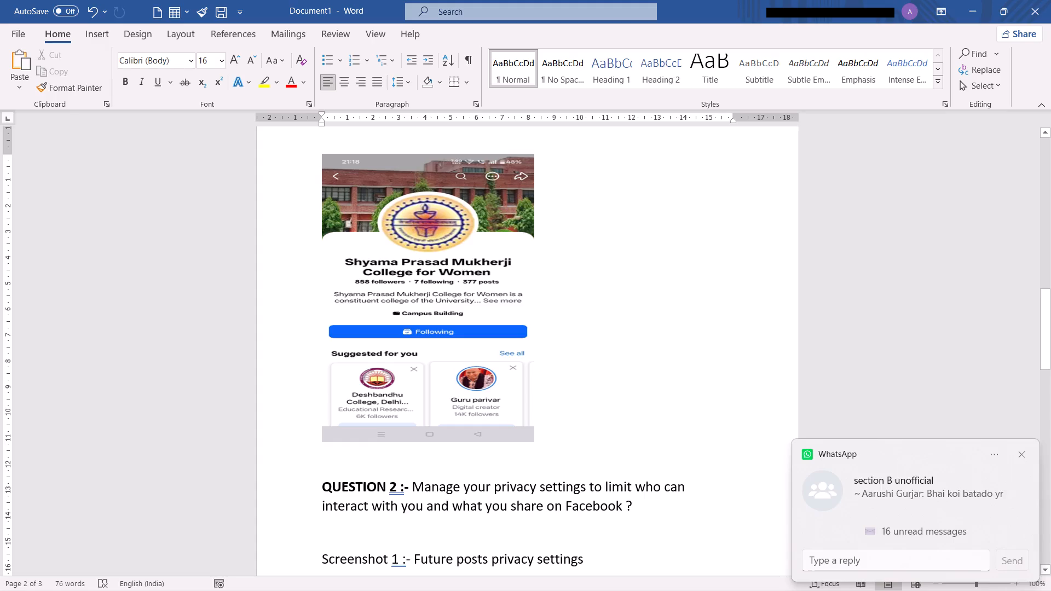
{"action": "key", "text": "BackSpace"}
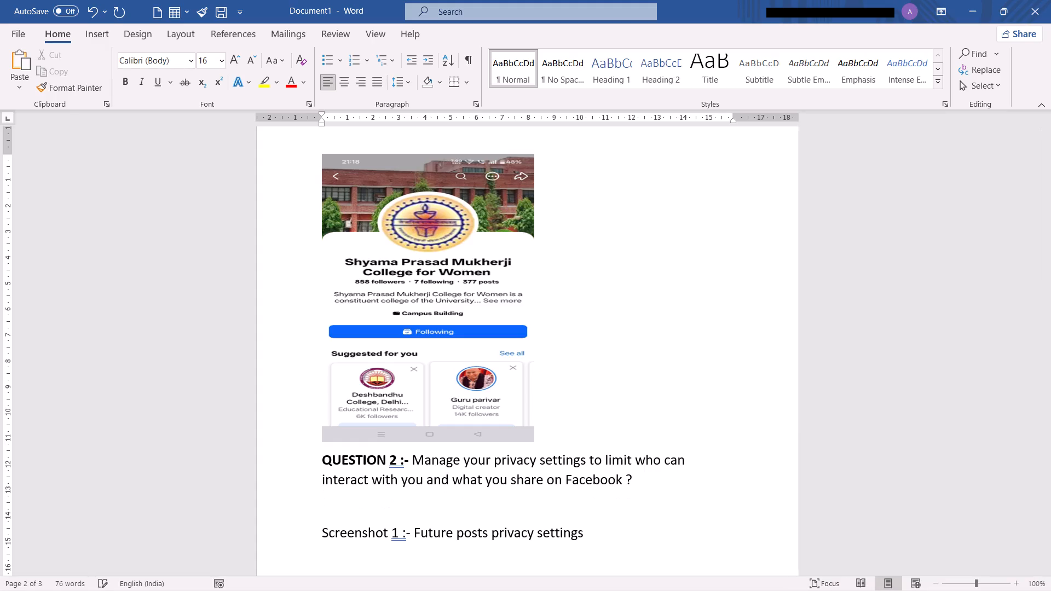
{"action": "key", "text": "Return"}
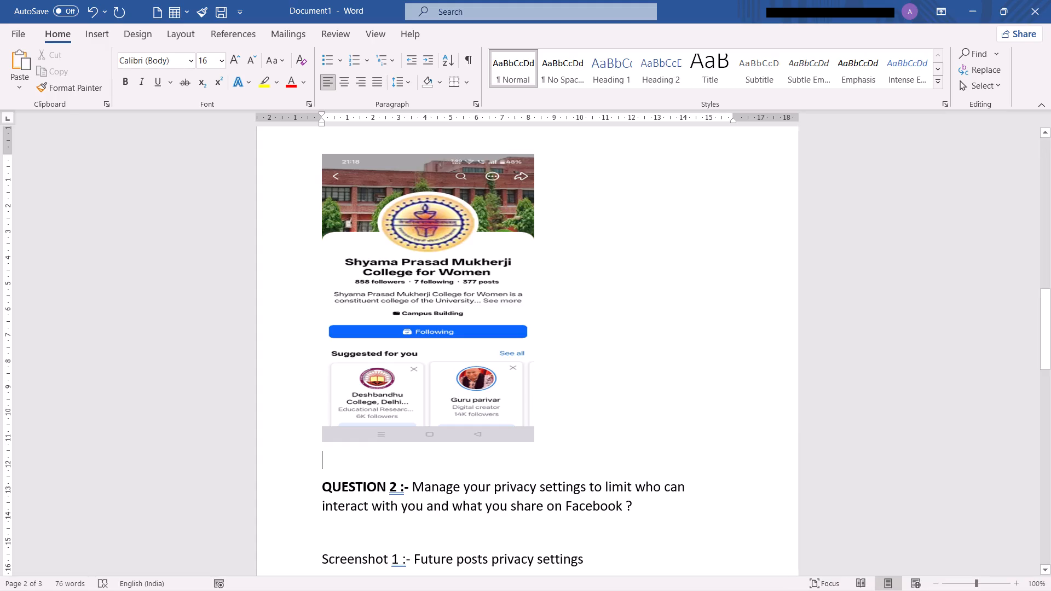
Remove the blank line between the Question 2 text and the Screenshot 1 caption.
{"action": "left_click", "coordinate": [476, 538]}
{"action": "key", "text": "BackSpace"}
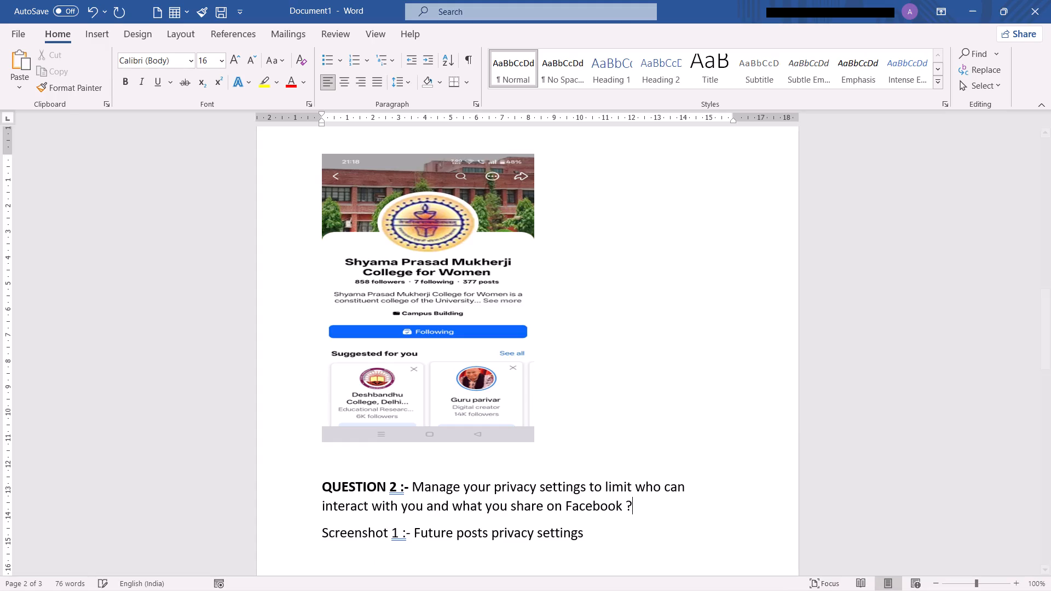
Move the future-posts picture from page 3 up to the Screenshot 1 caption under Question 2.
{"action": "key", "text": "Down"}
{"action": "key", "text": "Down"}
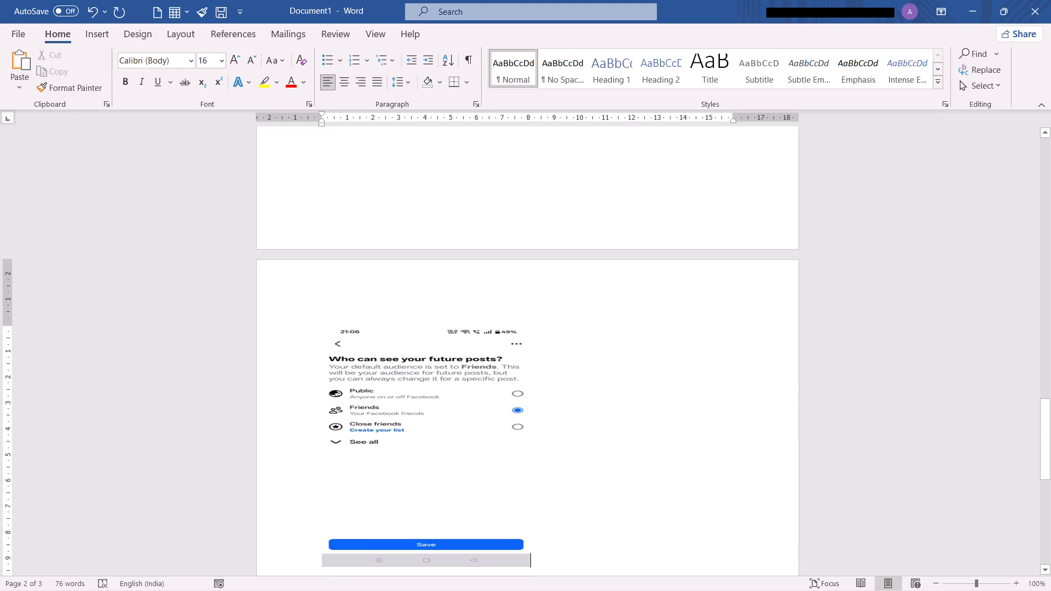
{"action": "left_click_drag", "start_coordinate": [451, 471], "coordinate": [472, 269]}
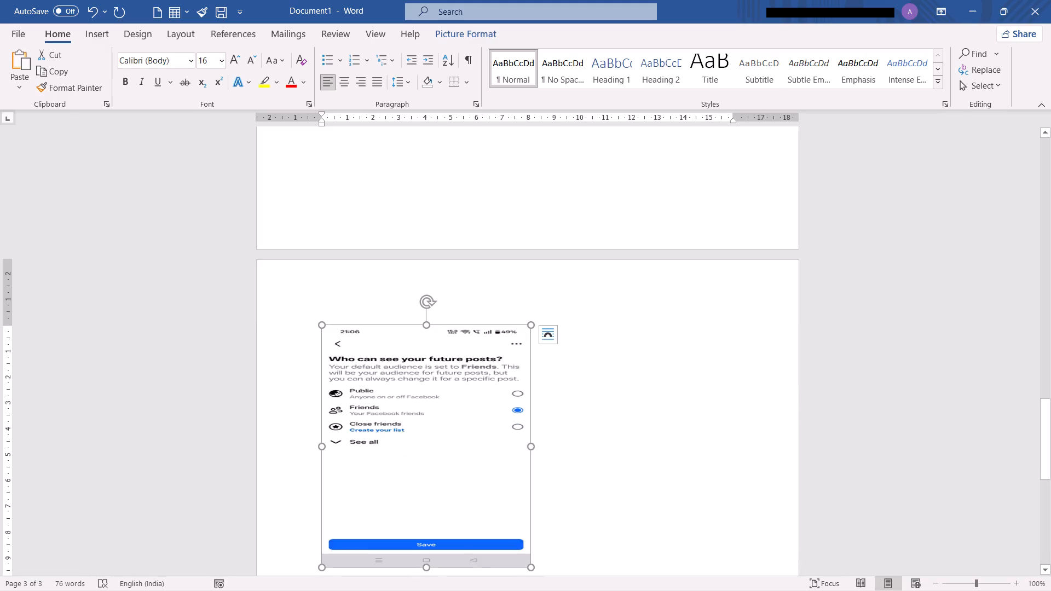
{"action": "left_click_drag", "start_coordinate": [420, 418], "coordinate": [456, 216]}
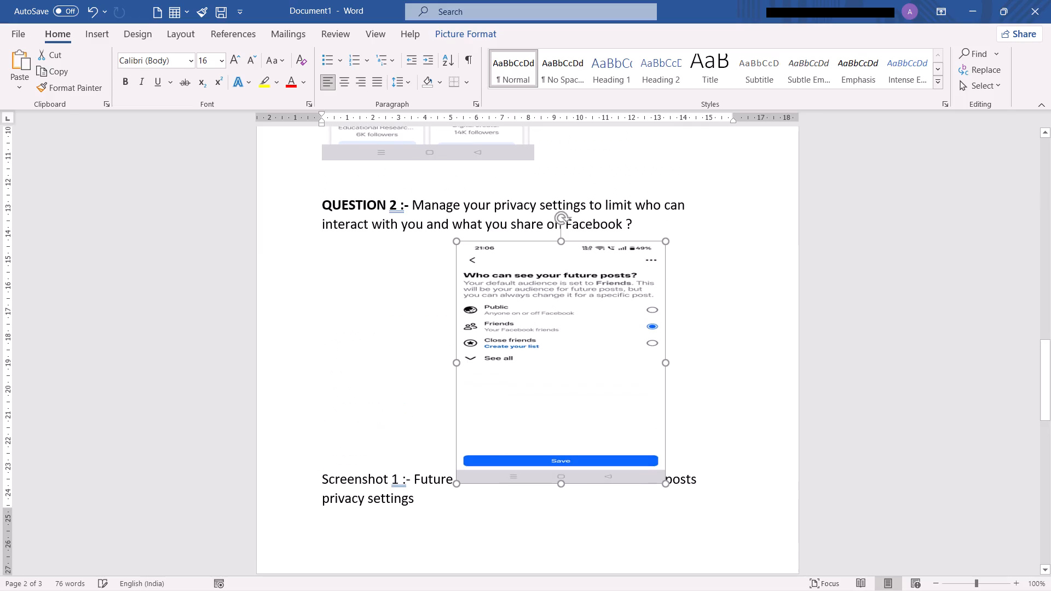
{"action": "left_click_drag", "start_coordinate": [546, 303], "coordinate": [541, 317]}
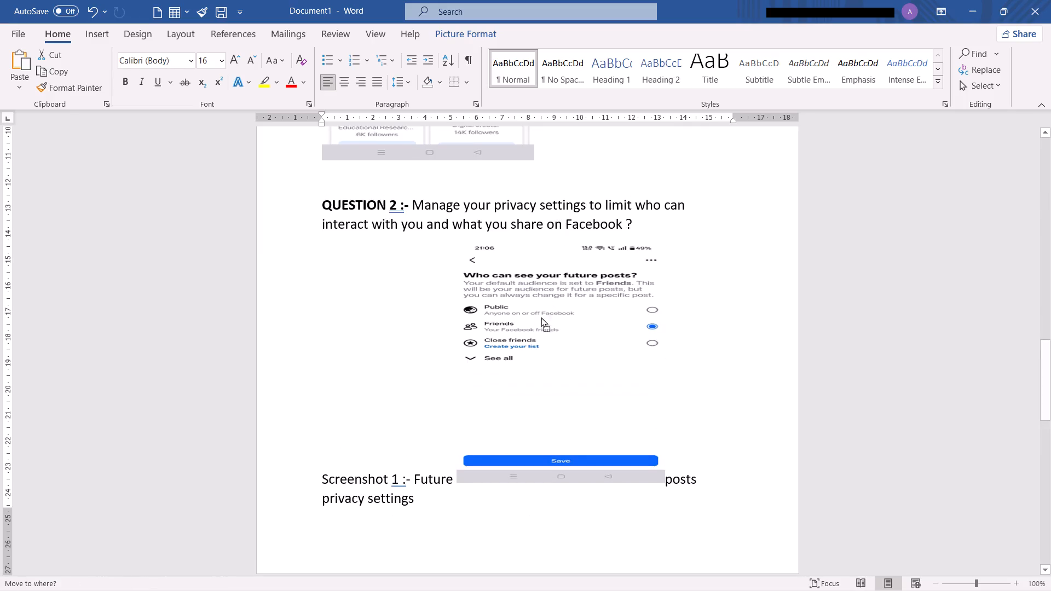
{"action": "left_click_drag", "start_coordinate": [541, 317], "coordinate": [404, 525]}
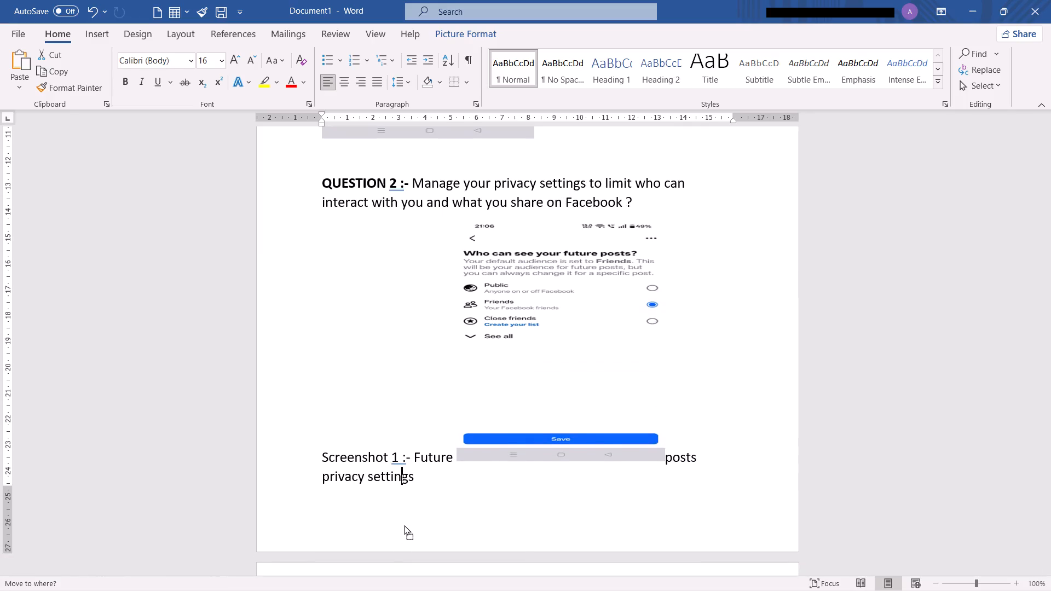
{"action": "left_click_drag", "start_coordinate": [404, 525], "coordinate": [403, 500]}
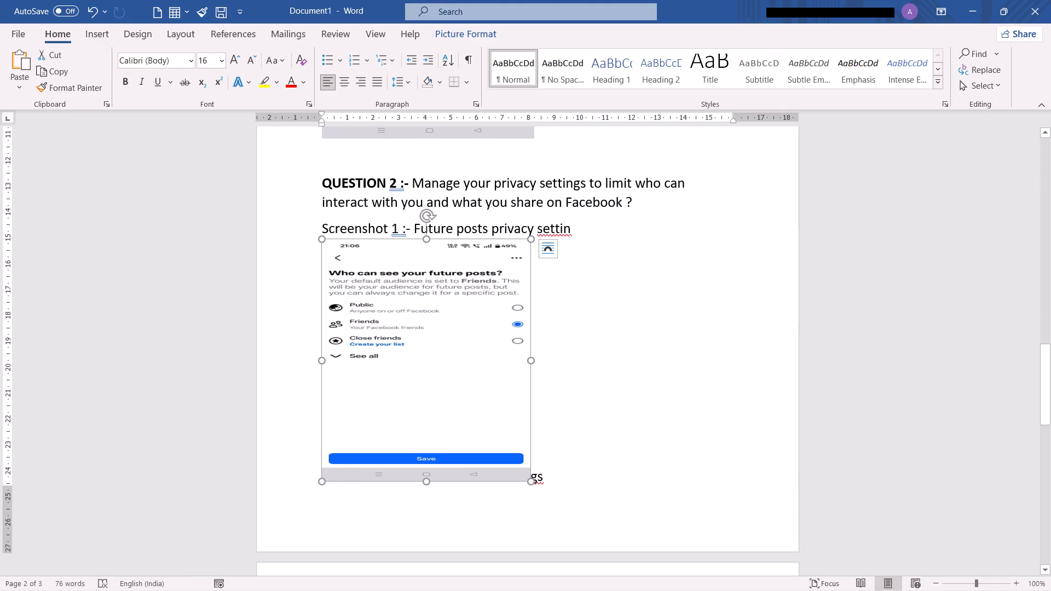
Delete the stray "gs" beside the future-posts picture and place the cursor at the end of the Screenshot 1 caption.
{"action": "left_click", "coordinate": [577, 479]}
{"action": "key", "text": "BackSpace"}
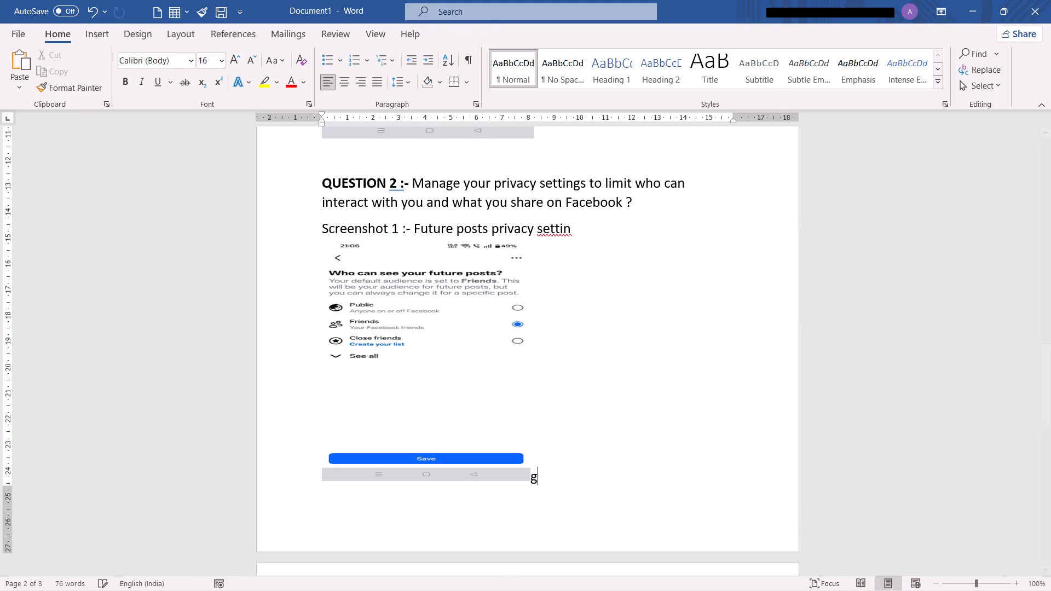
{"action": "key", "text": "BackSpace"}
{"action": "key", "text": "BackSpace"}
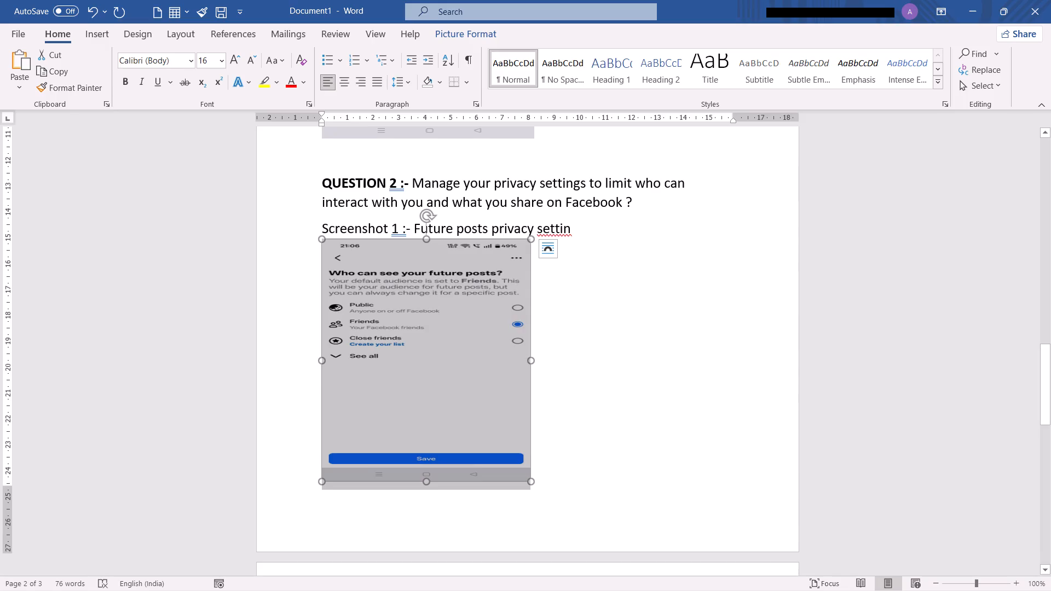
{"action": "left_click", "coordinate": [645, 314]}
{"action": "left_click", "coordinate": [581, 225]}
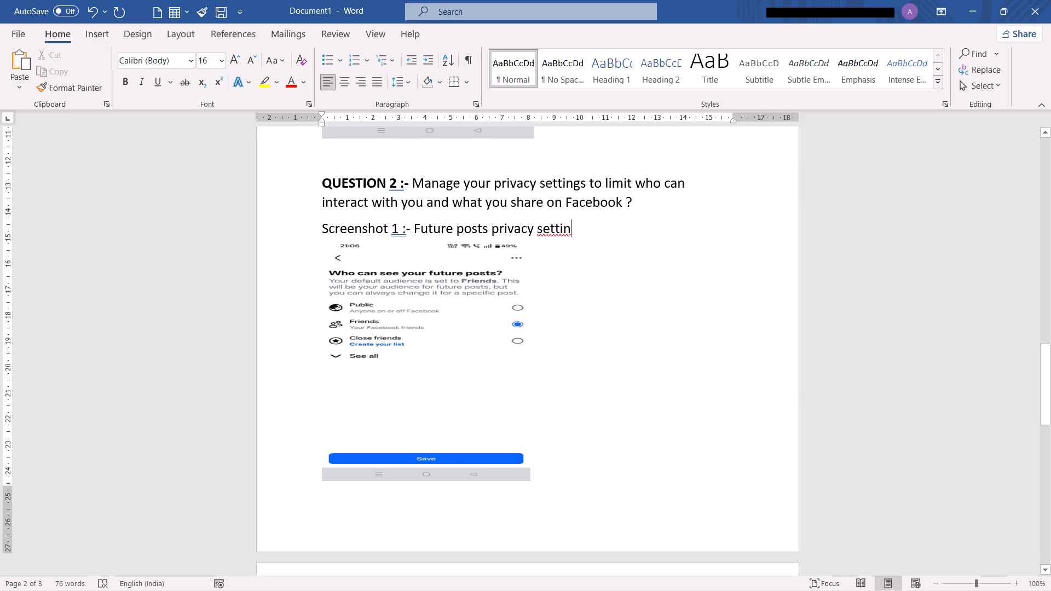
Complete the first caption under Question 2 so it reads "Screenshot 1 :- Future posts privacy settings".
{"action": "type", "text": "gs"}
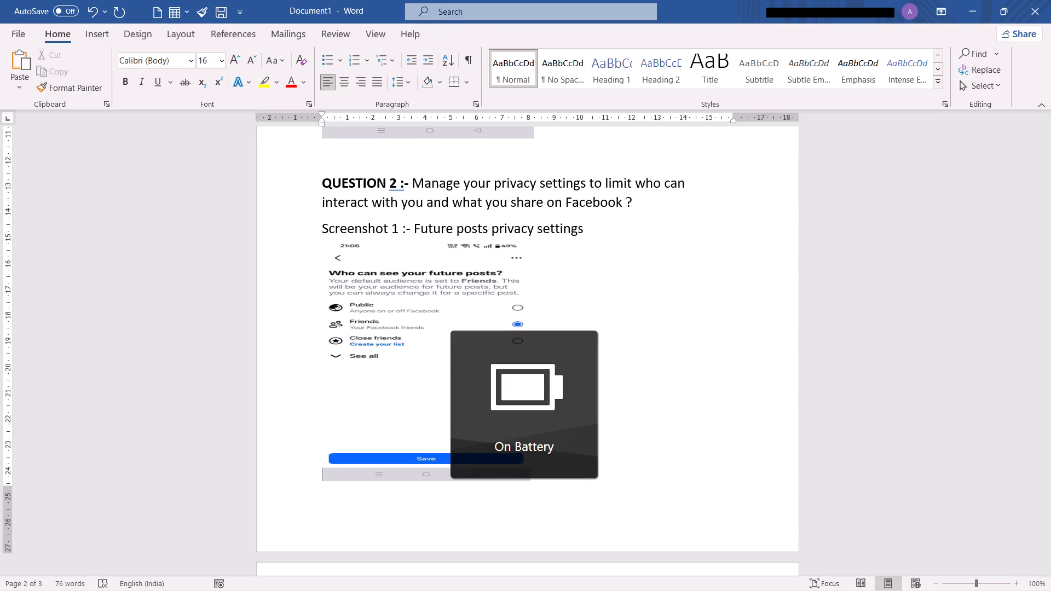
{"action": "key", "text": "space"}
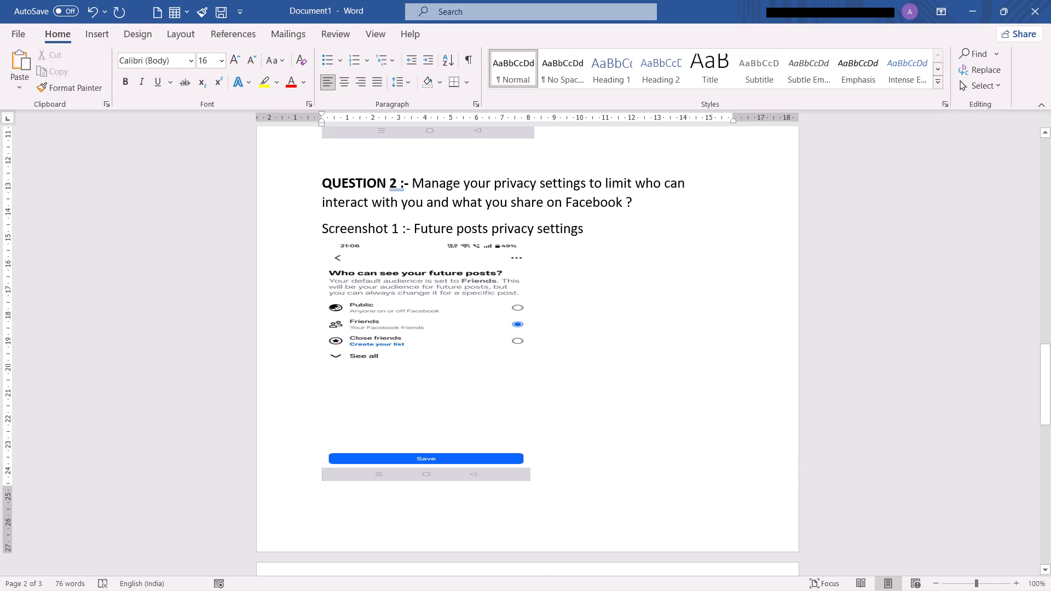
Remove the blank lines between the future-posts picture and the Screenshot 2 caption, keeping the caption on its own line at the top of page 3.
{"action": "left_click", "coordinate": [540, 480]}
{"action": "key", "text": "Return"}
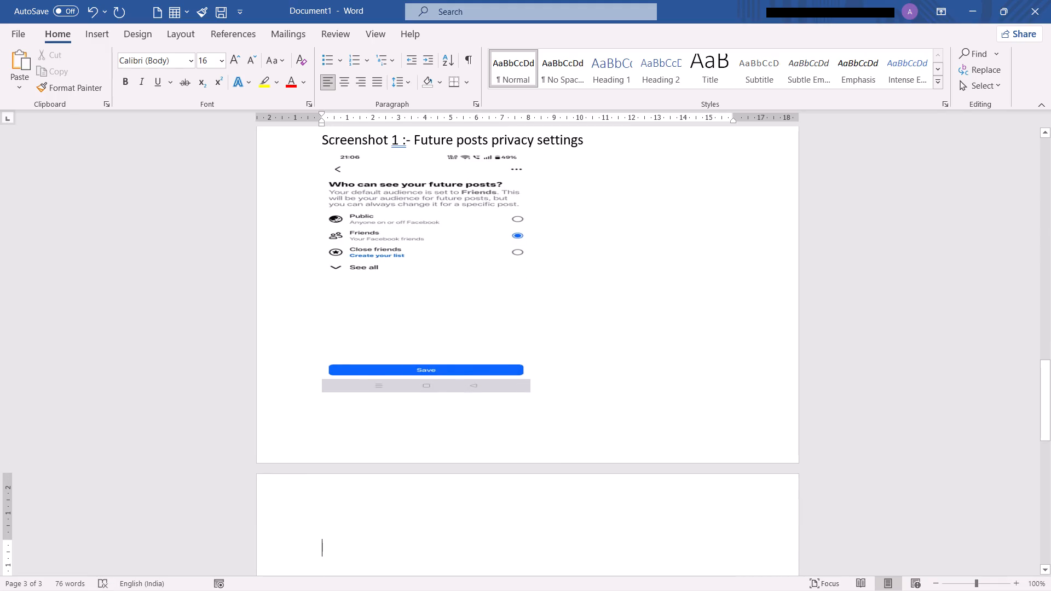
{"action": "key", "text": "Down"}
{"action": "key", "text": "Down"}
{"action": "key", "text": "Down"}
{"action": "key", "text": "Down"}
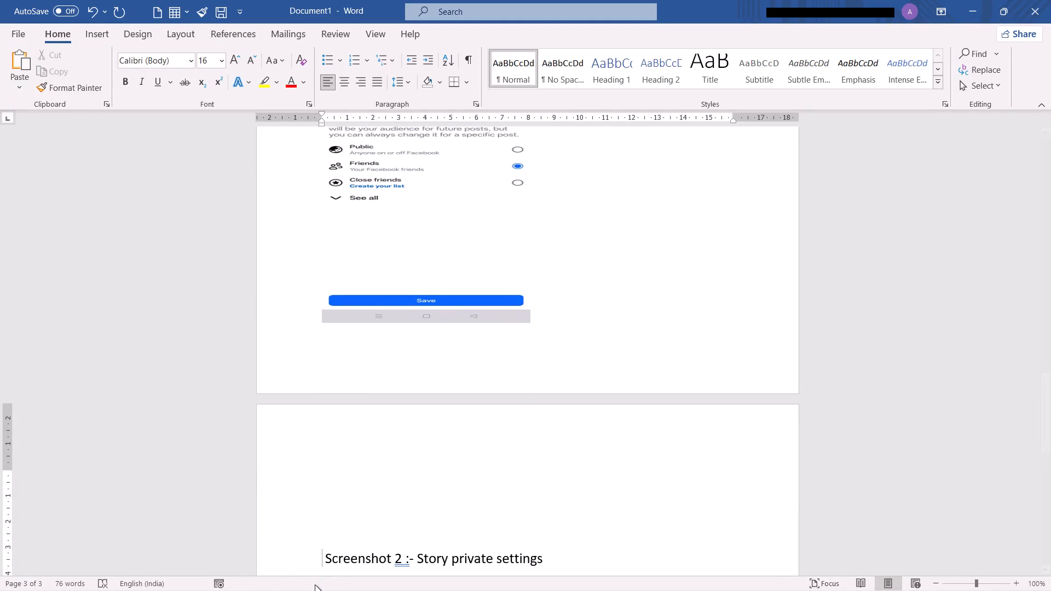
{"action": "key", "text": "BackSpace"}
{"action": "key", "text": "BackSpace"}
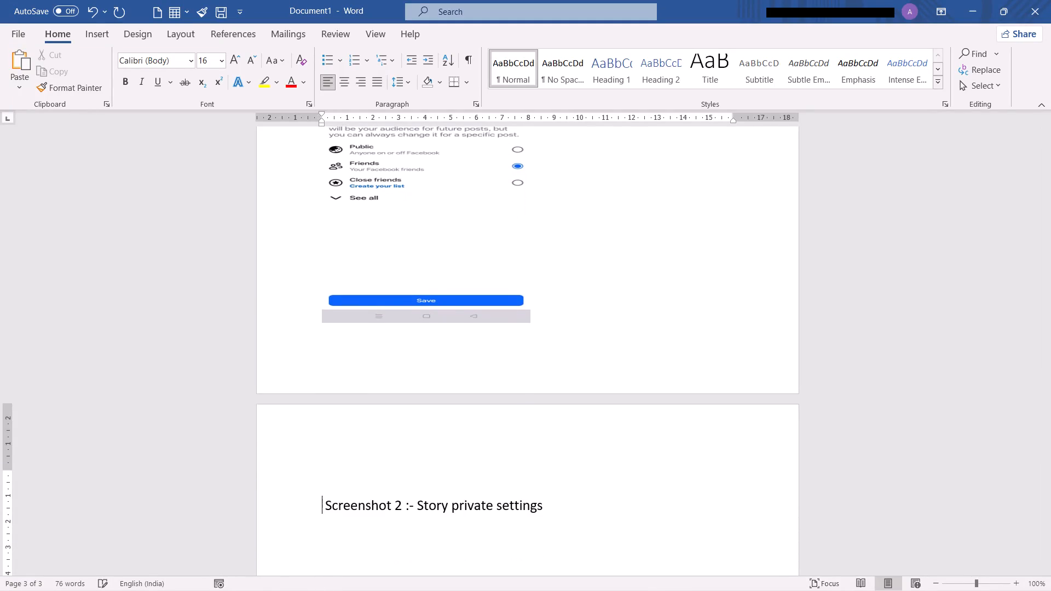
{"action": "key", "text": "BackSpace"}
{"action": "key", "text": "BackSpace"}
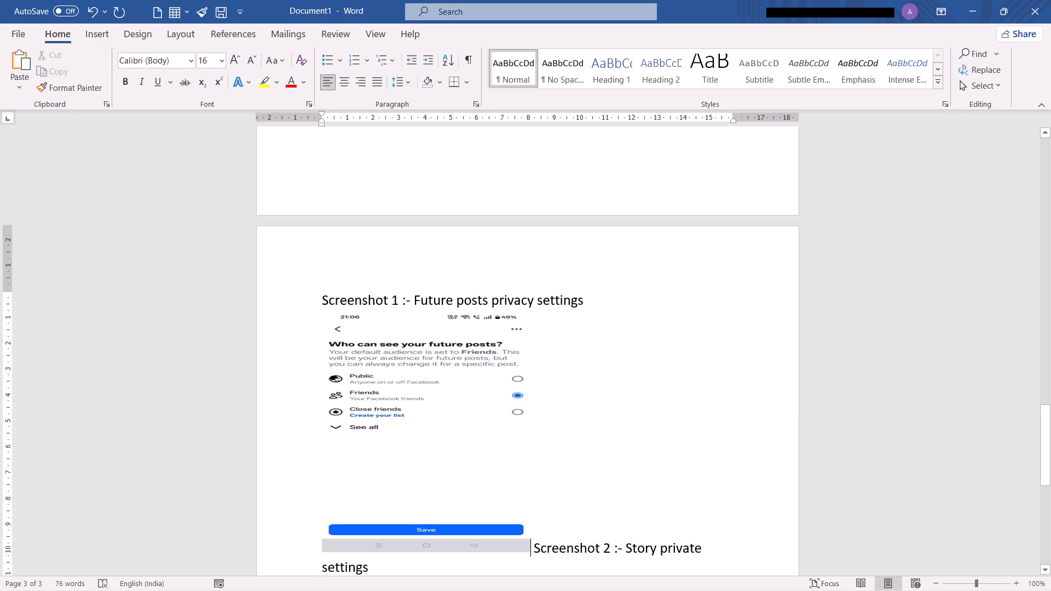
{"action": "key", "text": "Return"}
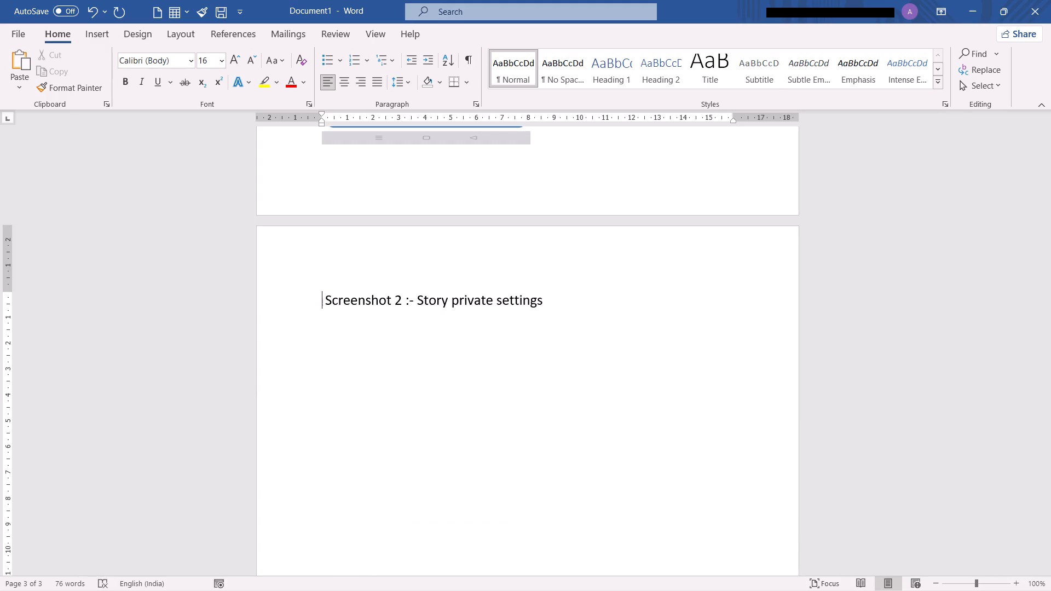
Add a new line after the end of the "Screenshot 2 :- Story private settings" caption.
{"action": "key", "text": "Right"}
{"action": "key", "text": "Down"}
{"action": "key", "text": "Down"}
{"action": "key", "text": "Right"}
{"action": "key", "text": "Right"}
{"action": "key", "text": "Right"}
{"action": "key", "text": "Right"}
{"action": "key", "text": "Right"}
{"action": "key", "text": "Right"}
{"action": "key", "text": "Right"}
{"action": "key", "text": "Right"}
{"action": "key", "text": "Right"}
{"action": "key", "text": "Right"}
{"action": "key", "text": "Right"}
{"action": "key", "text": "Right"}
{"action": "key", "text": "Right"}
{"action": "key", "text": "Right"}
{"action": "key", "text": "Right"}
{"action": "key", "text": "Right"}
{"action": "key", "text": "Right"}
{"action": "key", "text": "Right"}
{"action": "key", "text": "Right"}
{"action": "key", "text": "Right"}
{"action": "key", "text": "Right"}
{"action": "key", "text": "Right"}
{"action": "key", "text": "Right"}
{"action": "key", "text": "Right"}
{"action": "key", "text": "Right"}
{"action": "key", "text": "Right"}
{"action": "key", "text": "Right"}
{"action": "key", "text": "Return"}
Switch from Word to the Downloads folder containing the WhatsApp screenshot images.
{"action": "left_click", "coordinate": [963, 6]}
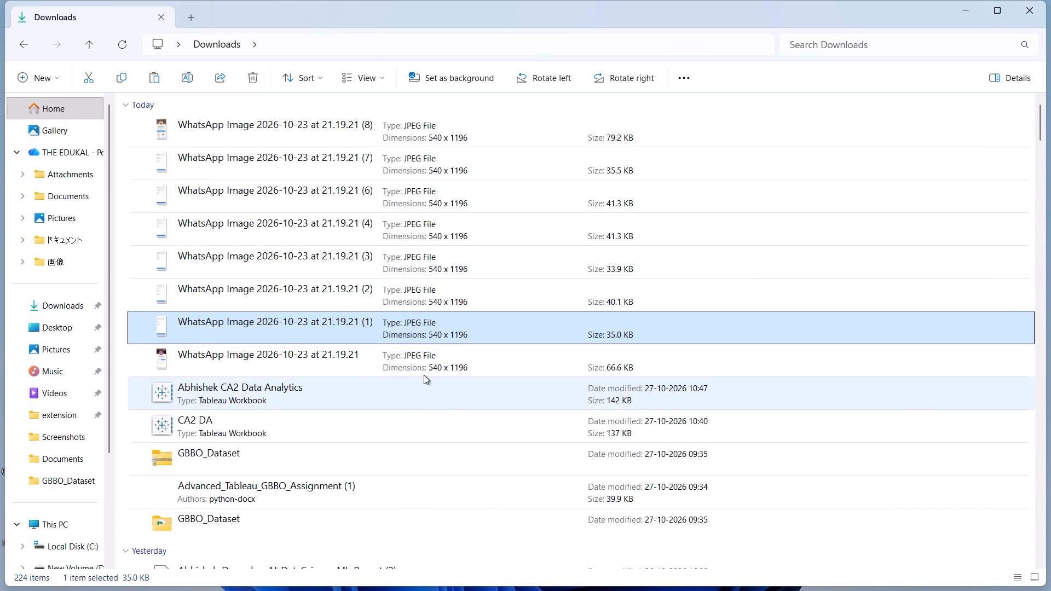
View the picture WhatsApp Image 2026-10-23 at 21.19.21 (2) from Downloads to check which privacy setting it shows, and close it.
{"action": "left_click", "coordinate": [410, 297]}
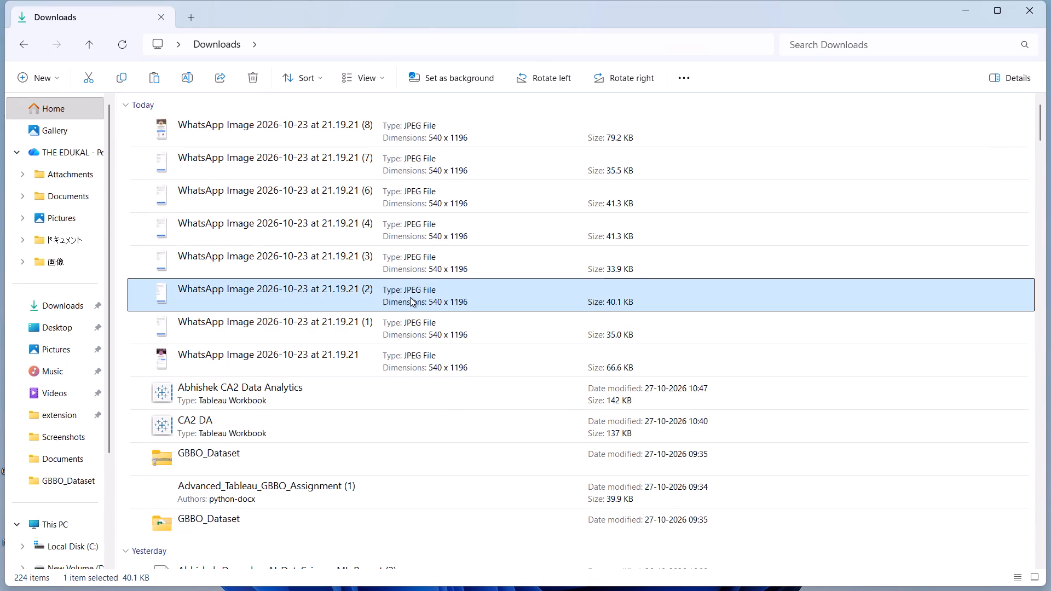
{"action": "left_click", "coordinate": [410, 297]}
{"action": "double_click", "coordinate": [410, 297]}
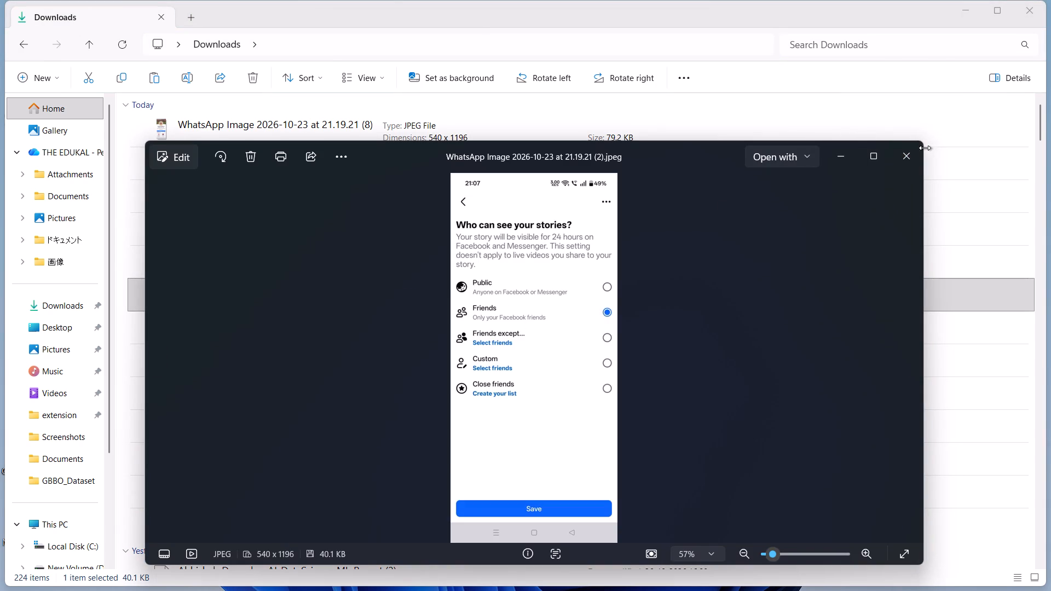
{"action": "left_click", "coordinate": [909, 152]}
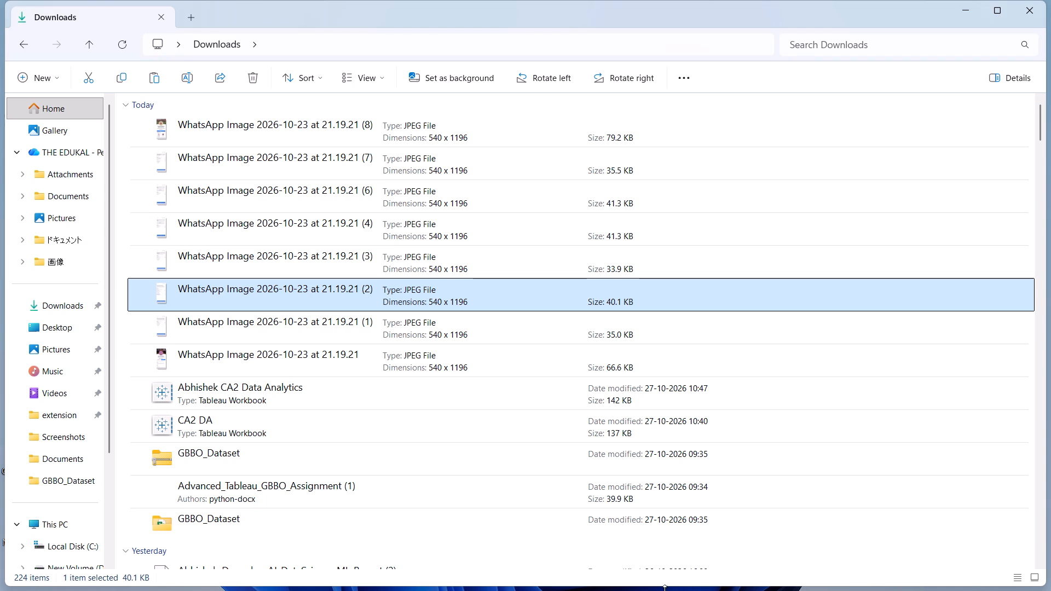
Clear away the Downloads window and the two leftover picture previews, and switch back to the Word assignment document.
{"action": "left_click", "coordinate": [968, 13]}
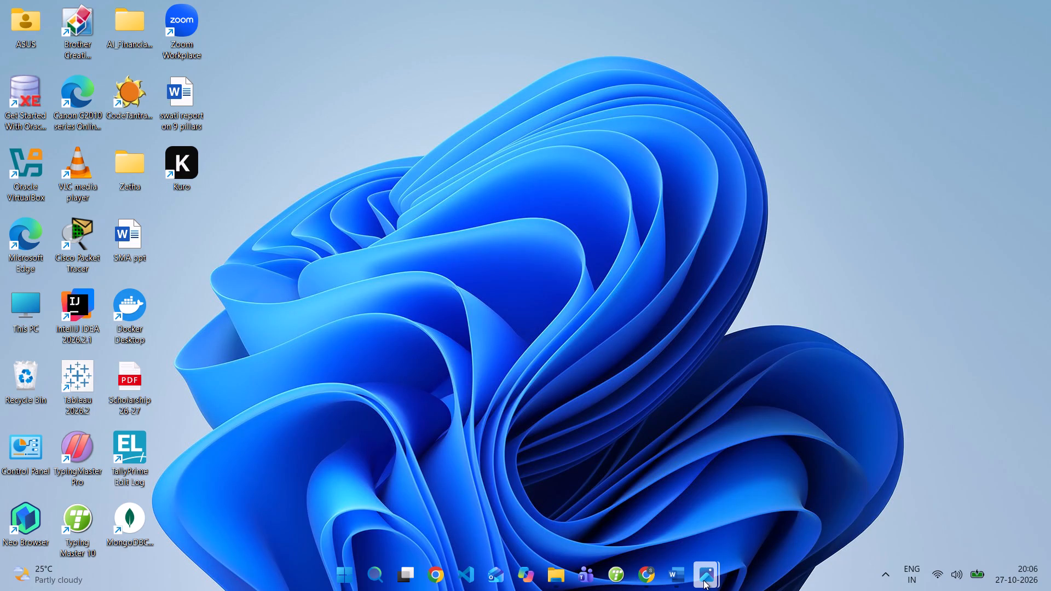
{"action": "left_click", "coordinate": [835, 454]}
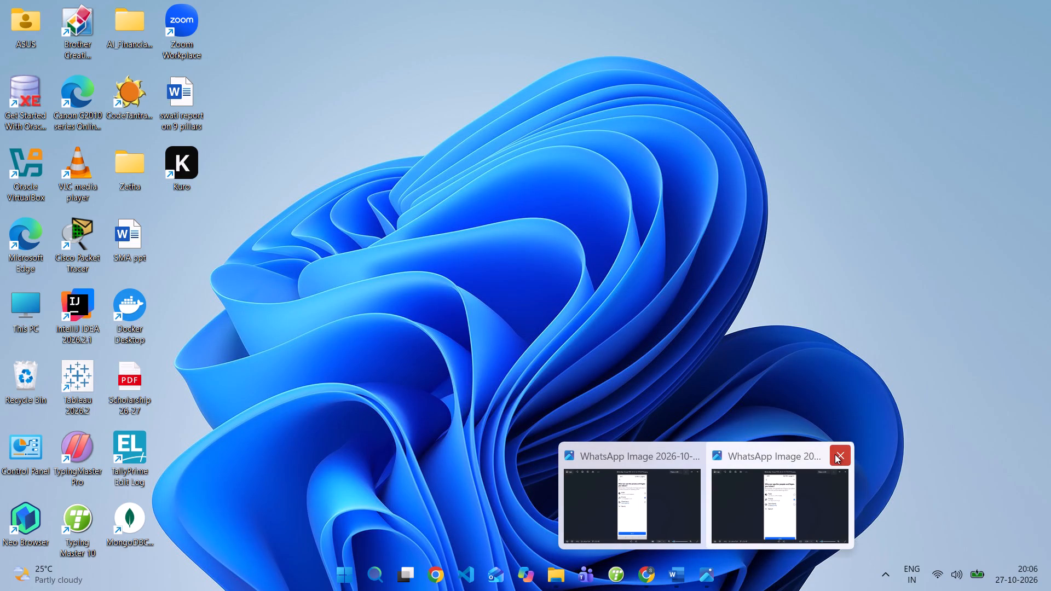
{"action": "left_click", "coordinate": [772, 454]}
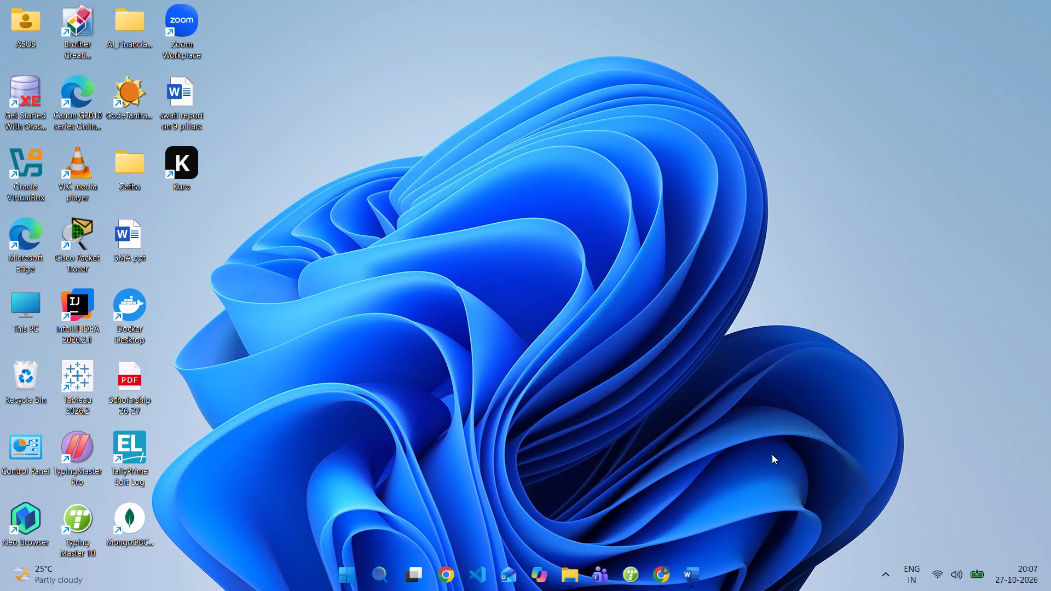
{"action": "left_click", "coordinate": [703, 522]}
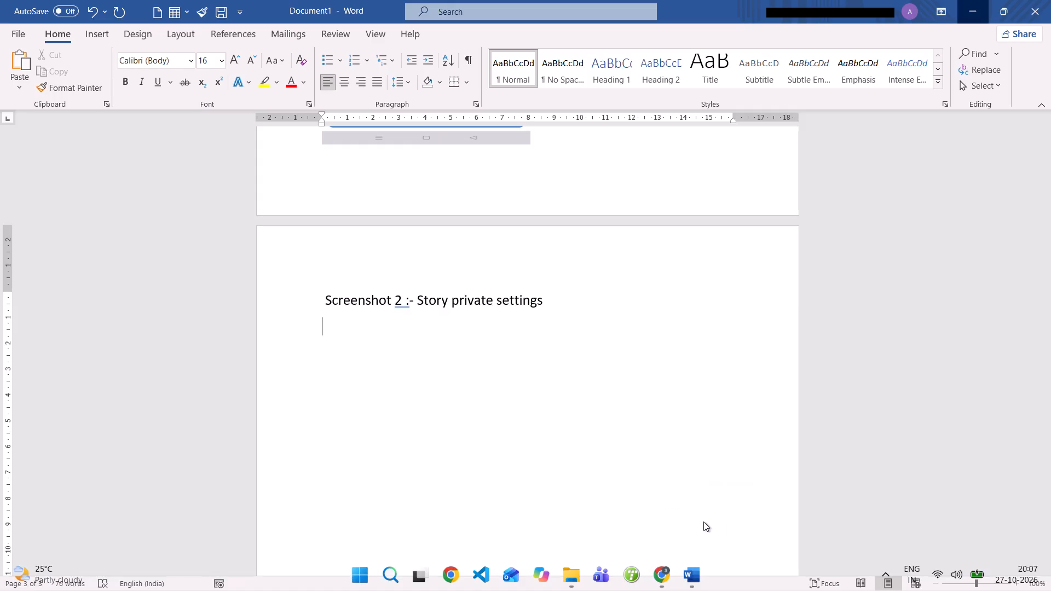
Insert the picture "WhatsApp Image 2026-10-23 at 21.19.21 (2)" from Downloads below the "Screenshot 2 :- Story private settings" caption.
{"action": "left_click", "coordinate": [94, 32]}
{"action": "left_click", "coordinate": [129, 80]}
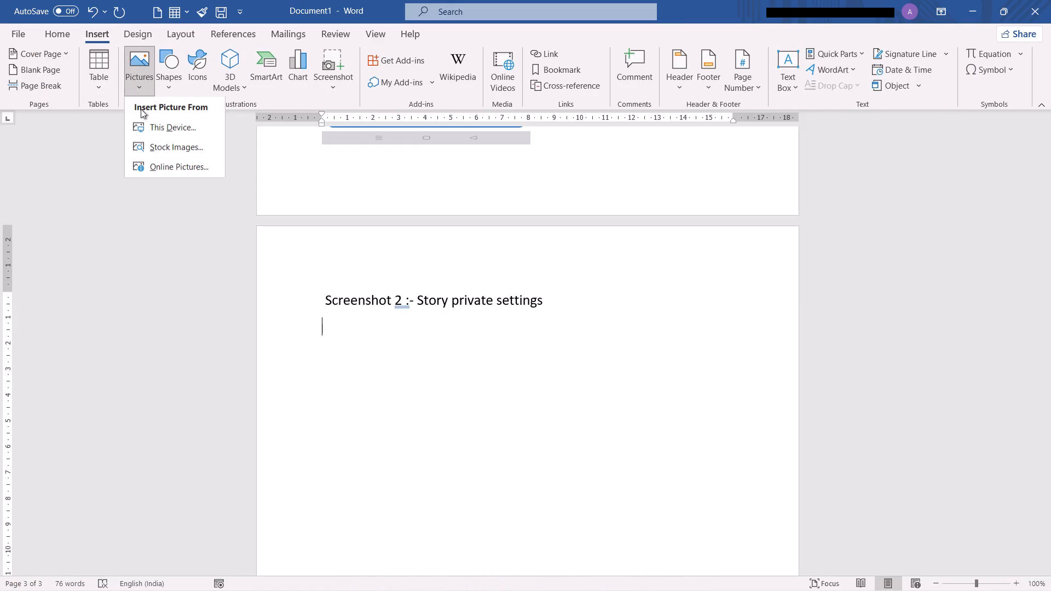
{"action": "left_click", "coordinate": [163, 135]}
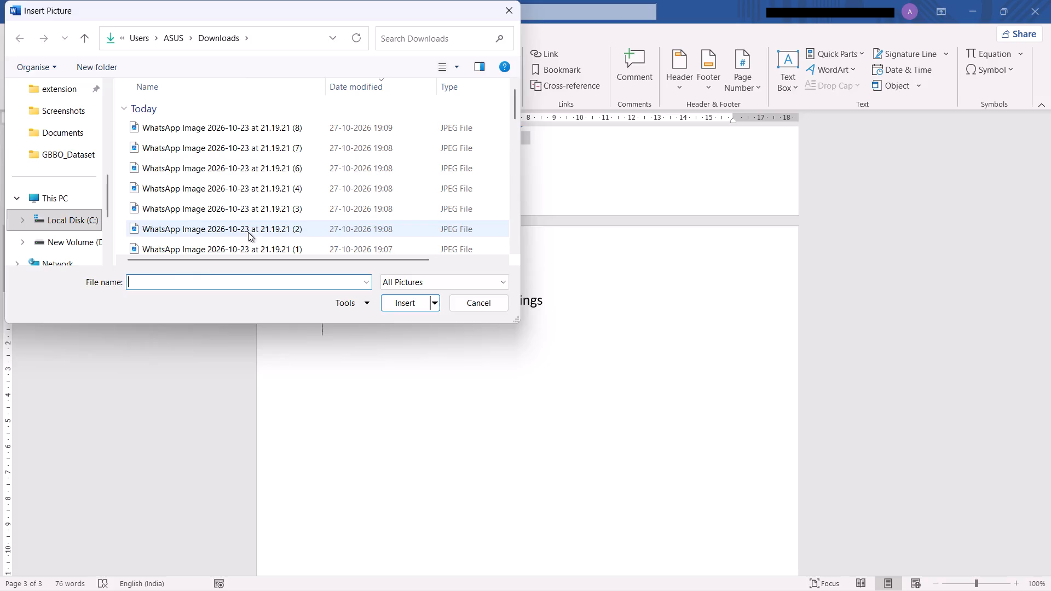
{"action": "double_click", "coordinate": [248, 232]}
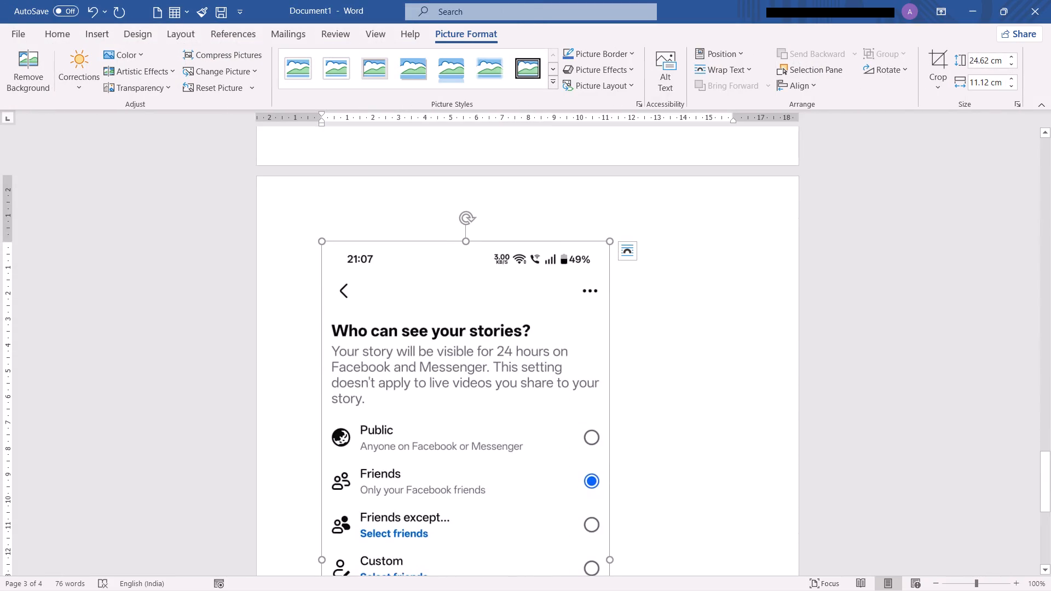
Shrink the stories picture to about 10.9 cm high and about 9.5 cm wide.
{"action": "left_click_drag", "start_coordinate": [465, 244], "coordinate": [495, 483]}
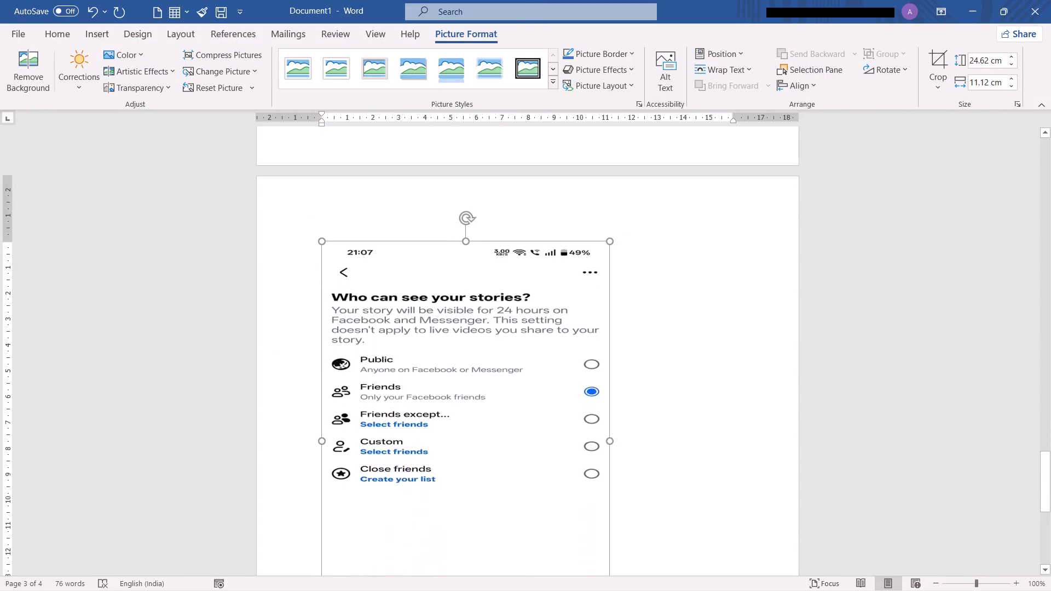
{"action": "left_click_drag", "start_coordinate": [495, 483], "coordinate": [498, 572]}
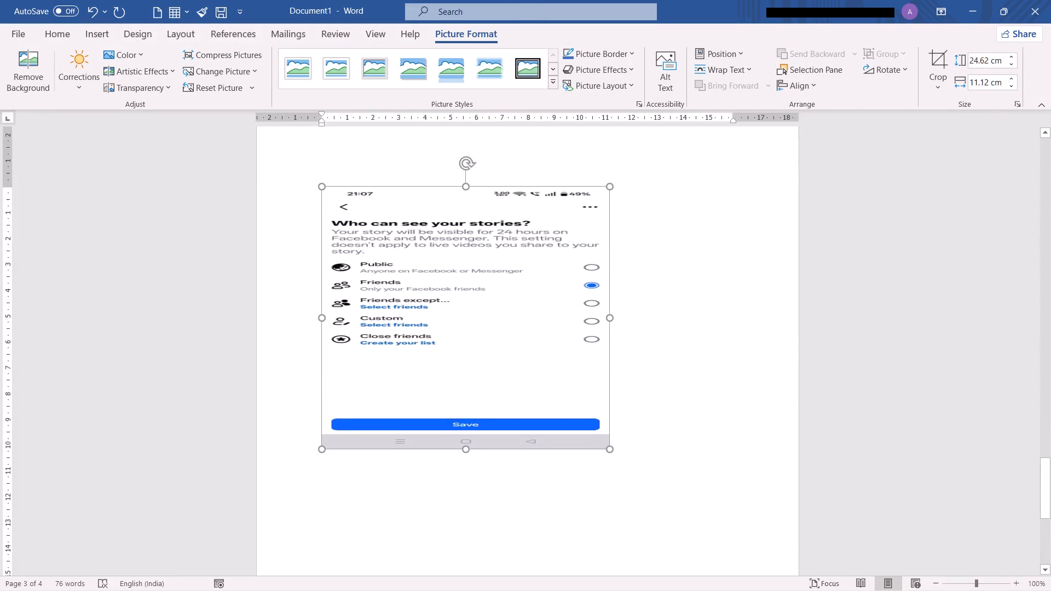
{"action": "left_click_drag", "start_coordinate": [498, 572], "coordinate": [494, 499]}
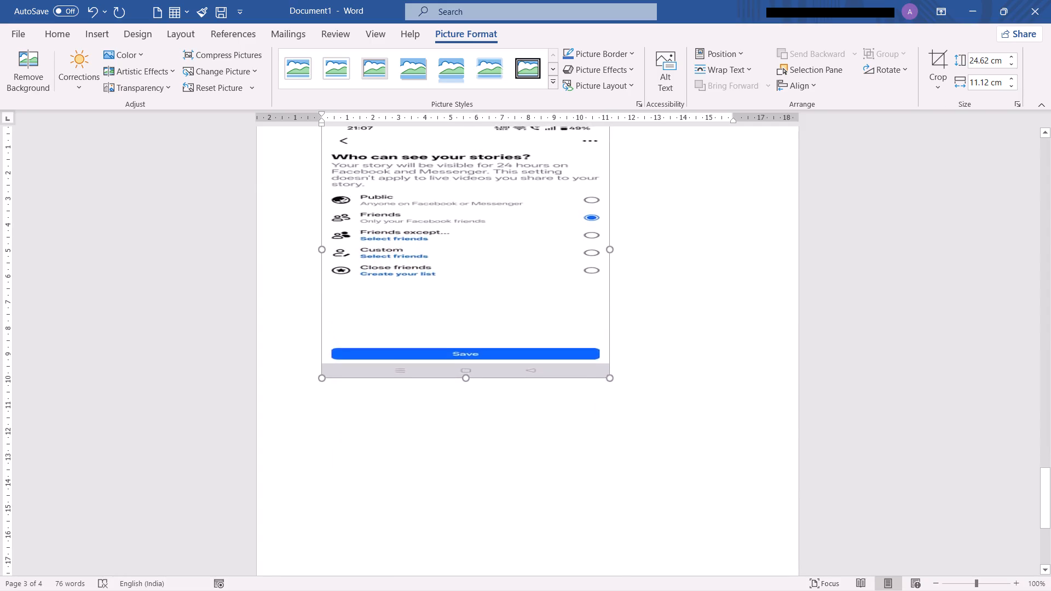
{"action": "left_click_drag", "start_coordinate": [494, 499], "coordinate": [493, 476]}
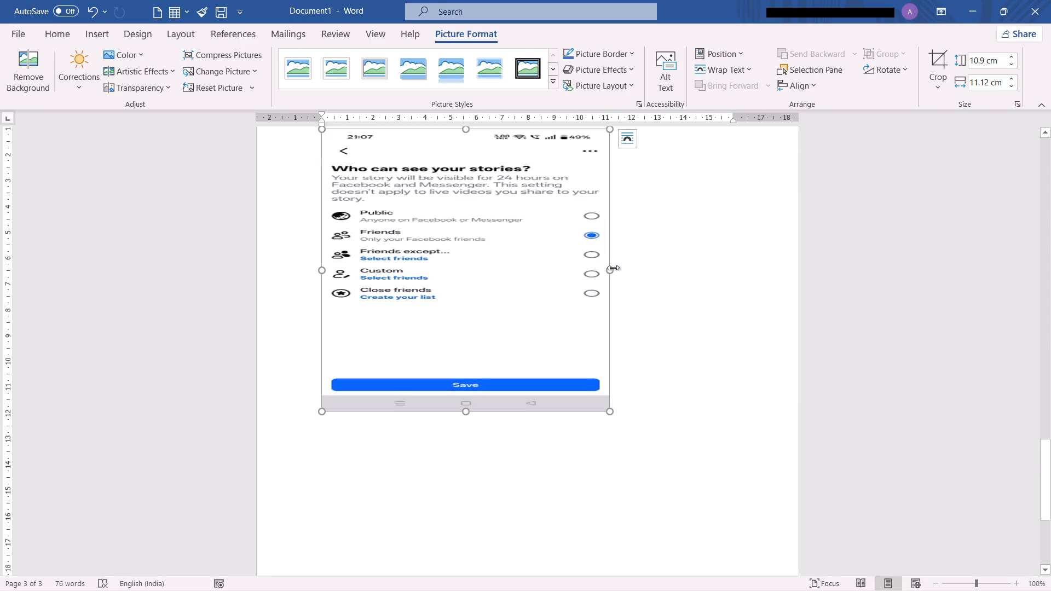
{"action": "left_click_drag", "start_coordinate": [613, 268], "coordinate": [568, 269]}
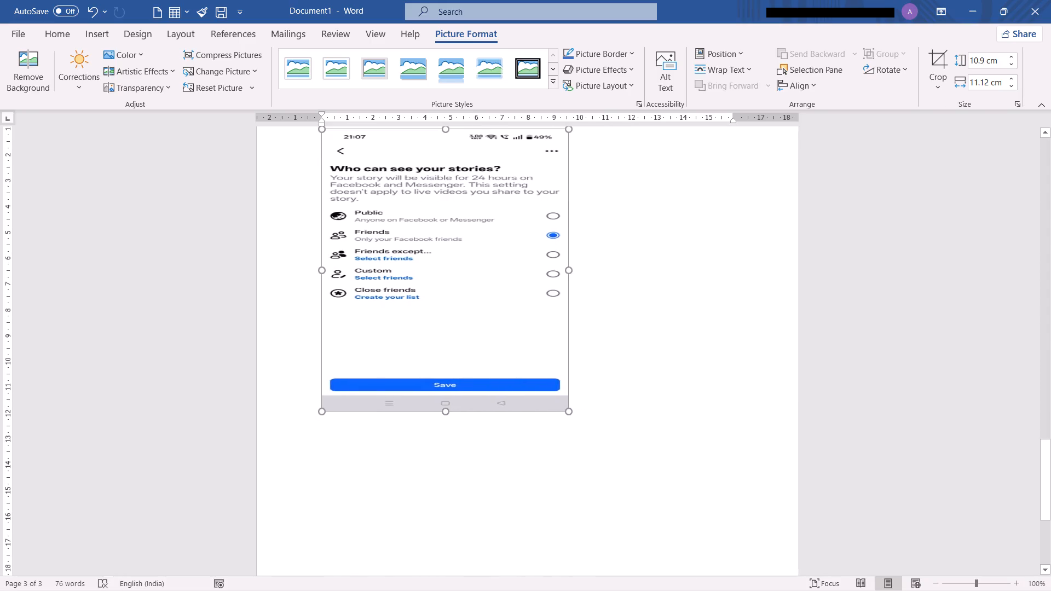
{"action": "left_click", "coordinate": [605, 285]}
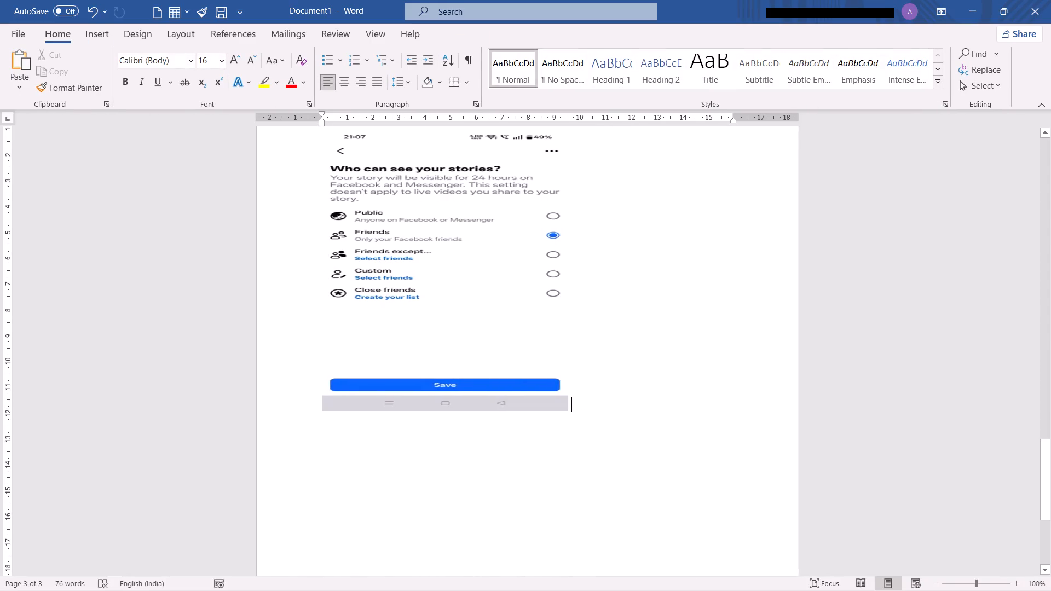
Start a new line below the stories picture and enter "Screenshot 3".
{"action": "left_click", "coordinate": [857, 323]}
{"action": "key", "text": "Up"}
{"action": "key", "text": "Down"}
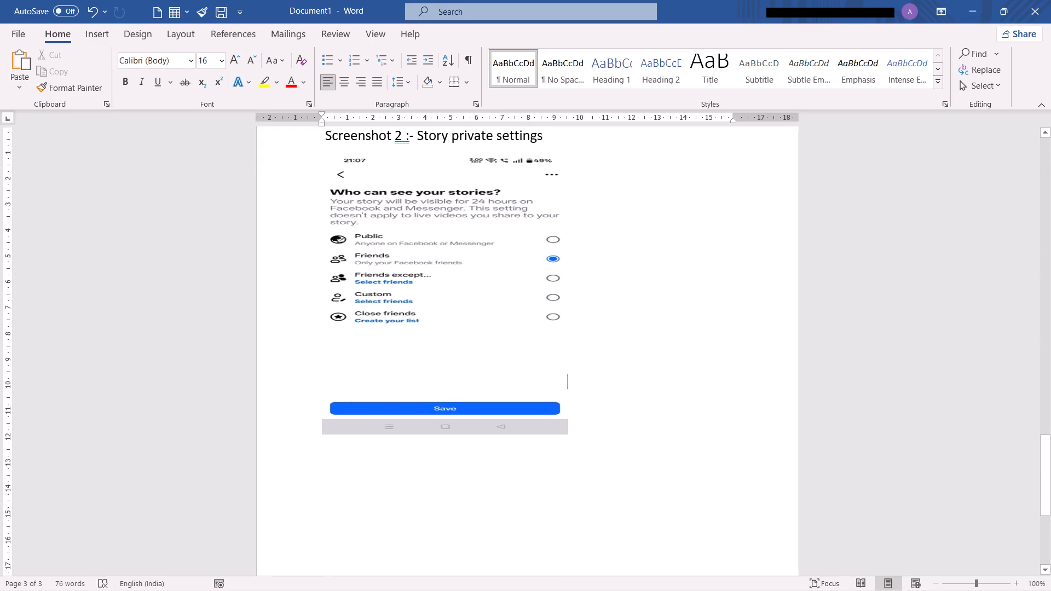
{"action": "key", "text": "Return"}
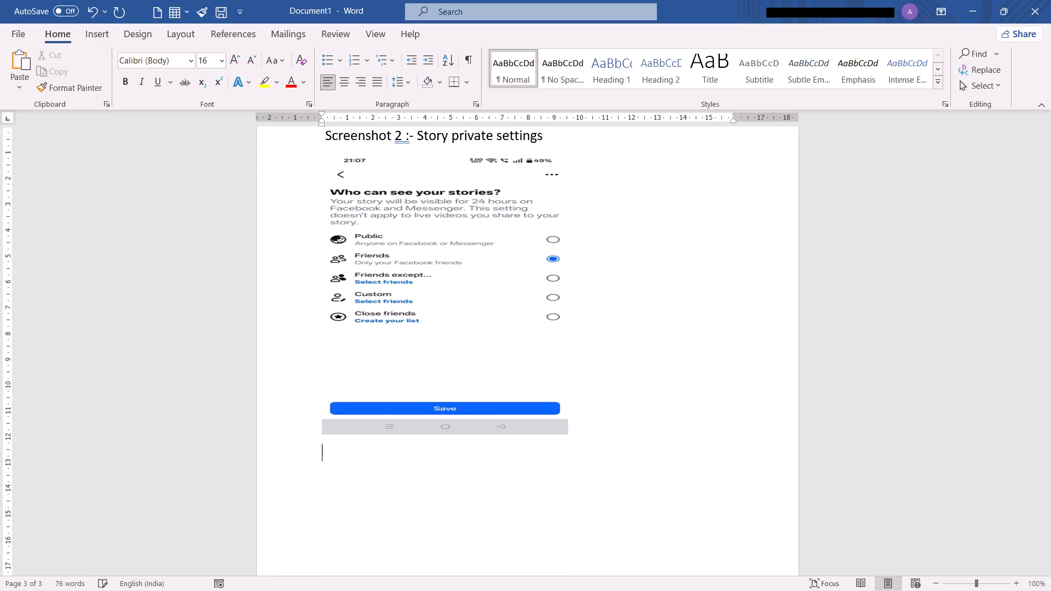
{"action": "key", "text": "s"}
{"action": "key", "text": "BackSpace"}
{"action": "key", "text": "c"}
{"action": "key", "text": "BackSpace"}
{"action": "type", "text": "nshot"}
{"action": "key", "text": "space"}
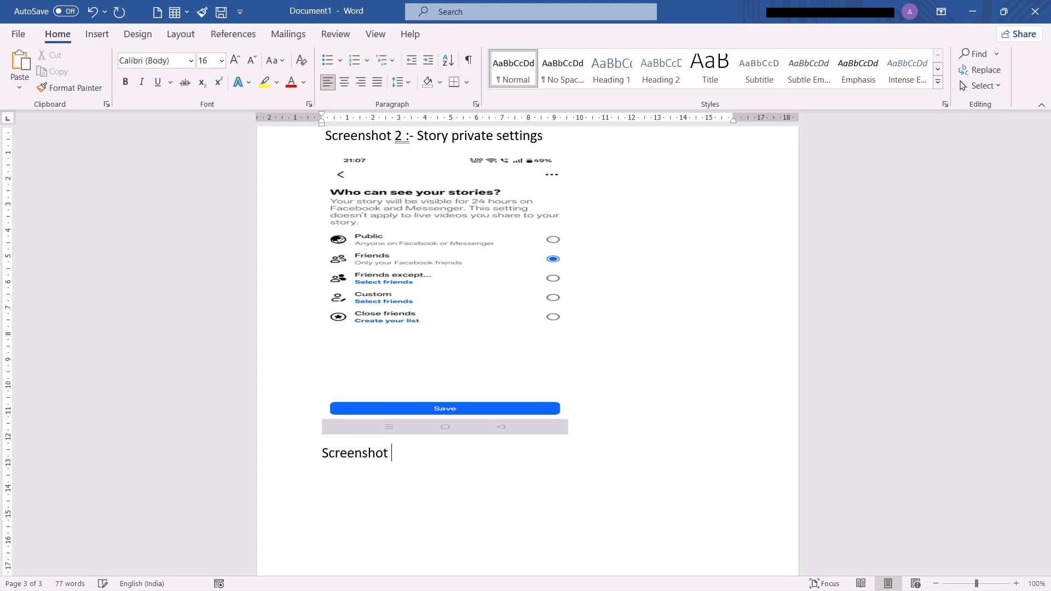
{"action": "key", "text": "3"}
{"action": "key", "text": "space"}
Add the separator ":-" after "Screenshot 3", removing any surplus punctuation.
{"action": "key", "text": "shift+colon"}
{"action": "key", "text": "shift+colon"}
{"action": "key", "text": "shift+colon"}
{"action": "key", "text": "shift+colon"}
{"action": "key", "text": "shift+colon"}
{"action": "key", "text": "shift+colon"}
{"action": "key", "text": "shift+colon"}
{"action": "key", "text": "shift+colon"}
{"action": "key", "text": "shift+colon"}
{"action": "key", "text": "shift+colon"}
{"action": "key", "text": "minus"}
{"action": "key", "text": "BackSpace"}
{"action": "key", "text": "BackSpace"}
{"action": "key", "text": "BackSpace"}
{"action": "key", "text": "BackSpace"}
{"action": "key", "text": "BackSpace"}
{"action": "key", "text": "BackSpace"}
{"action": "key", "text": "BackSpace"}
{"action": "key", "text": "BackSpace"}
{"action": "key", "text": "BackSpace"}
{"action": "key", "text": "BackSpace"}
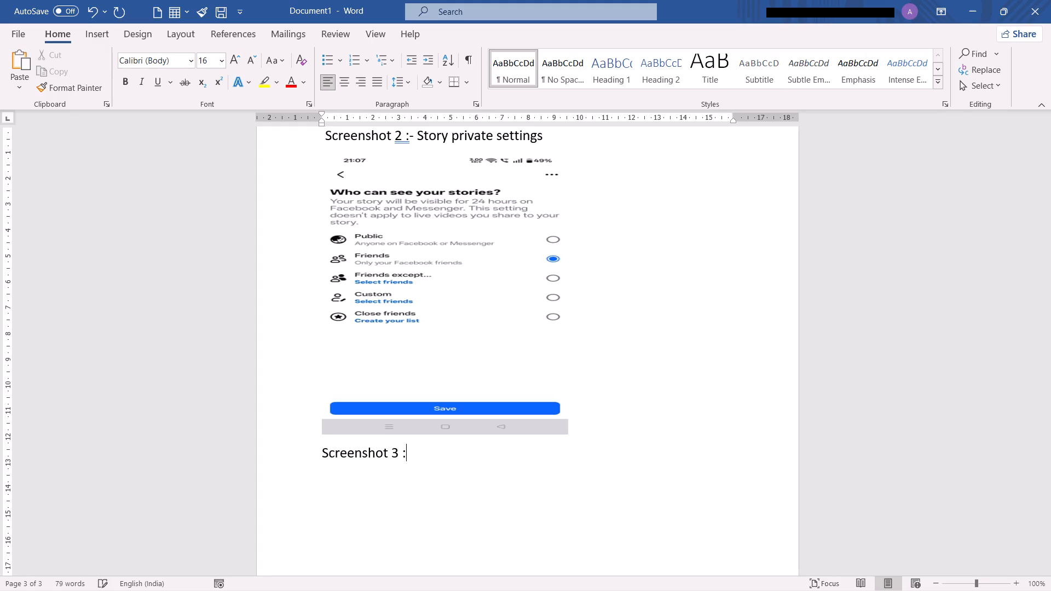
{"action": "key", "text": "minus"}
{"action": "key", "text": "space"}
Complete the Screenshot 3 caption with "Public post comment settings", capitalising the first letter of "Public".
{"action": "type", "text": "public"}
{"action": "key", "text": "Left"}
{"action": "key", "text": "Left"}
{"action": "key", "text": "Left"}
{"action": "key", "text": "Left"}
{"action": "key", "text": "Left"}
{"action": "key", "text": "Left"}
{"action": "key", "text": "Right"}
{"action": "key", "text": "BackSpace"}
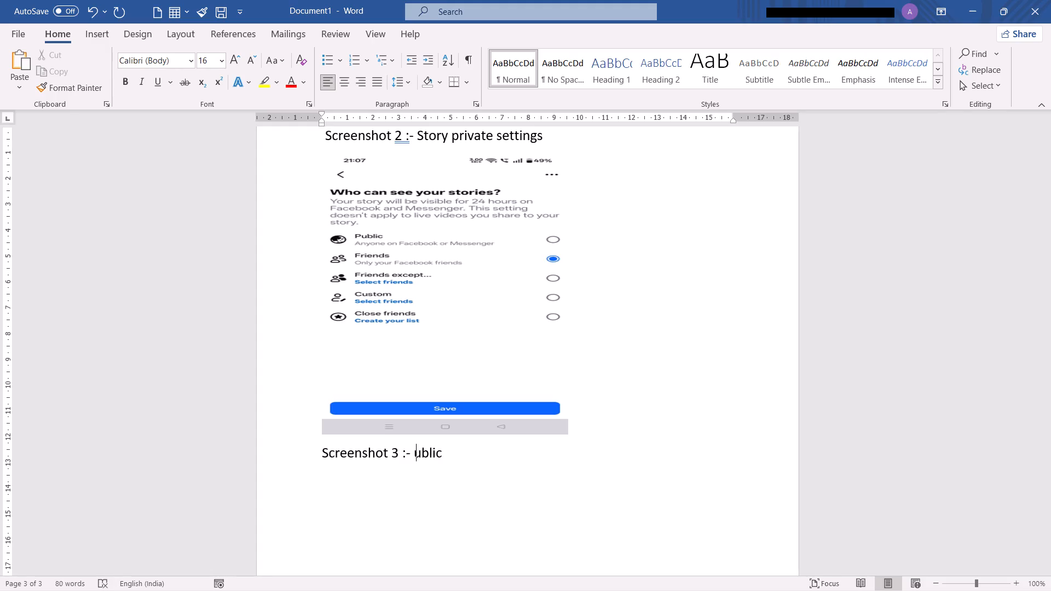
{"action": "key", "text": "p"}
{"action": "key", "text": "Right"}
{"action": "key", "text": "Right"}
{"action": "key", "text": "Right"}
{"action": "key", "text": "Right"}
{"action": "key", "text": "Right"}
{"action": "key", "text": "space"}
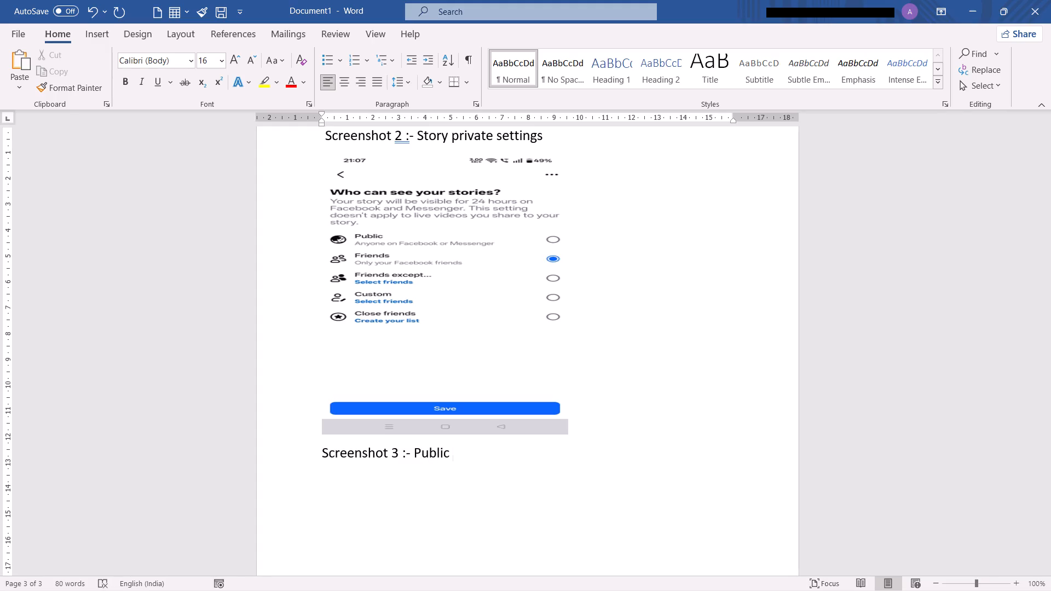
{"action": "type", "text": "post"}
Finish the Screenshot 3 caption with "comment settings" and start a new line below it.
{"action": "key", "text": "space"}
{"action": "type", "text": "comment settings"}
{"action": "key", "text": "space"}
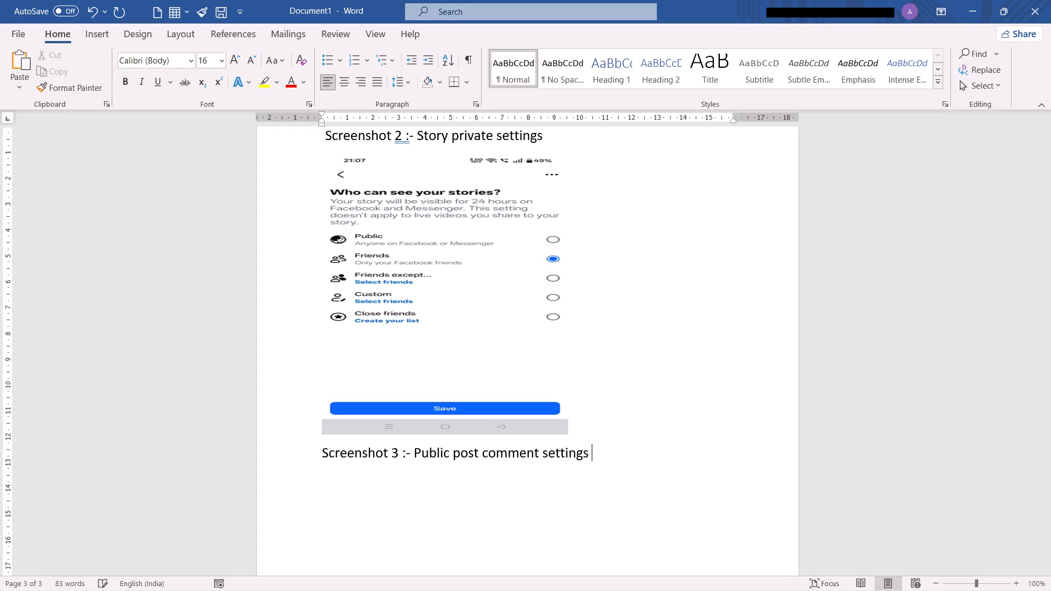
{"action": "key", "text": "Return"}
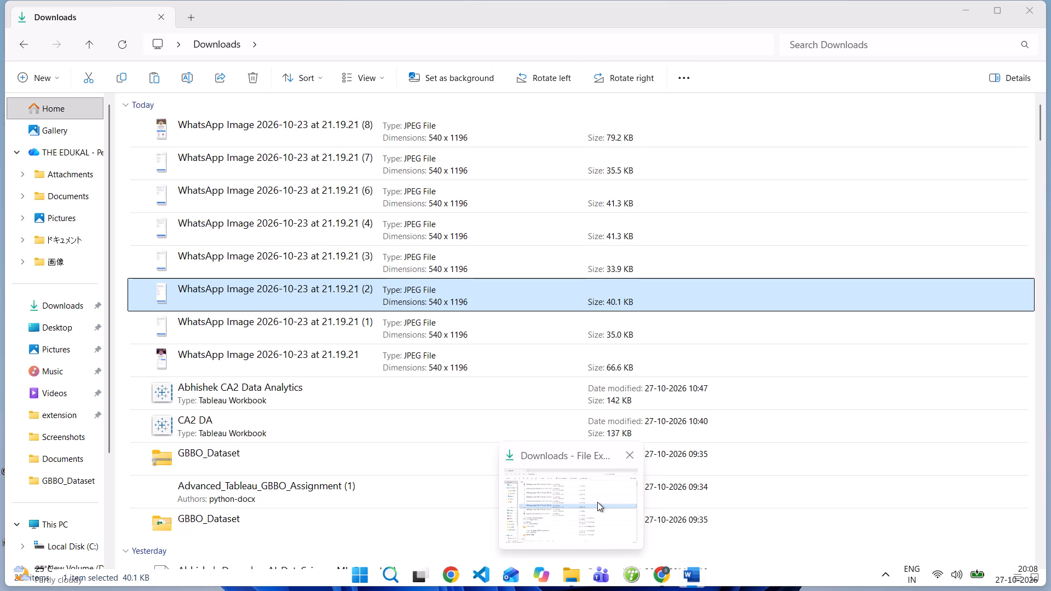
Preview WhatsApp images (3) and (4) in the Downloads folder to identify the public post comment screenshot, and return to the Word document.
{"action": "left_click", "coordinate": [597, 502]}
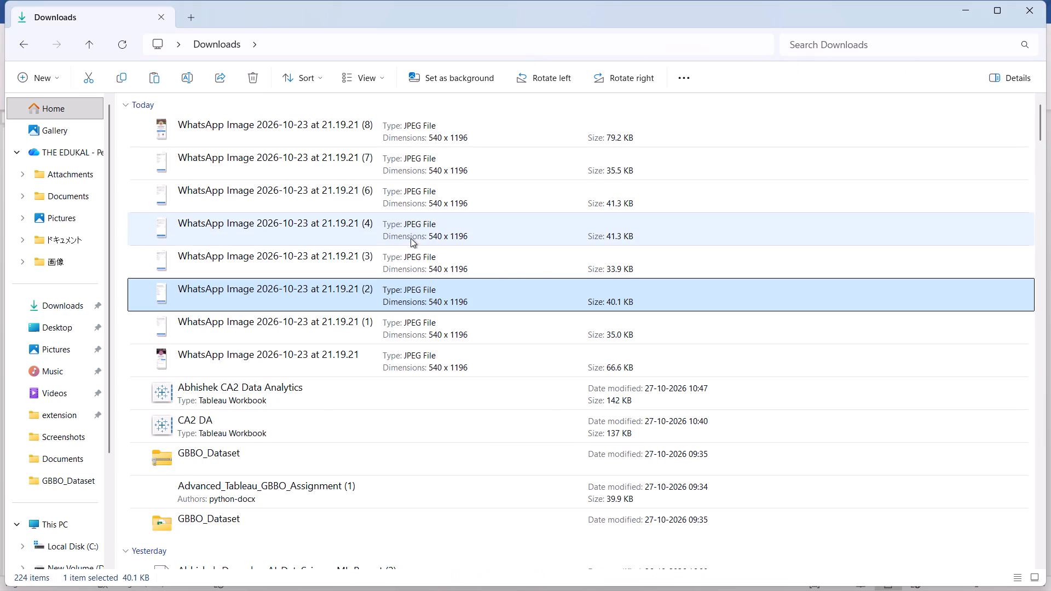
{"action": "left_click", "coordinate": [412, 258]}
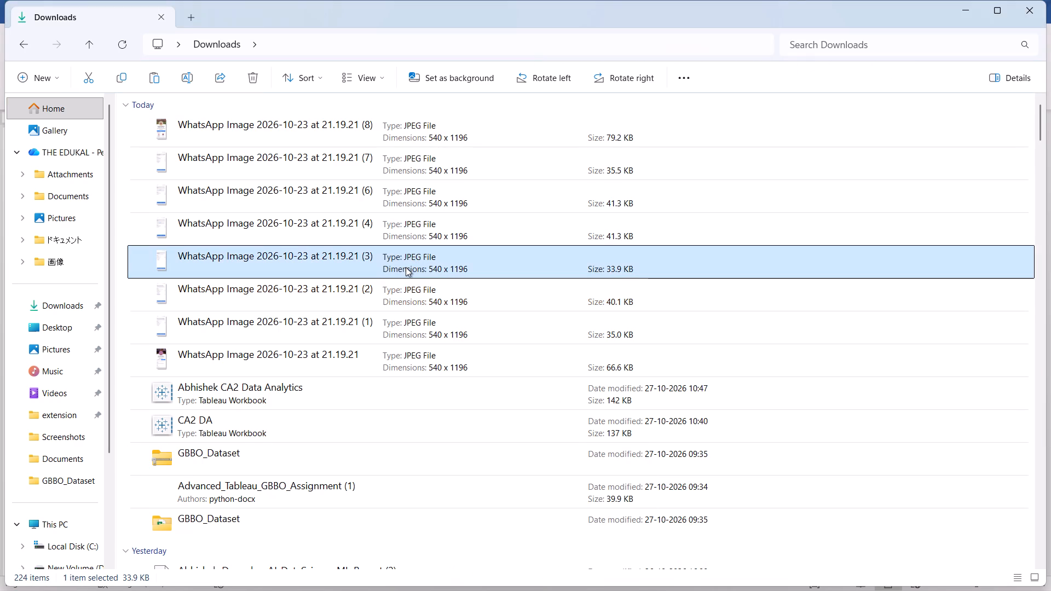
{"action": "double_click", "coordinate": [387, 265]}
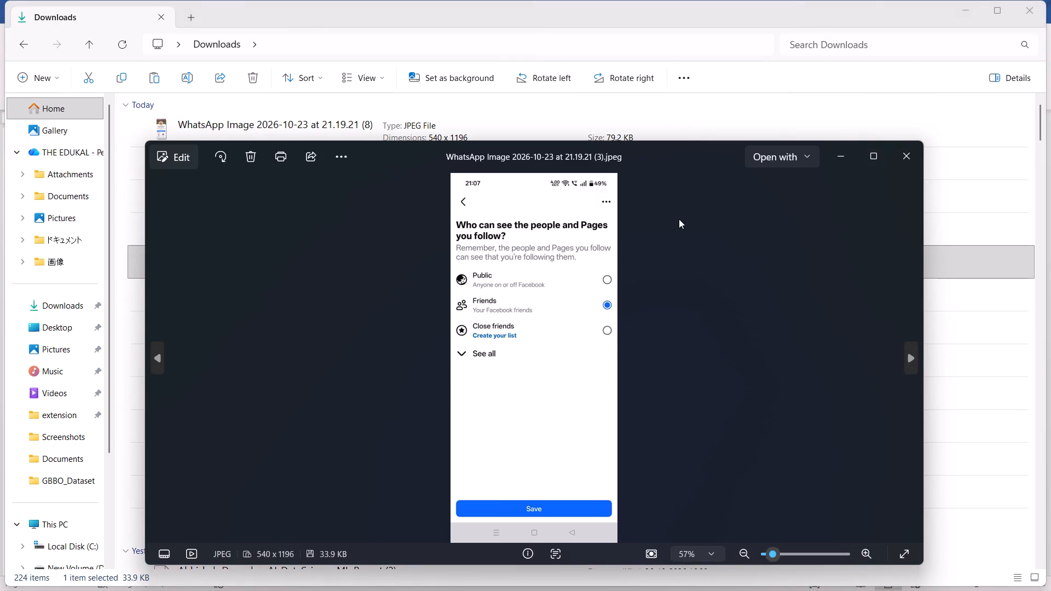
{"action": "left_click", "coordinate": [900, 156]}
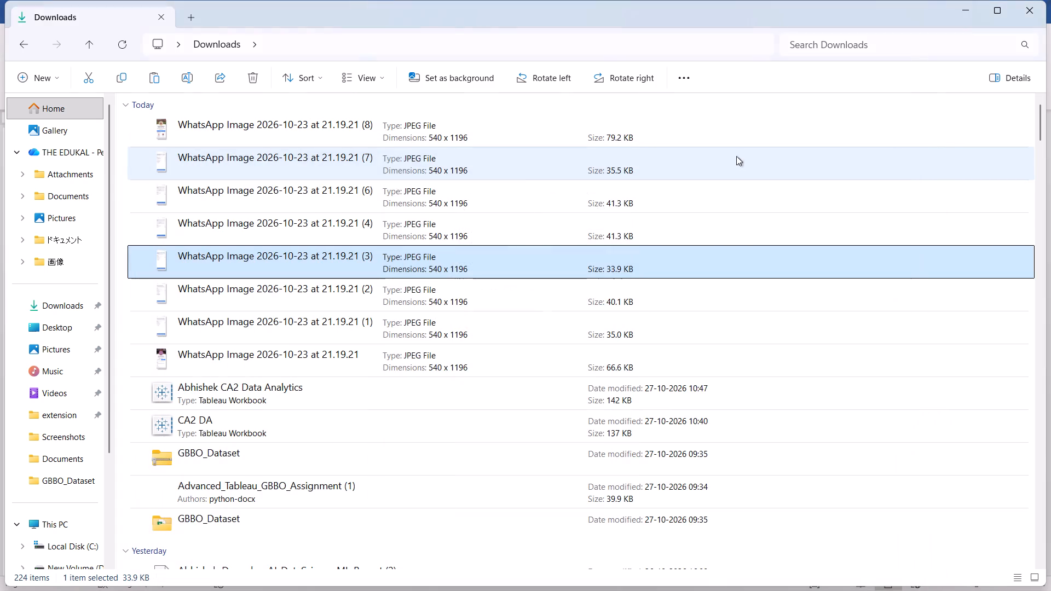
{"action": "double_click", "coordinate": [478, 231]}
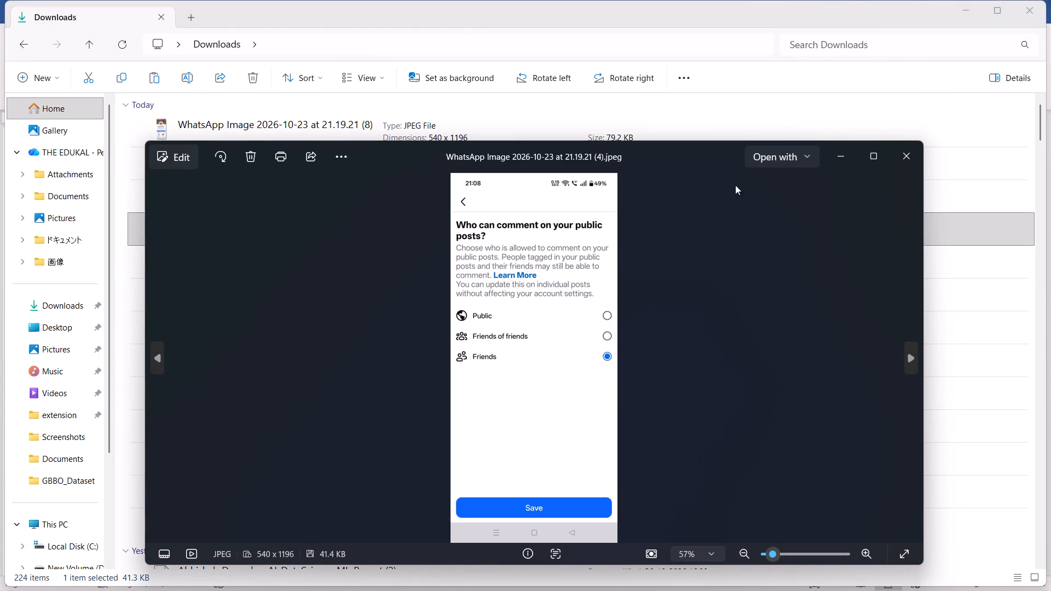
{"action": "left_click", "coordinate": [904, 149]}
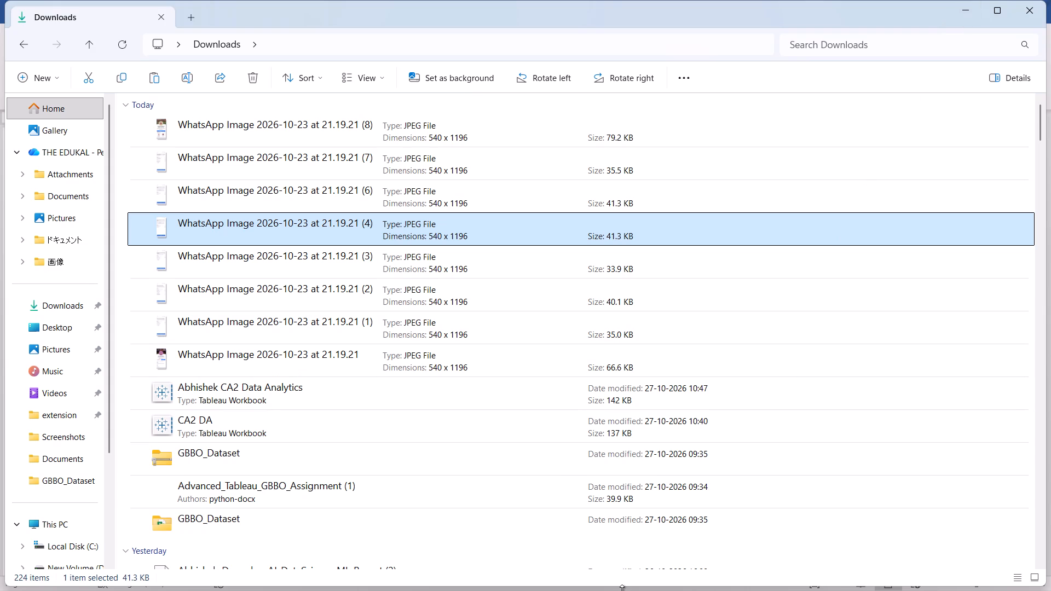
{"action": "left_click", "coordinate": [969, 4]}
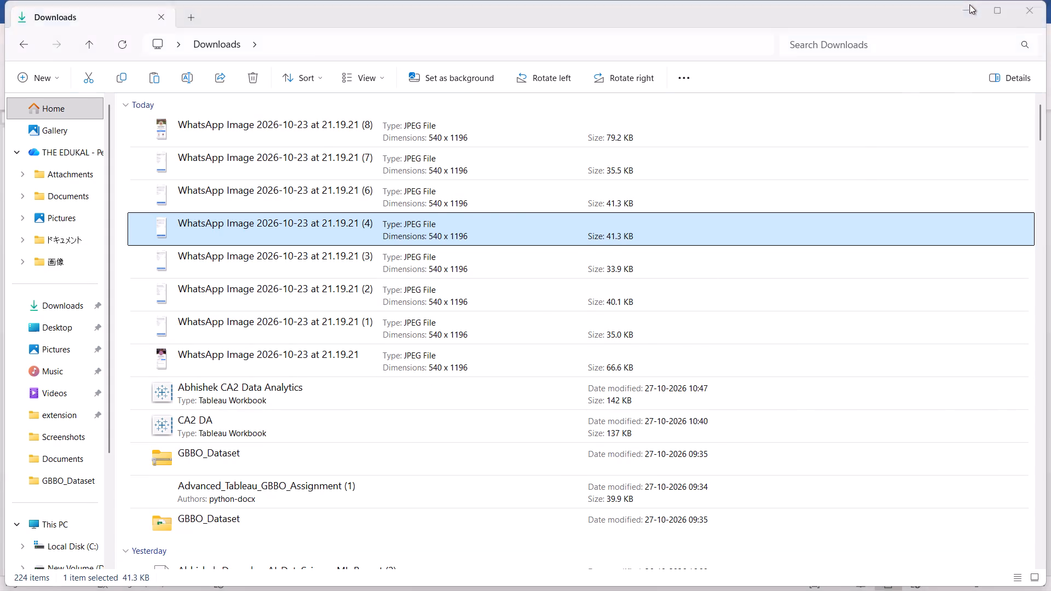
{"action": "left_click", "coordinate": [455, 547]}
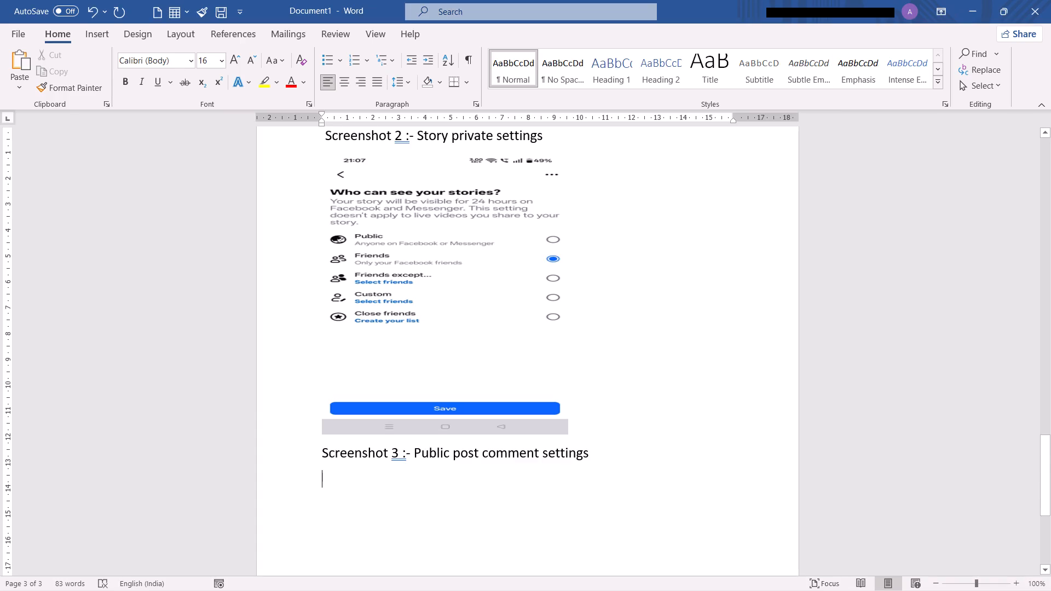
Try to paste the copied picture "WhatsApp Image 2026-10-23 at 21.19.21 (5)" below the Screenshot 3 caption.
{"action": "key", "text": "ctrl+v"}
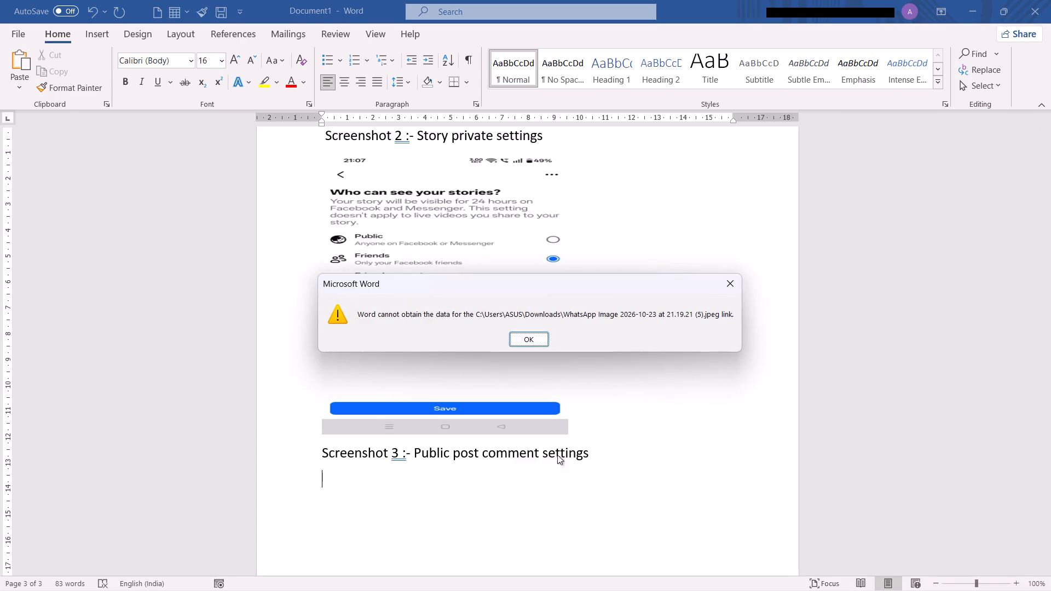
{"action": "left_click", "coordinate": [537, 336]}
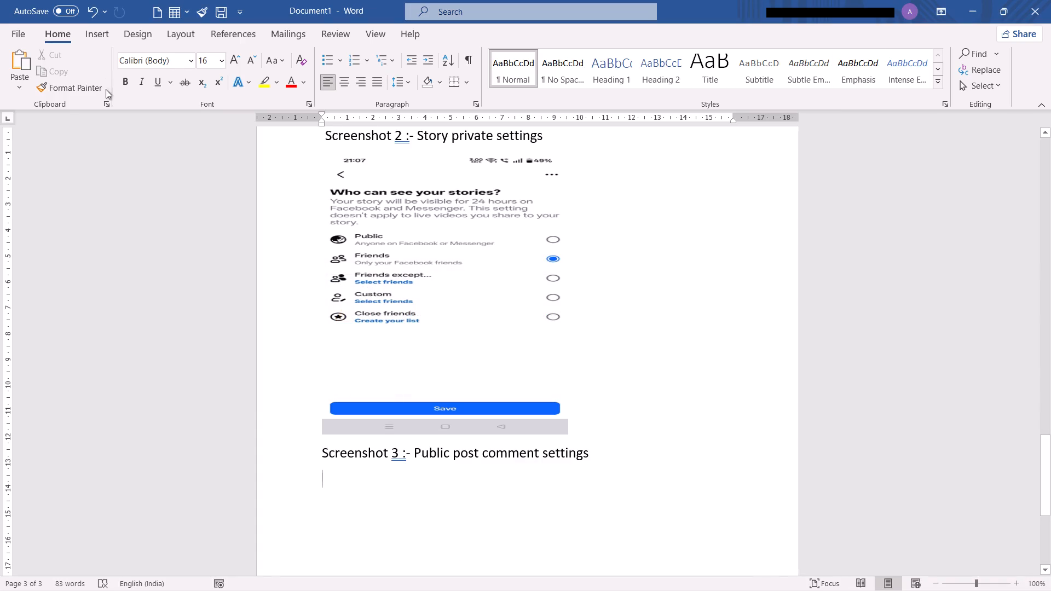
Insert the picture "WhatsApp Image 2026-10-23 at 21.19.21 (4)" from Downloads below the Screenshot 3 caption.
{"action": "left_click", "coordinate": [87, 36]}
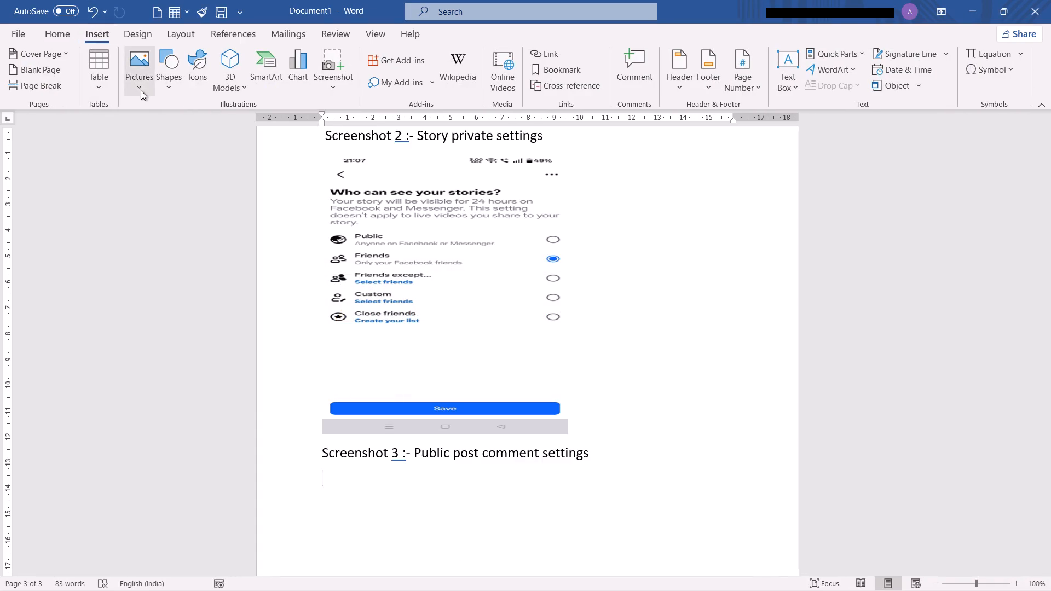
{"action": "left_click", "coordinate": [136, 88]}
{"action": "left_click", "coordinate": [193, 128]}
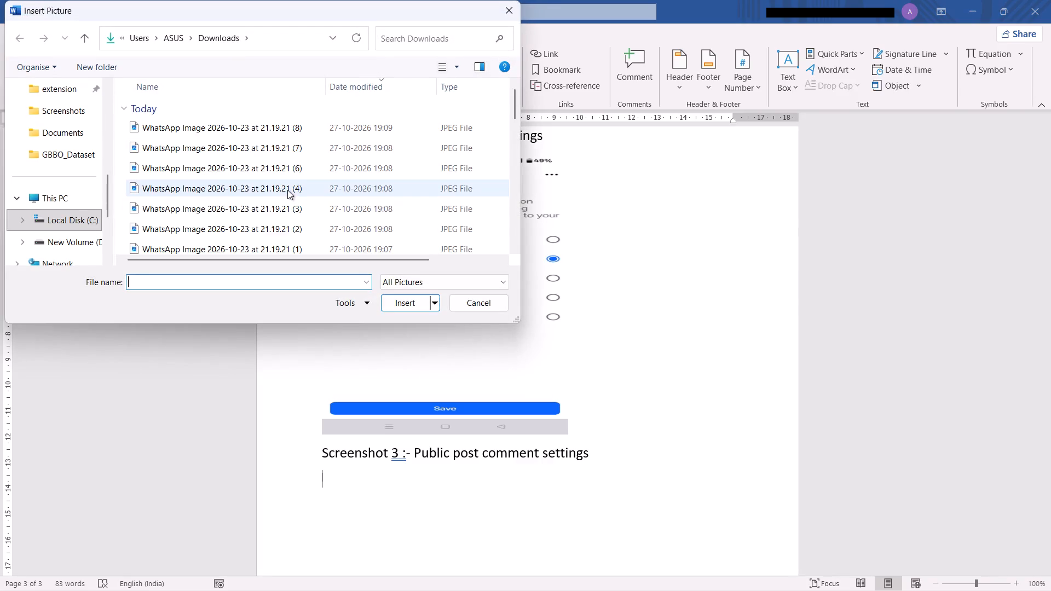
{"action": "key", "text": "Return"}
{"action": "key", "text": "Return"}
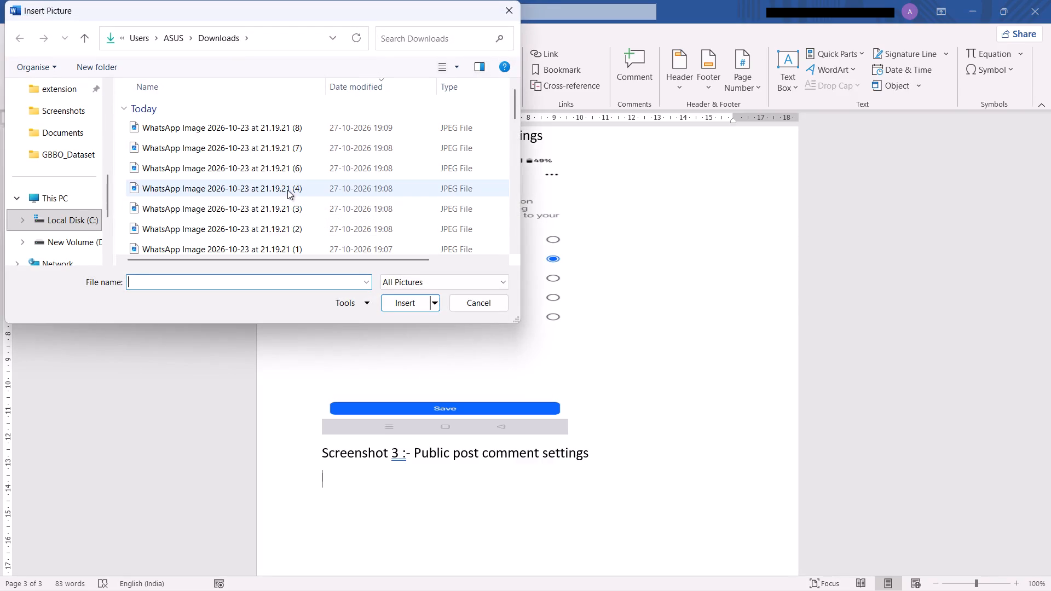
{"action": "left_click", "coordinate": [287, 190]}
{"action": "key", "text": "Return"}
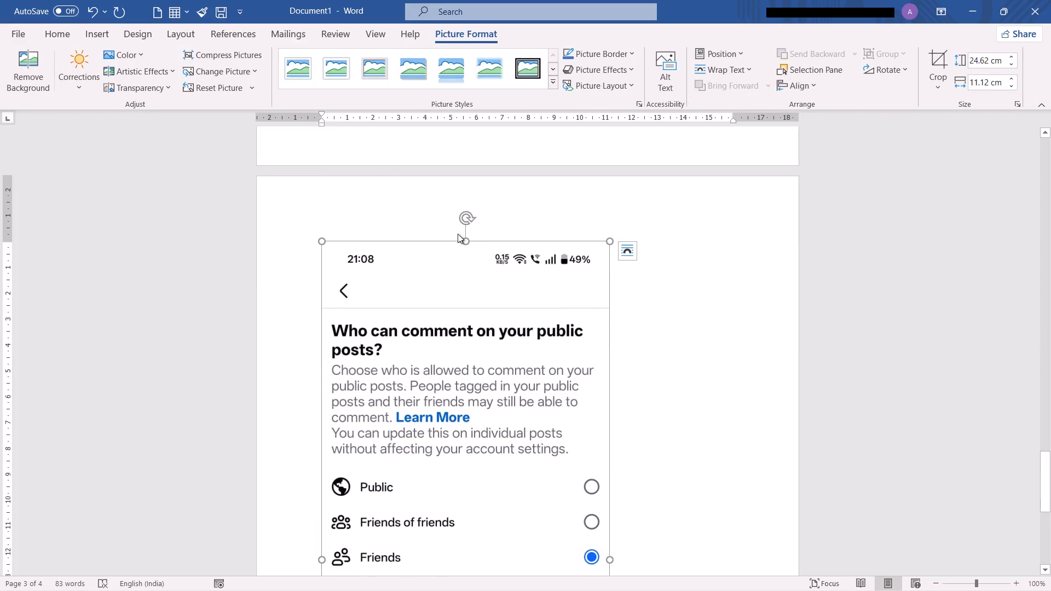
Shrink the public post comment settings picture to about 12.8 cm high and 9 cm wide.
{"action": "left_click_drag", "start_coordinate": [465, 239], "coordinate": [481, 370]}
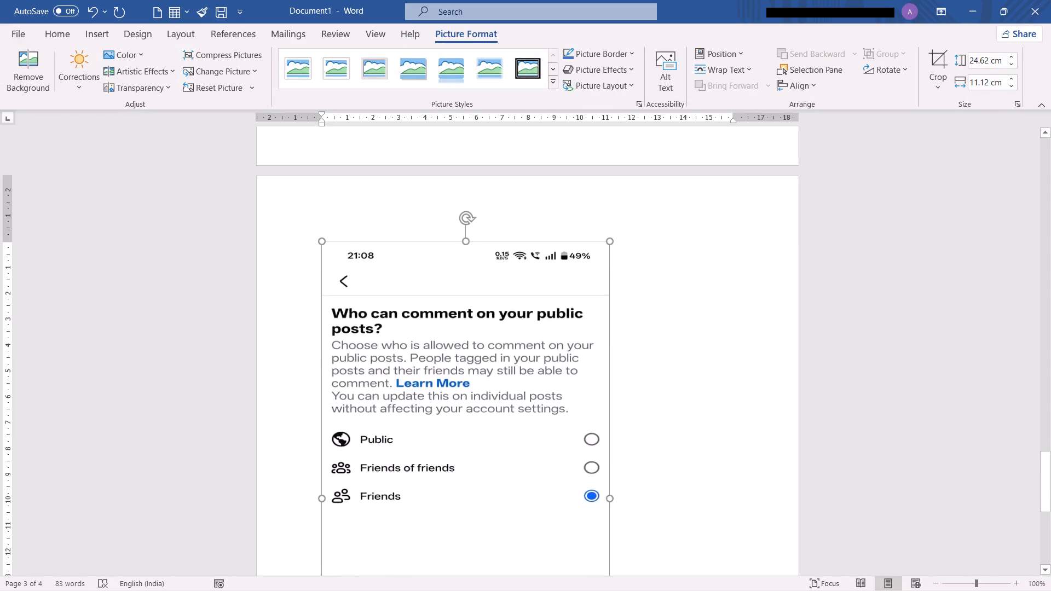
{"action": "left_click_drag", "start_coordinate": [481, 370], "coordinate": [480, 537]}
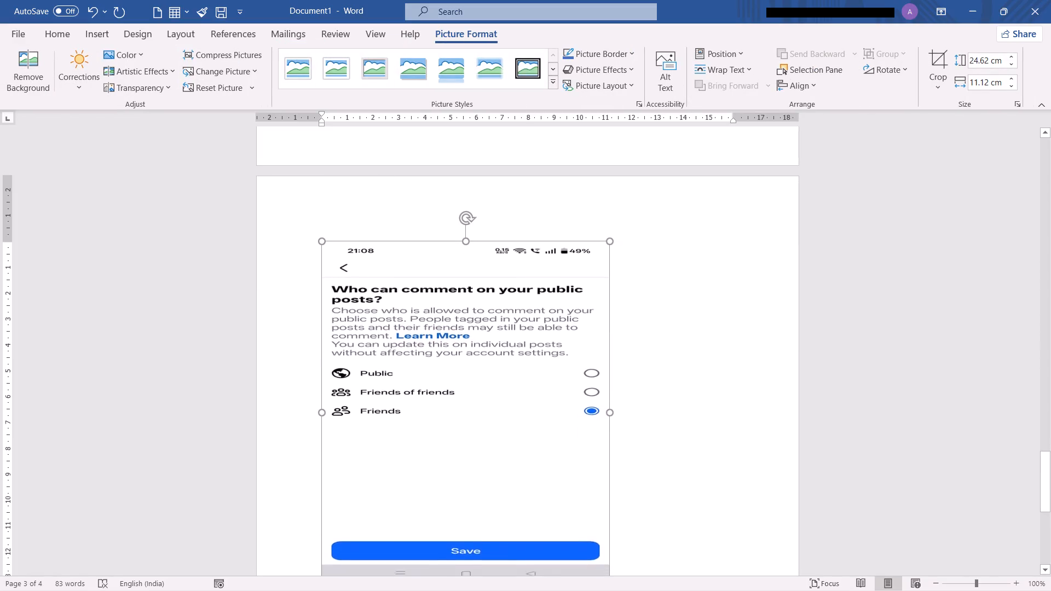
{"action": "left_click_drag", "start_coordinate": [480, 537], "coordinate": [482, 547]}
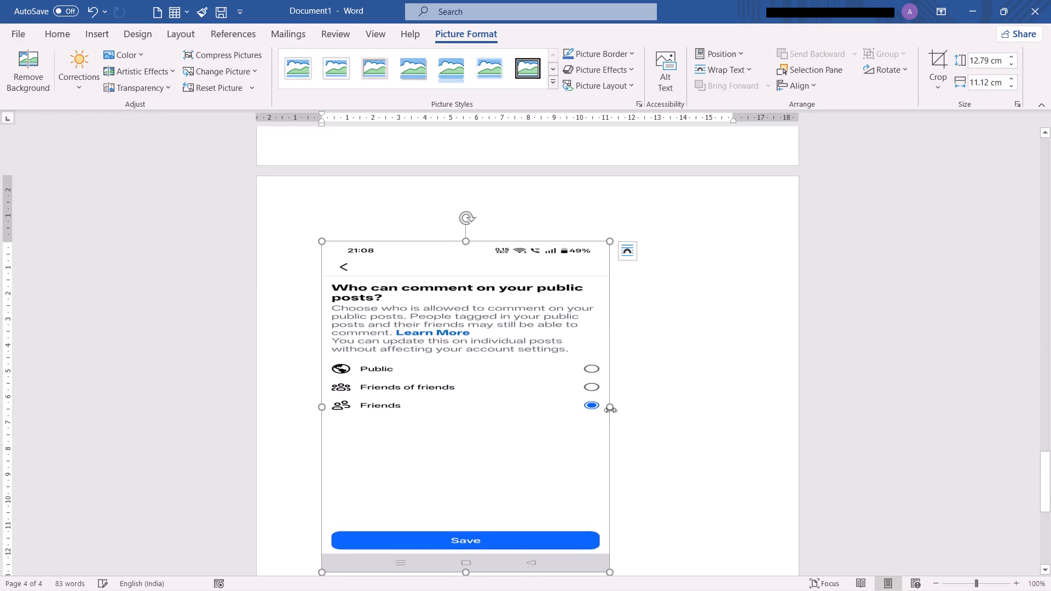
{"action": "left_click_drag", "start_coordinate": [609, 408], "coordinate": [556, 413]}
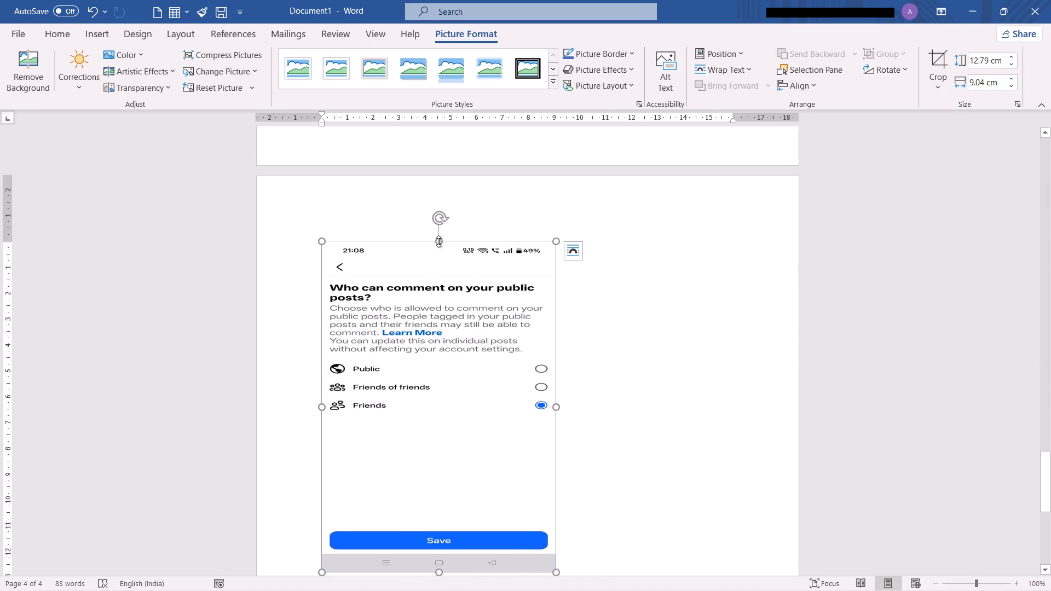
Shrink the public-post comment picture to about 10.5 cm high, keeping its width.
{"action": "left_click_drag", "start_coordinate": [438, 241], "coordinate": [438, 301]}
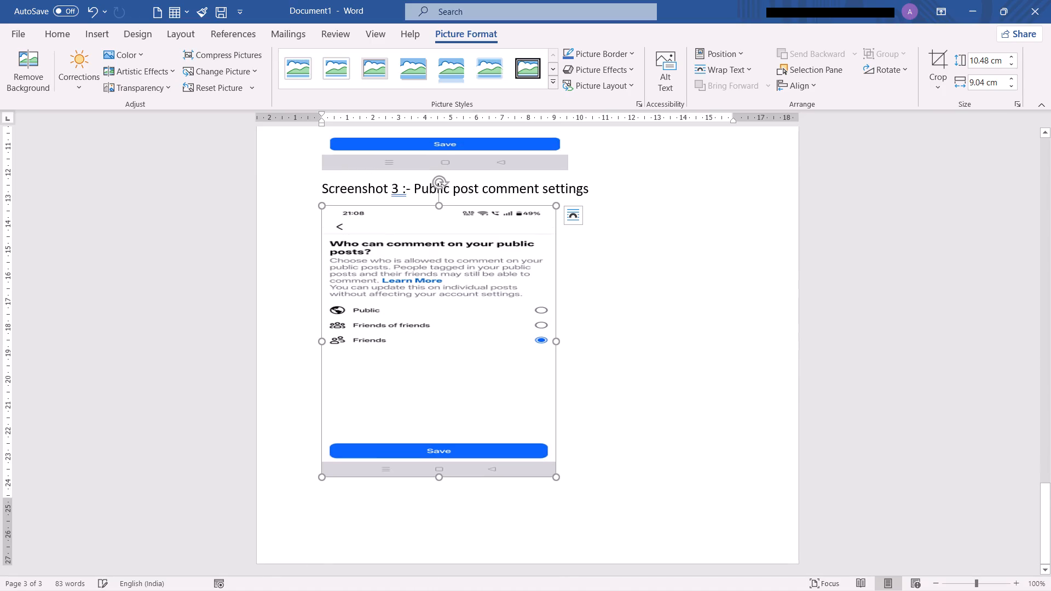
Start a new line below the comment settings picture and enter "Screenshot 4 :-".
{"action": "left_click", "coordinate": [605, 466]}
{"action": "left_click", "coordinate": [605, 466]}
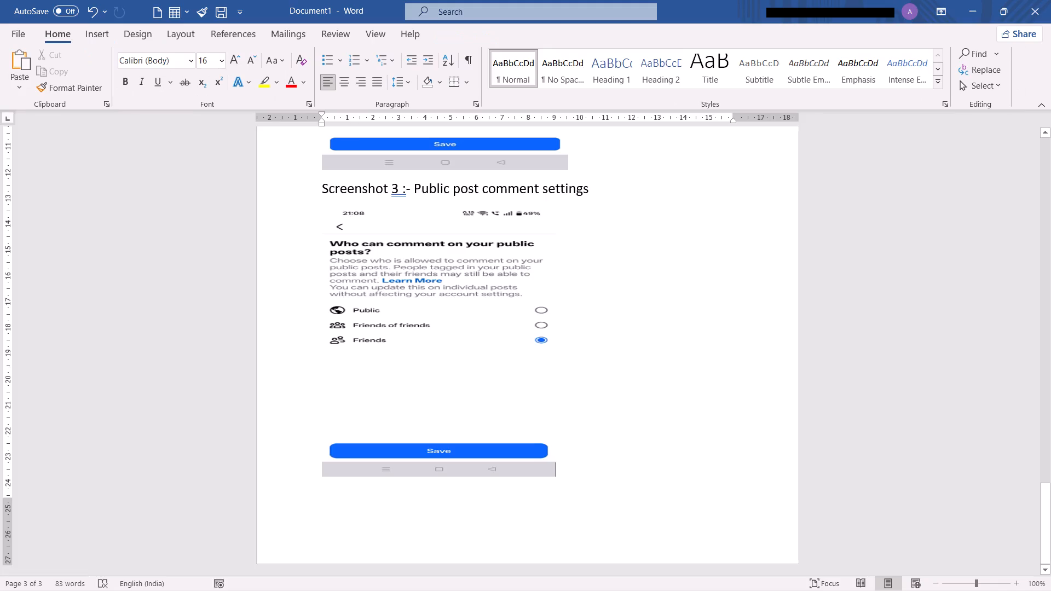
{"action": "key", "text": "Return"}
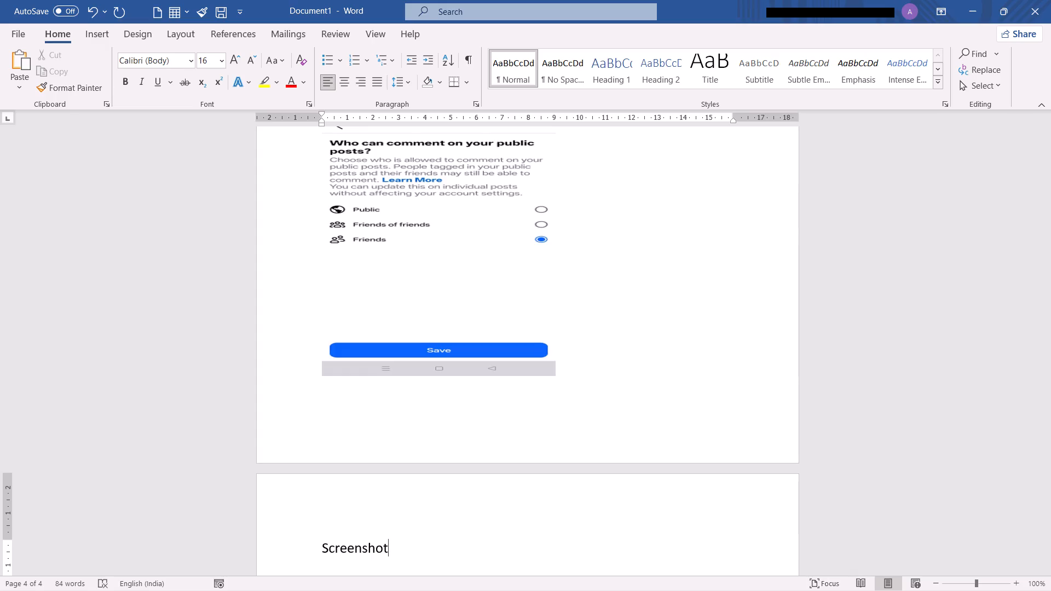
{"action": "key", "text": "space"}
{"action": "key", "text": "4"}
{"action": "key", "text": "space"}
{"action": "type", "text": ":-"}
{"action": "key", "text": "space"}
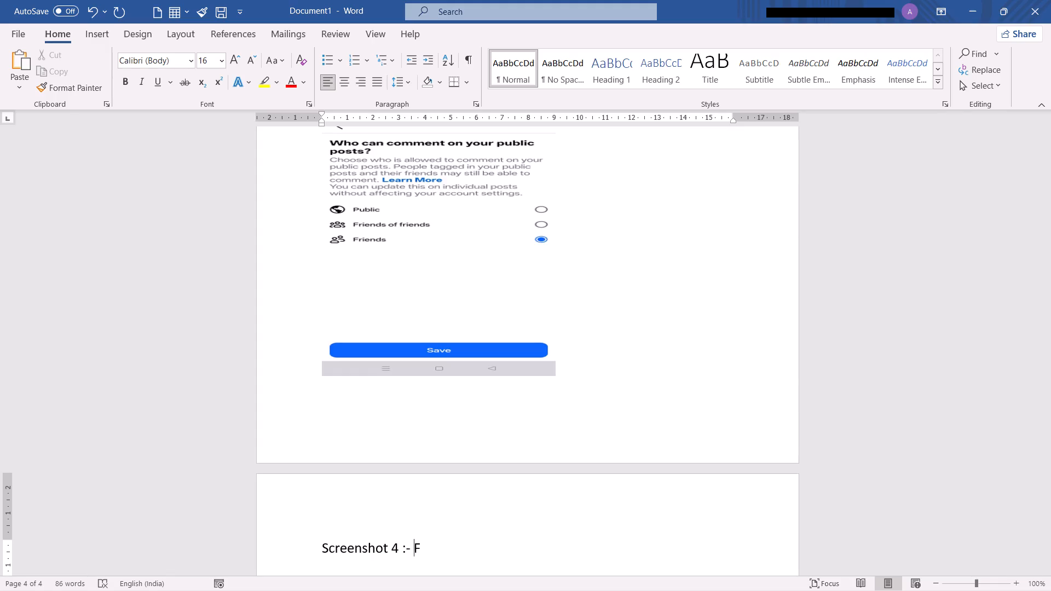
Complete the Screenshot 4 caption with "Followers Visibility settings", correcting the spelling of "Followers", and start a new line below it.
{"action": "type", "text": "oll"}
{"action": "type", "text": "wers"}
{"action": "key", "text": "BackSpace"}
{"action": "key", "text": "BackSpace"}
{"action": "key", "text": "BackSpace"}
{"action": "key", "text": "BackSpace"}
{"action": "type", "text": "owers"}
{"action": "key", "text": "space"}
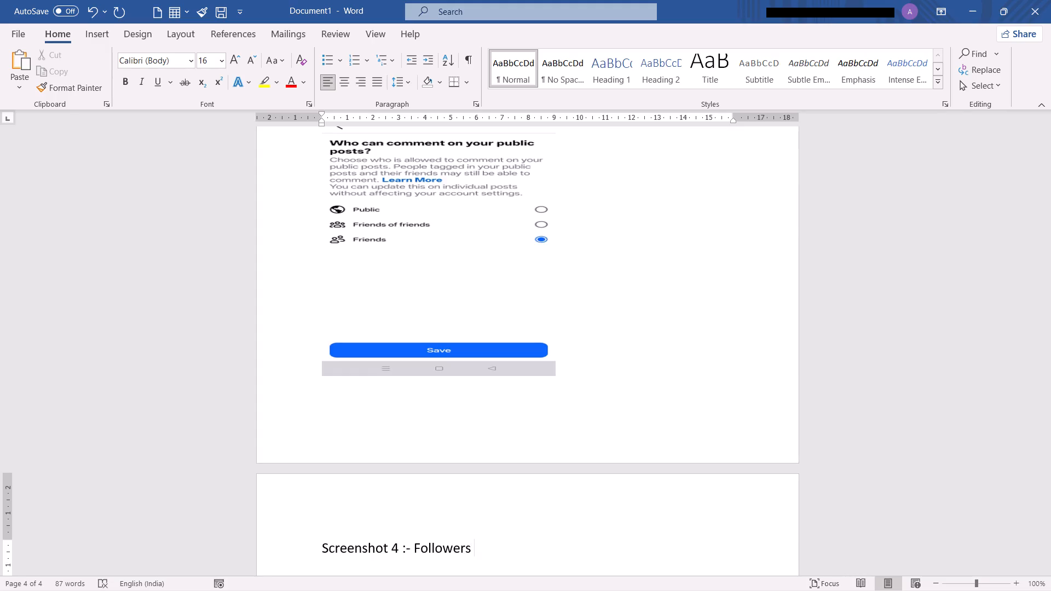
{"action": "type", "text": "isi"}
{"action": "type", "text": "bility"}
{"action": "key", "text": "space"}
{"action": "type", "text": "settings"}
{"action": "key", "text": "space"}
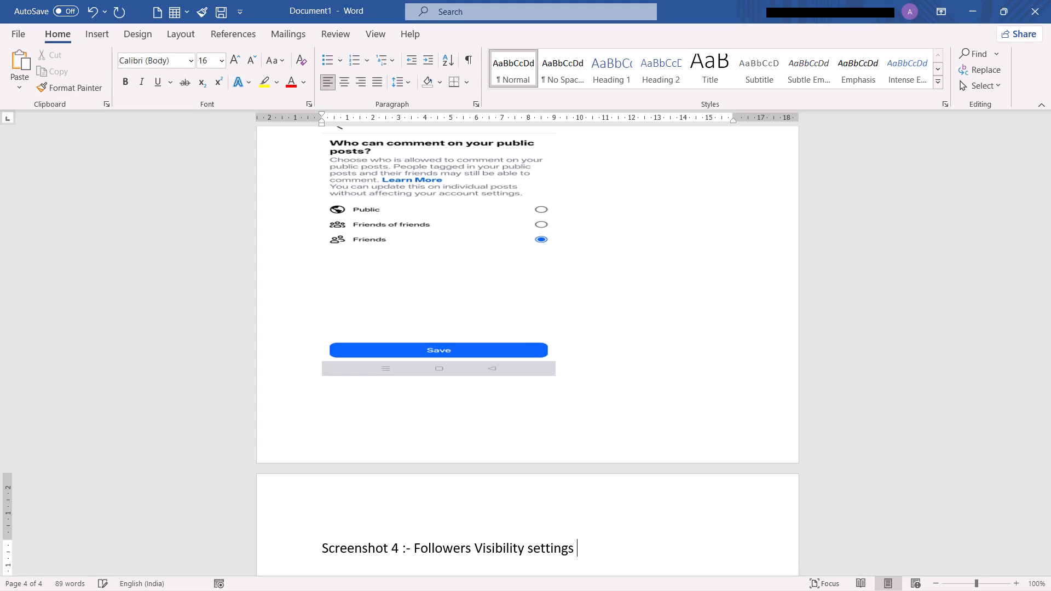
{"action": "key", "text": "Return"}
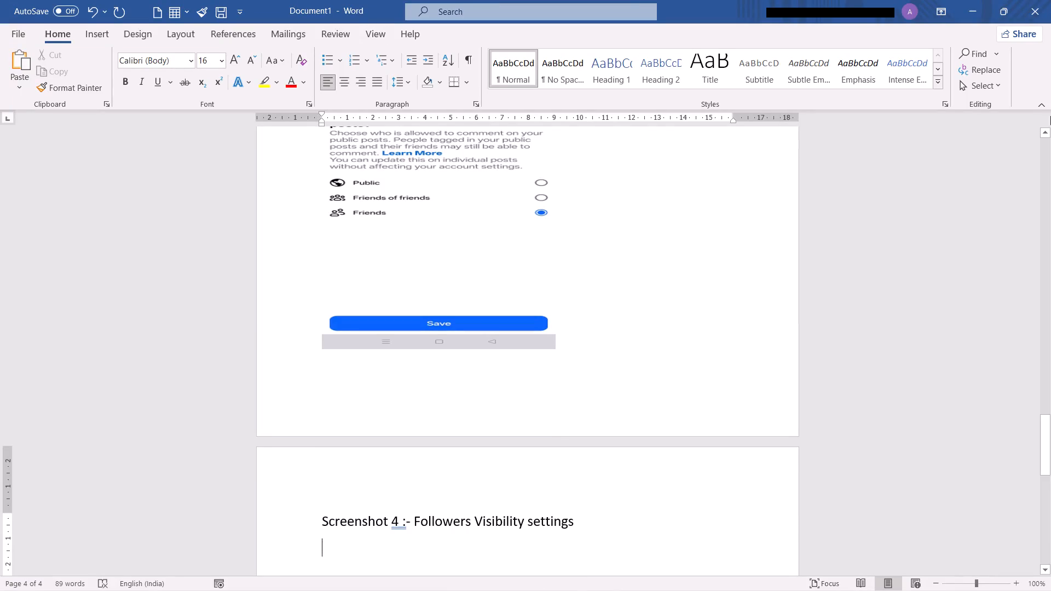
Switch to the Downloads folder, preview "WhatsApp Image 2026-10-23 at 21.19.21 (6)", and delete that file.
{"action": "left_click", "coordinate": [968, 18]}
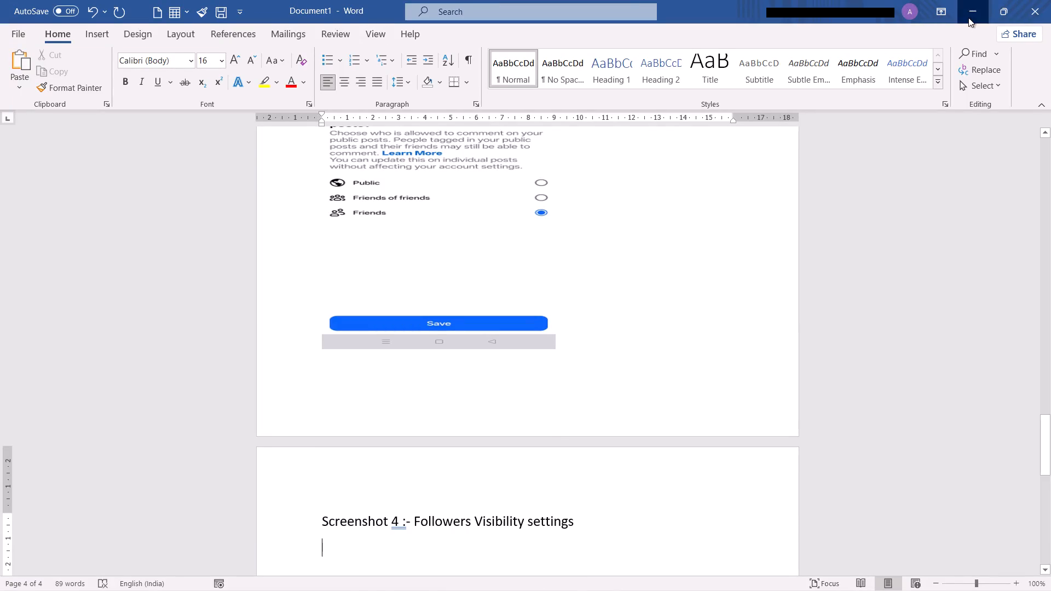
{"action": "left_click", "coordinate": [564, 573]}
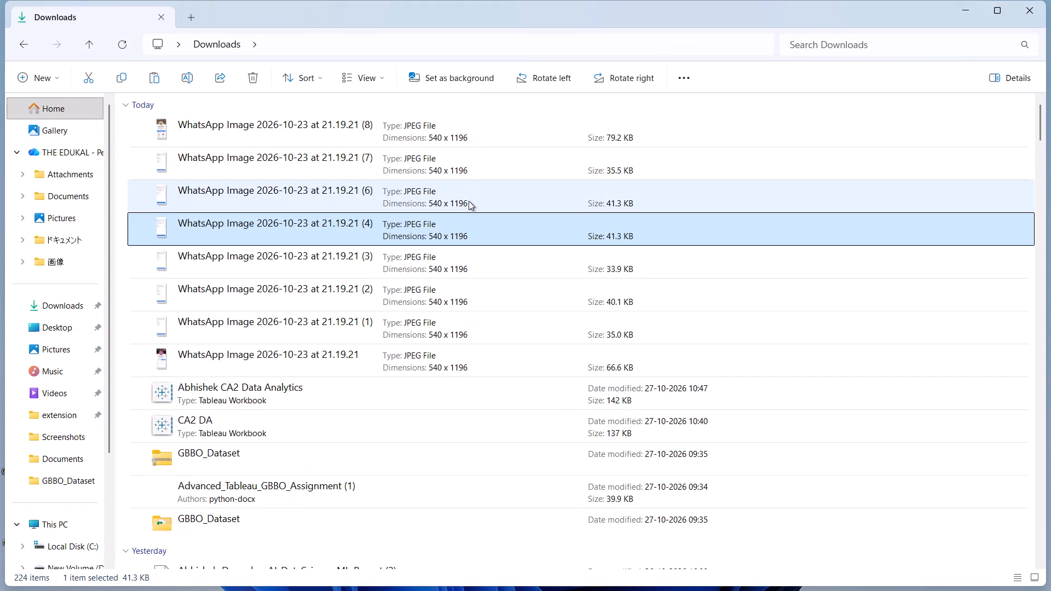
{"action": "left_click", "coordinate": [469, 201]}
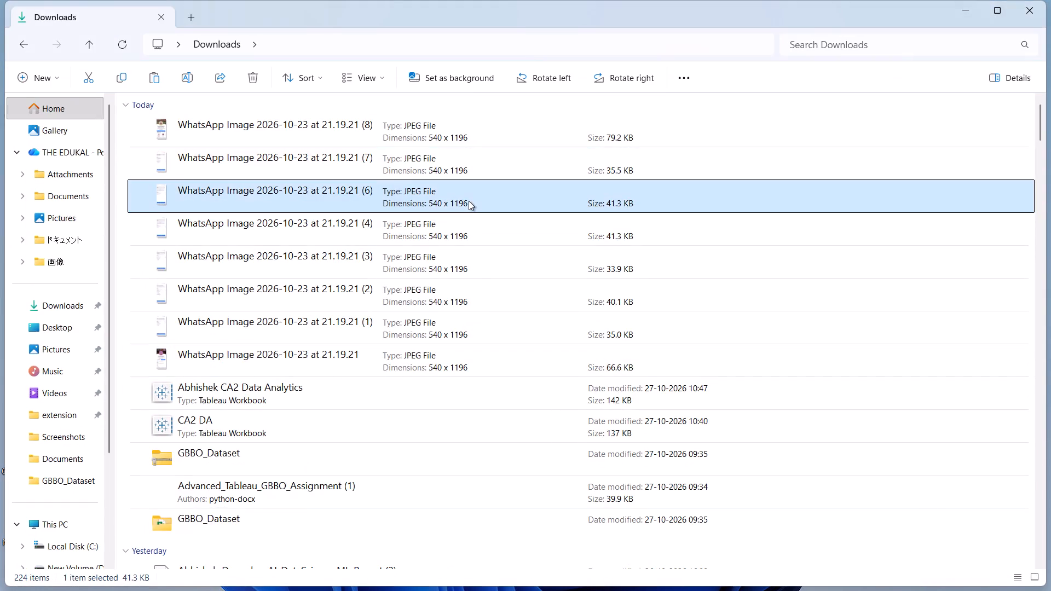
{"action": "double_click", "coordinate": [469, 201]}
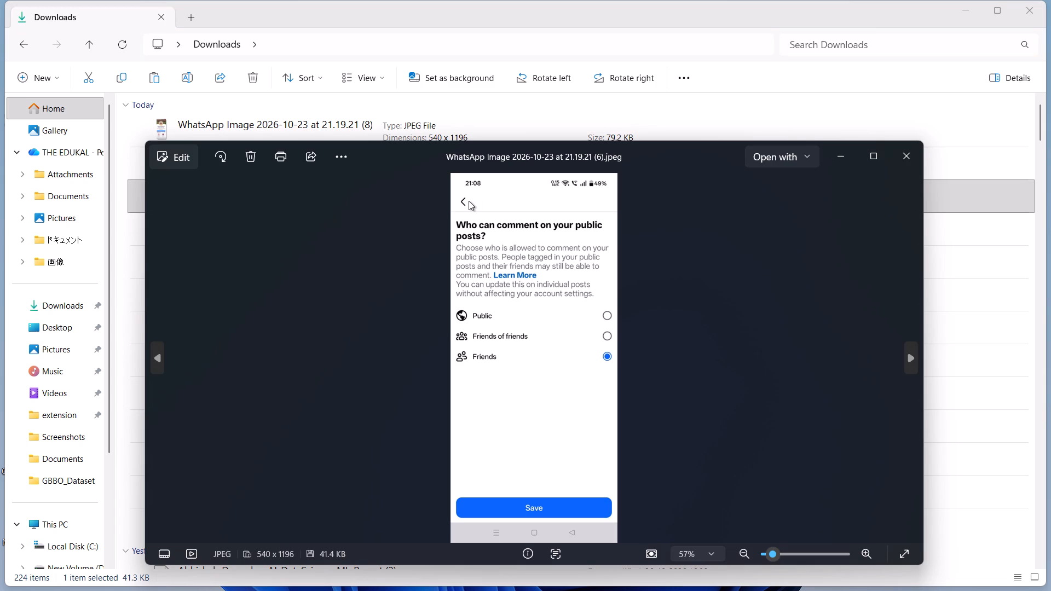
{"action": "left_click", "coordinate": [903, 157]}
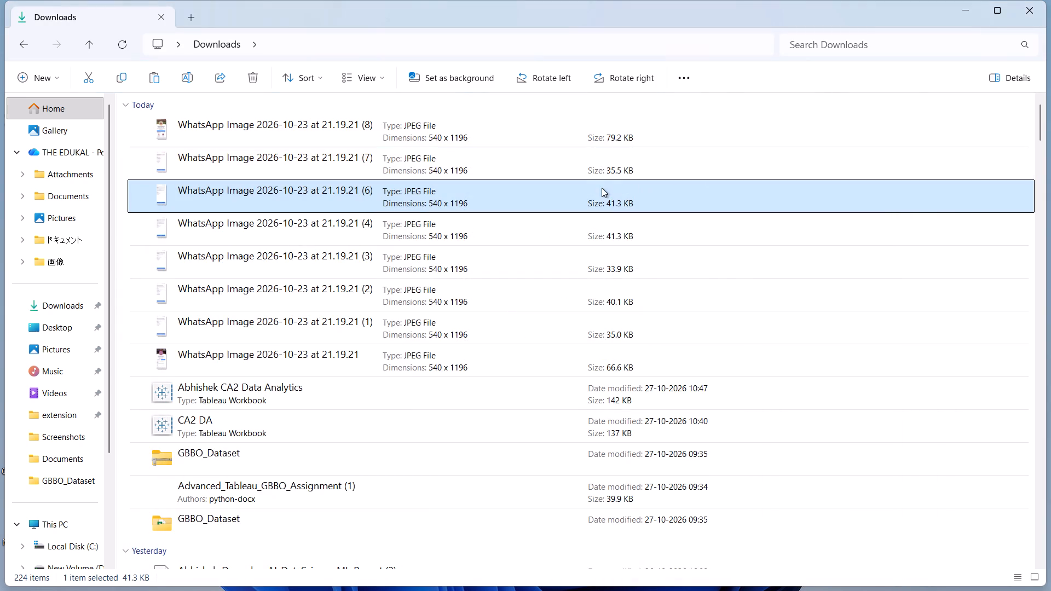
{"action": "right_click", "coordinate": [591, 193]}
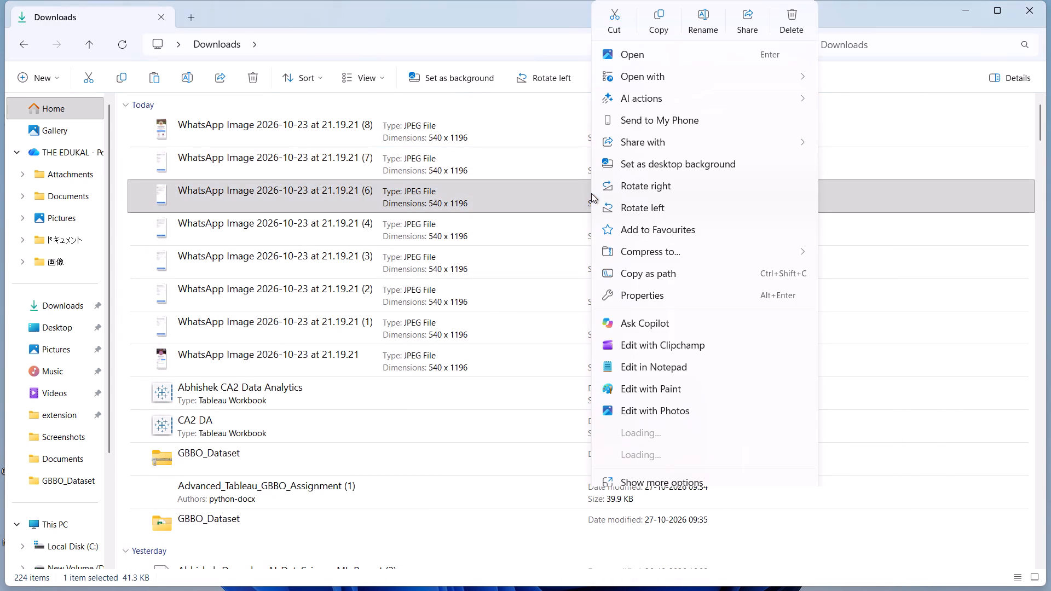
{"action": "left_click", "coordinate": [771, 21]}
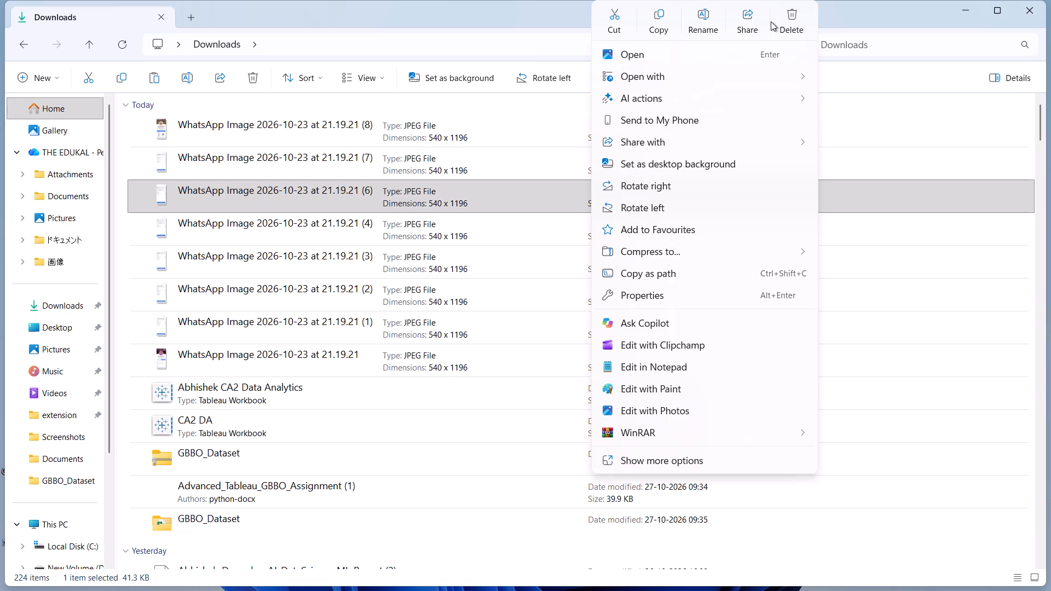
{"action": "left_click", "coordinate": [778, 21]}
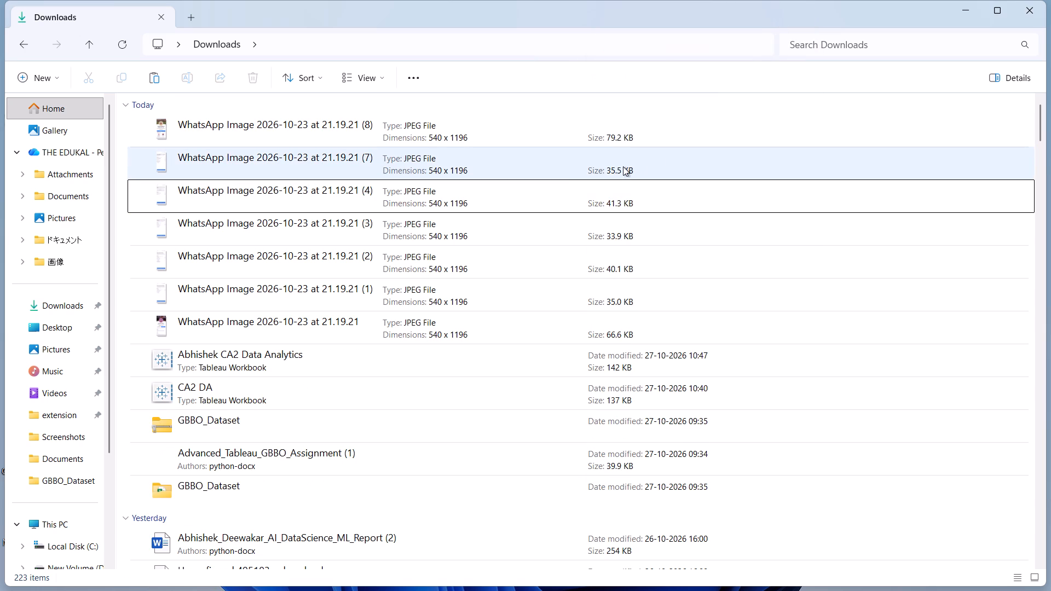
Preview WhatsApp images (7), (8), (3) and (2) in Downloads to find the screenshot for the followers visibility caption.
{"action": "double_click", "coordinate": [570, 153]}
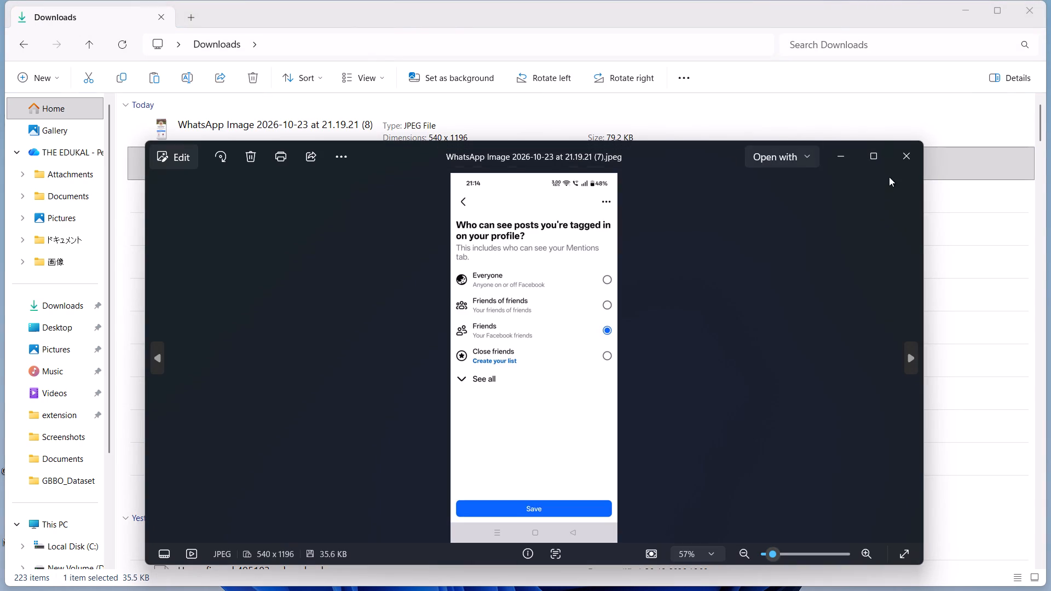
{"action": "left_click", "coordinate": [916, 159]}
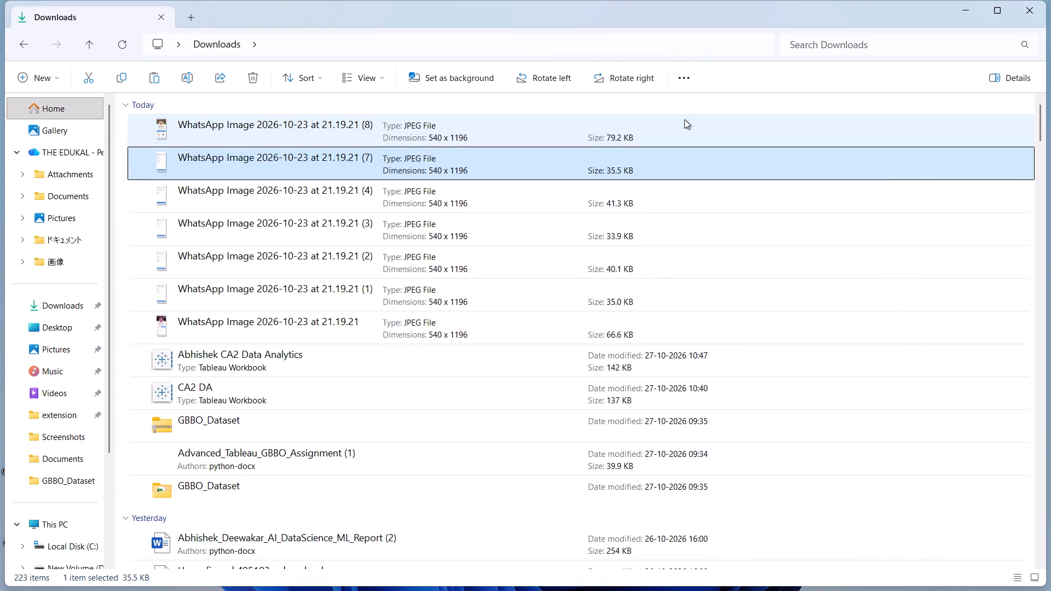
{"action": "double_click", "coordinate": [684, 119]}
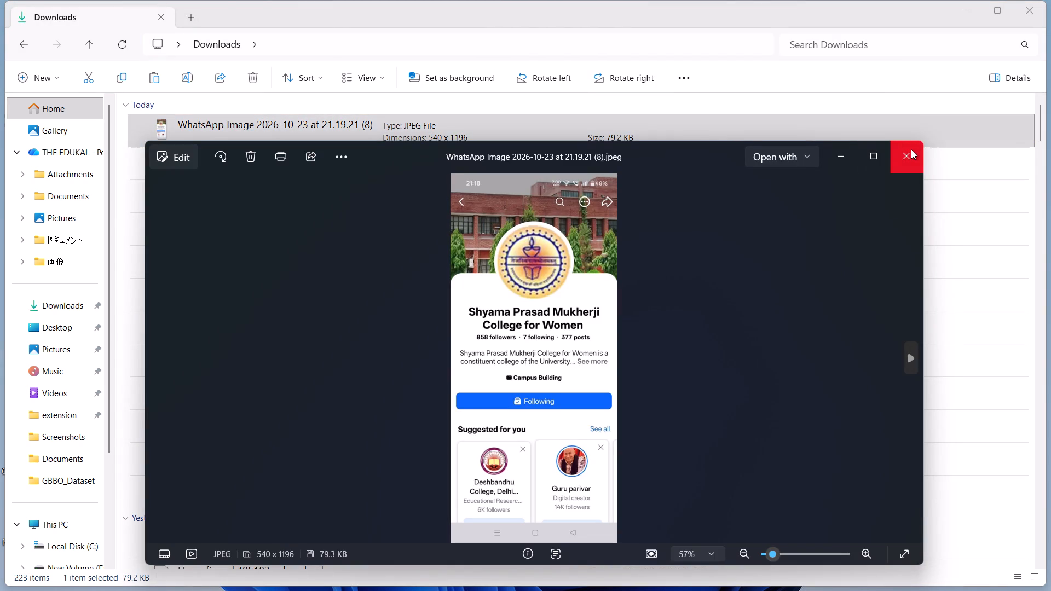
{"action": "left_click", "coordinate": [912, 151]}
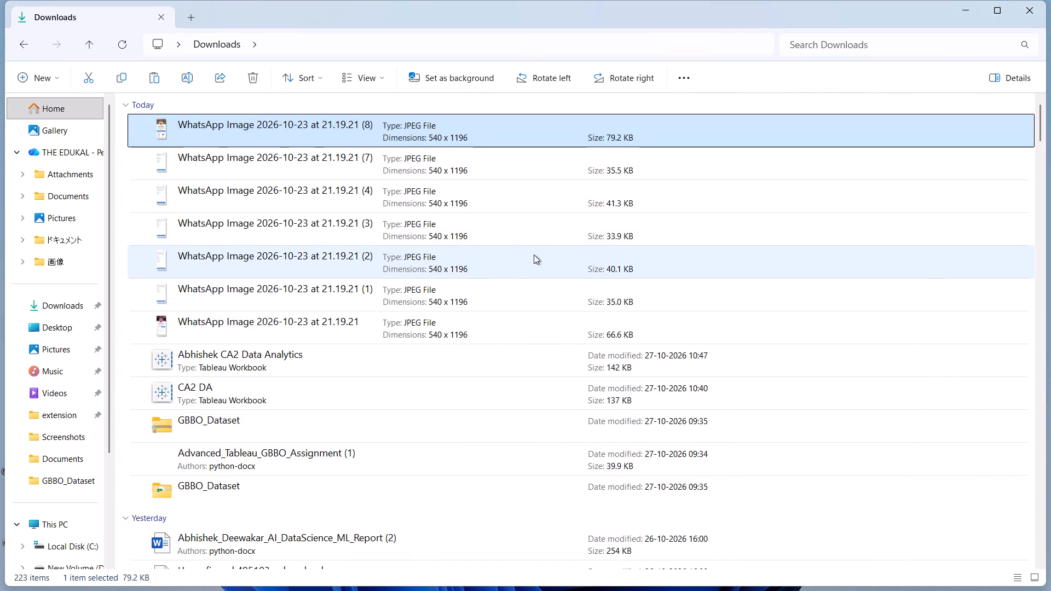
{"action": "left_click", "coordinate": [542, 231]}
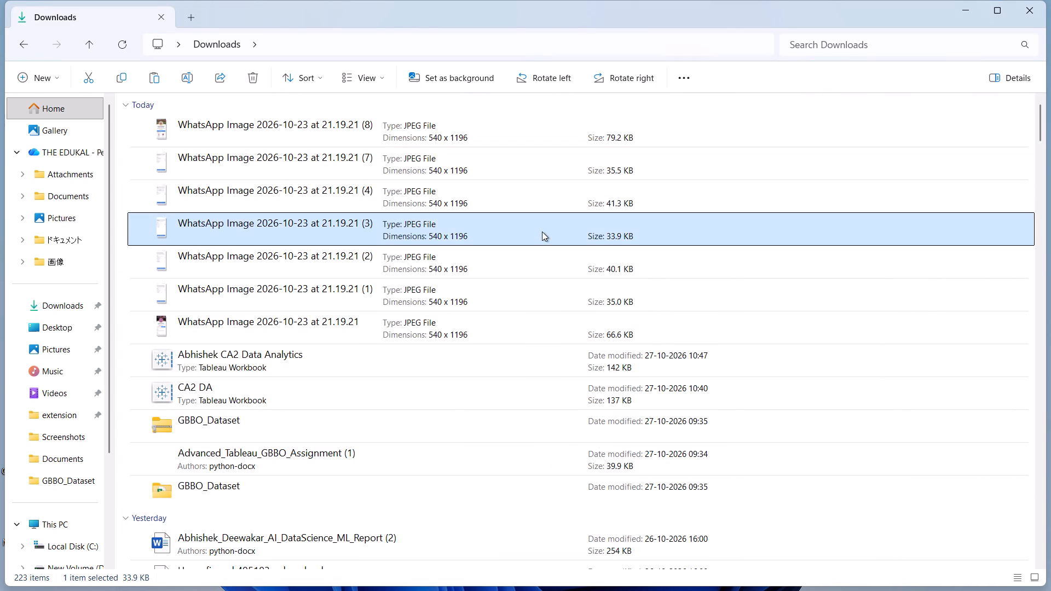
{"action": "double_click", "coordinate": [542, 231]}
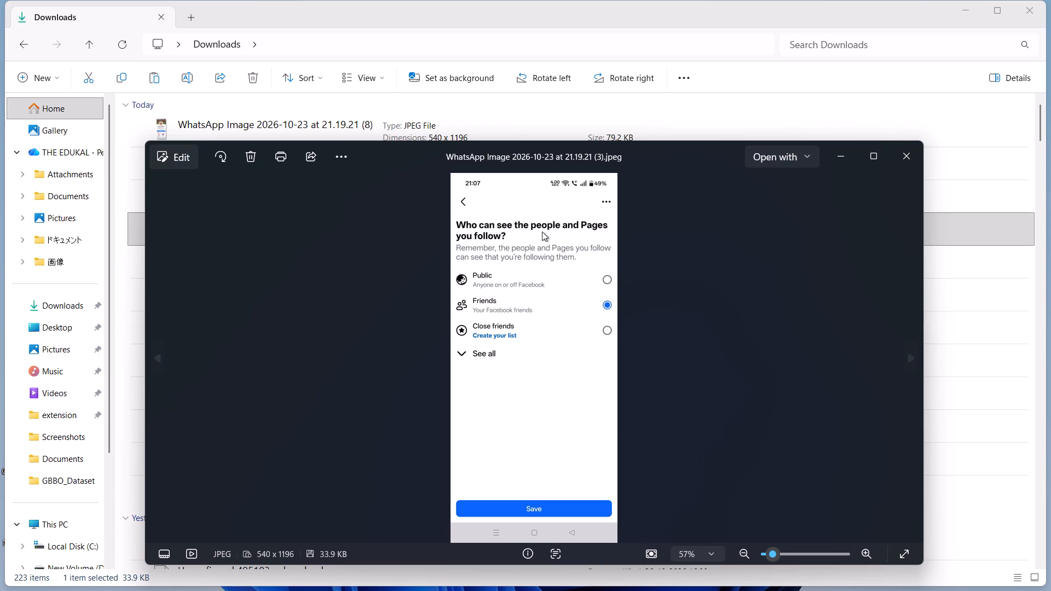
{"action": "left_click", "coordinate": [898, 156]}
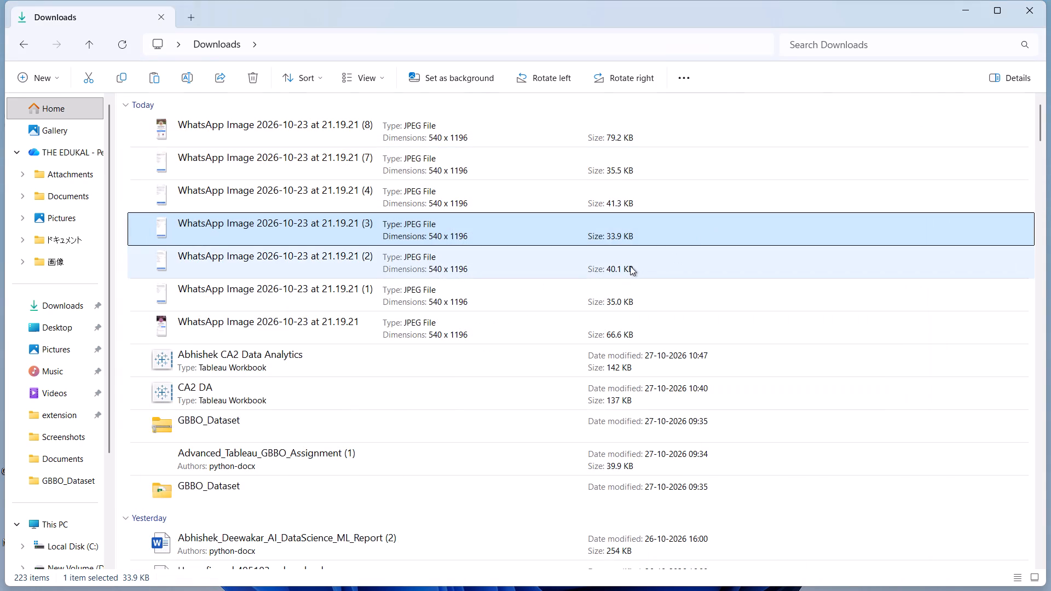
{"action": "double_click", "coordinate": [630, 266]}
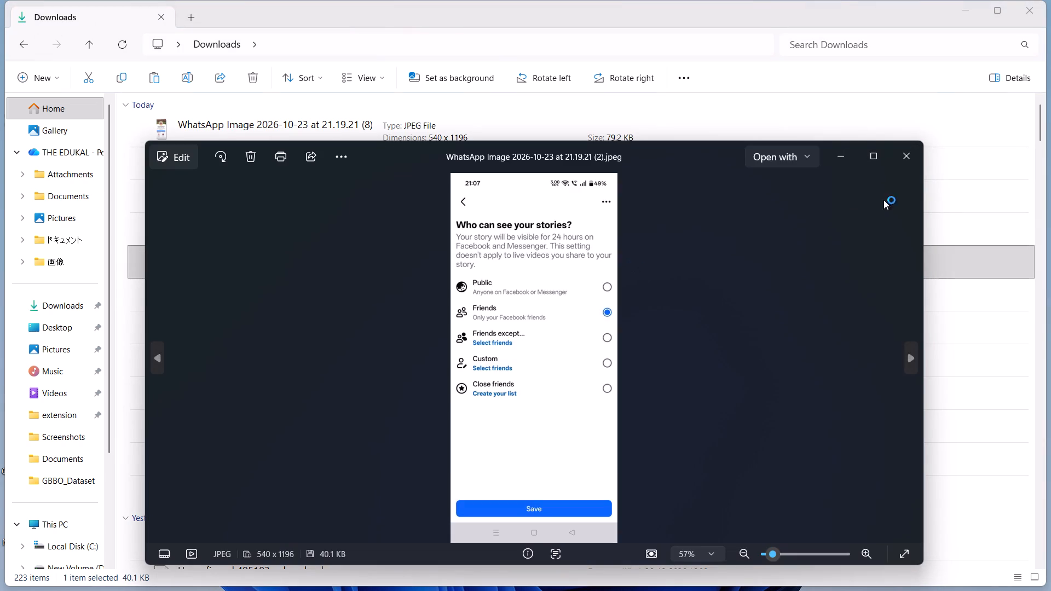
{"action": "left_click", "coordinate": [909, 157]}
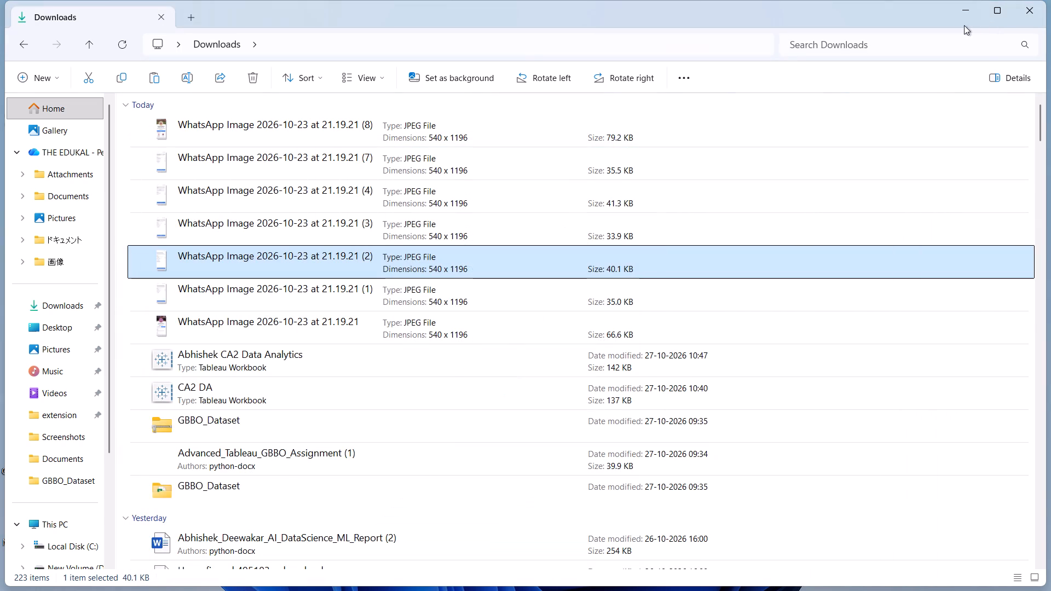
Return to the Word document and insert "WhatsApp Image 2026-10-23 at 21.19.21 (3)" from Downloads below the Screenshot 4 caption.
{"action": "left_click", "coordinate": [973, 16]}
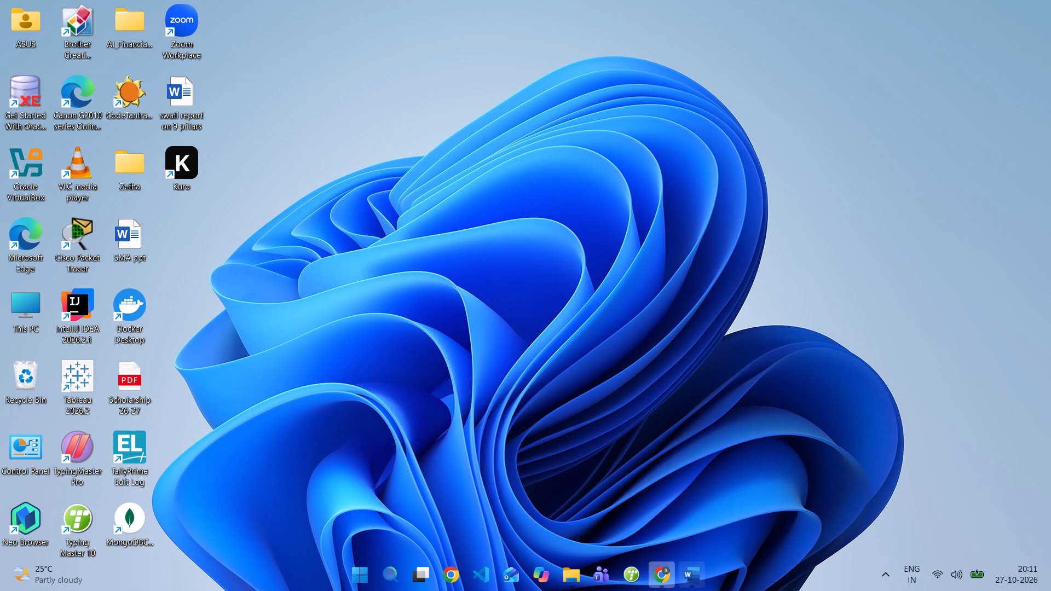
{"action": "left_click", "coordinate": [653, 590]}
{"action": "left_click", "coordinate": [703, 583]}
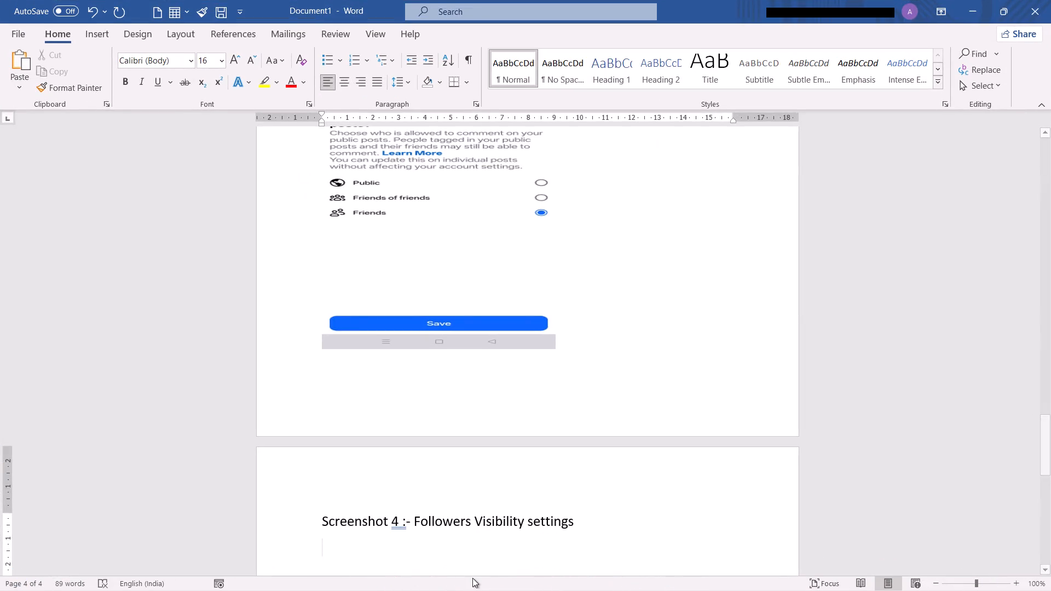
{"action": "left_click", "coordinate": [97, 41]}
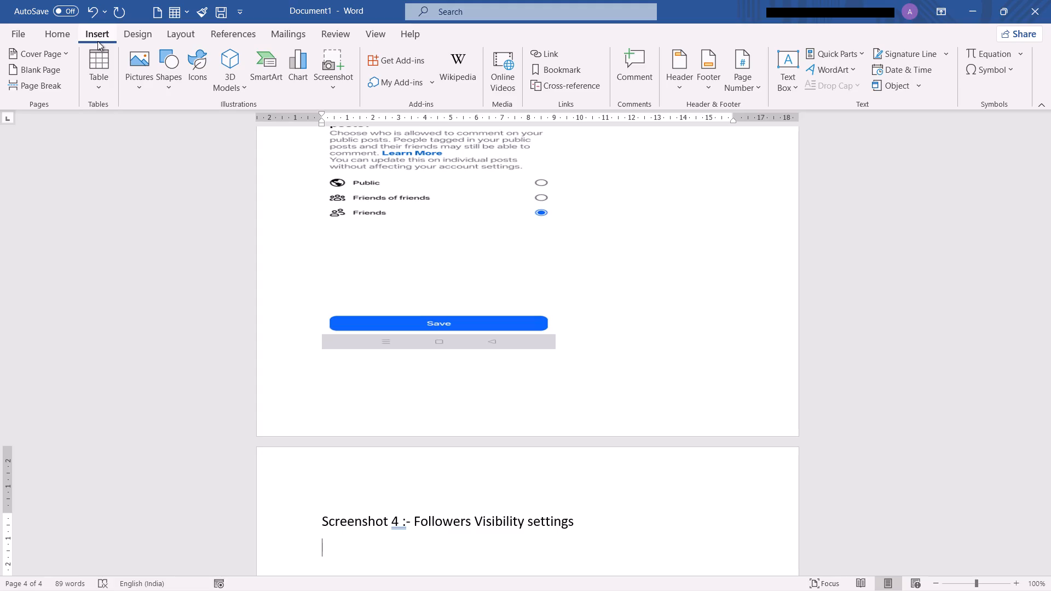
{"action": "left_click", "coordinate": [138, 79]}
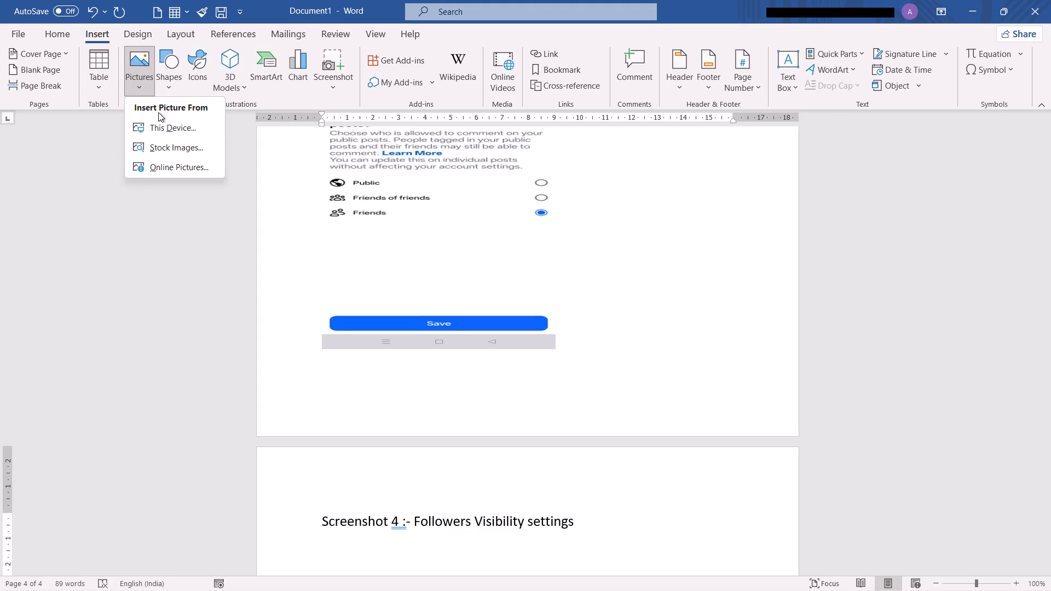
{"action": "left_click", "coordinate": [167, 123]}
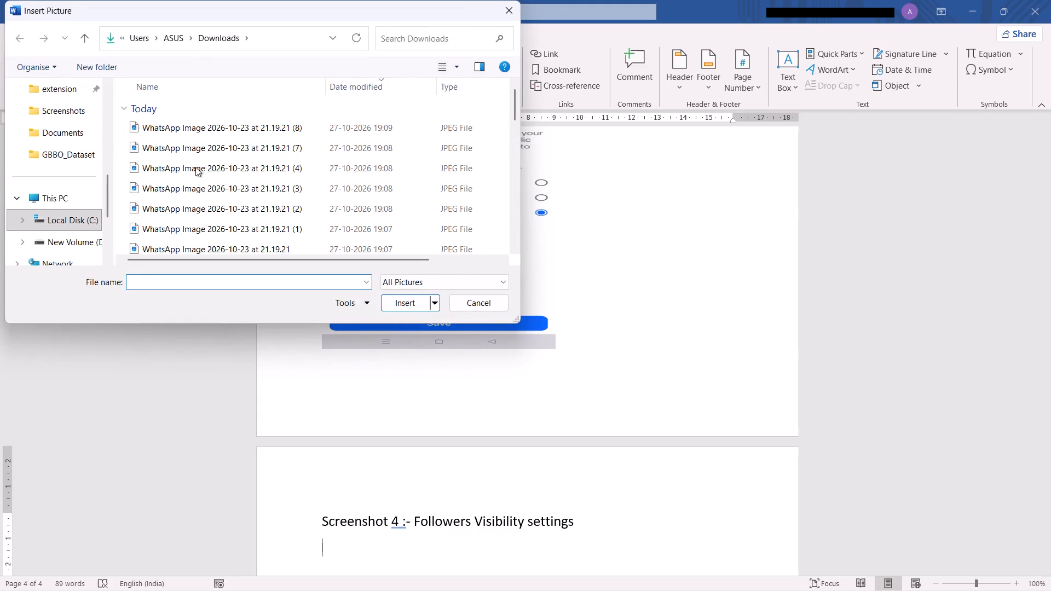
{"action": "left_click", "coordinate": [249, 192]}
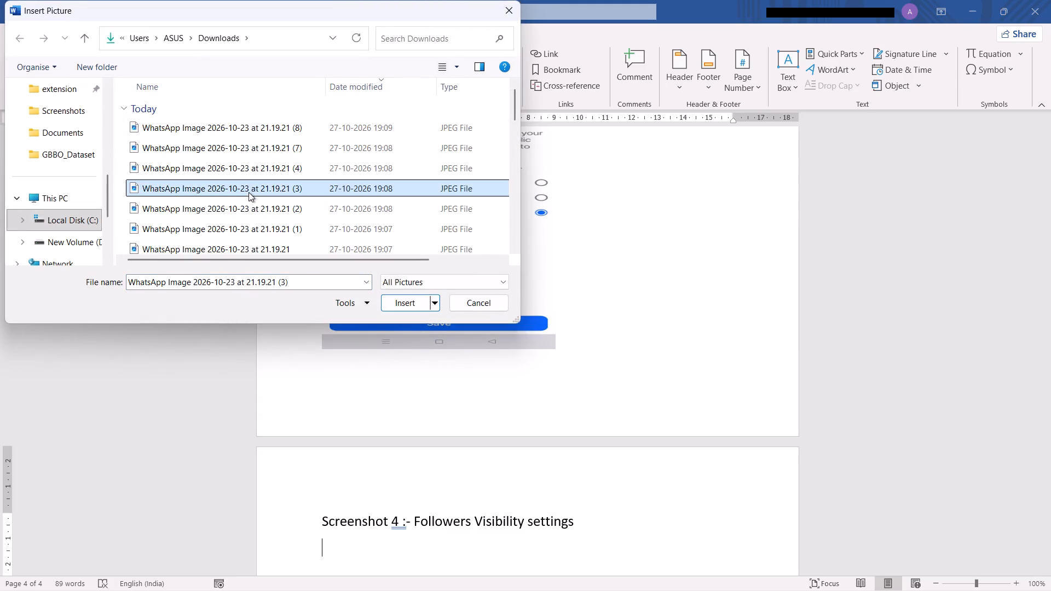
{"action": "left_click", "coordinate": [249, 192]}
{"action": "key", "text": "Return"}
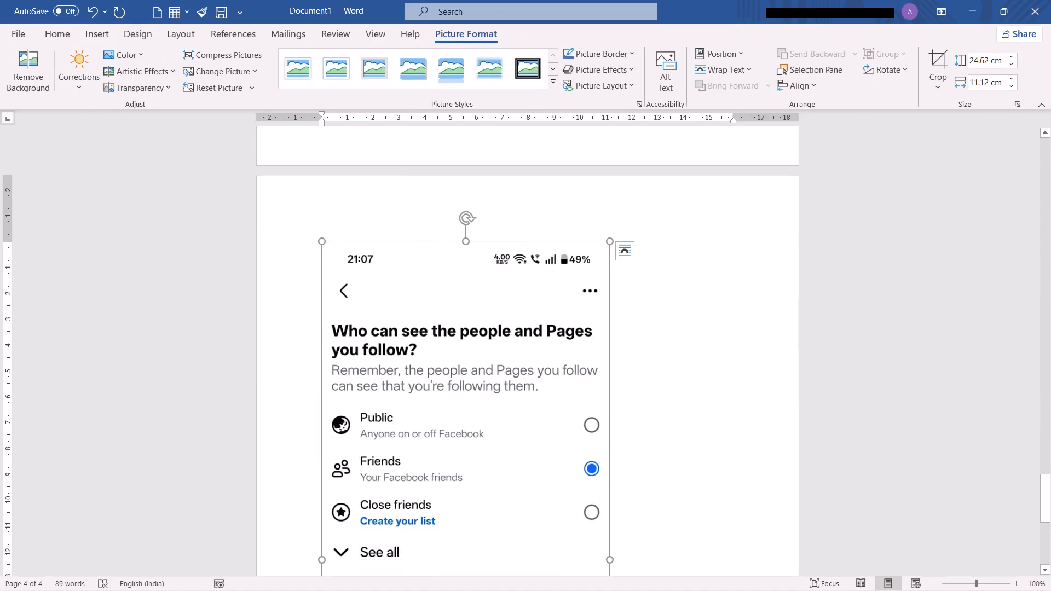
Shrink the people-and-Pages-you-follow picture to about 8.6 cm wide and 9.3 cm high, then deselect it.
{"action": "left_click_drag", "start_coordinate": [461, 239], "coordinate": [480, 327]}
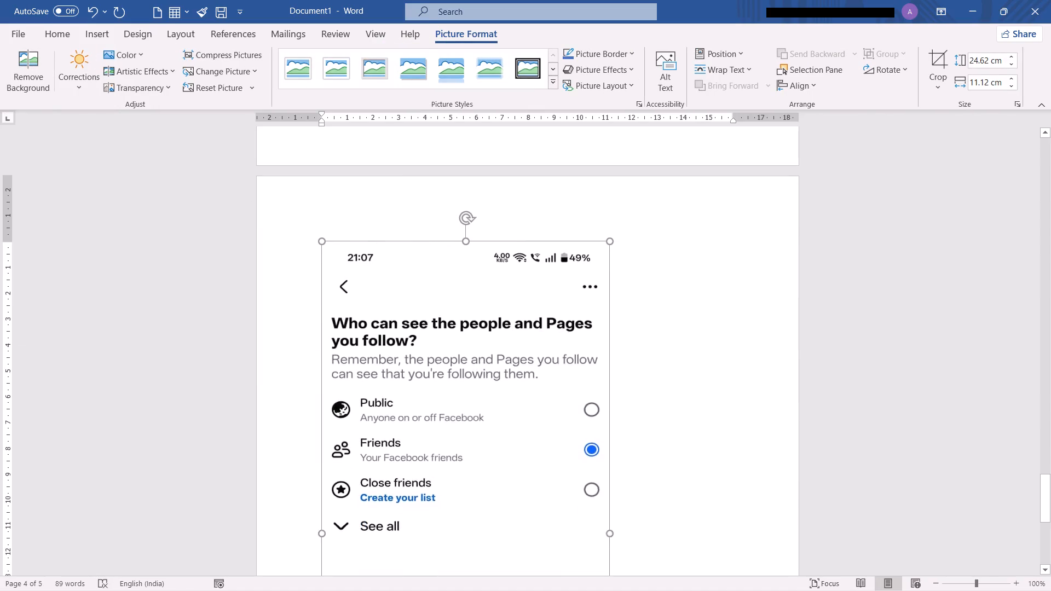
{"action": "left_click_drag", "start_coordinate": [480, 327], "coordinate": [478, 583]}
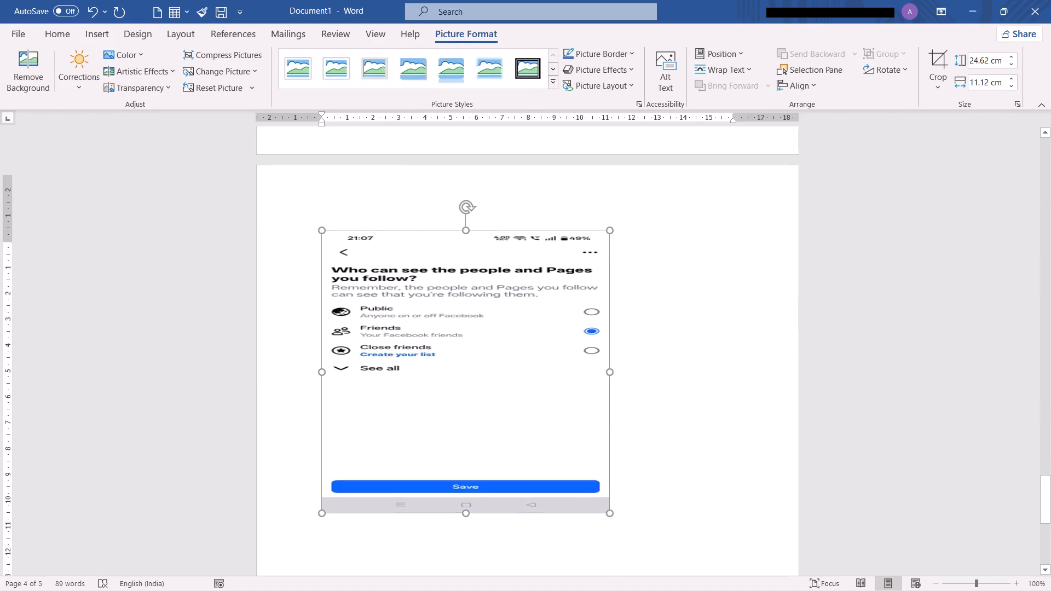
{"action": "left_click_drag", "start_coordinate": [478, 583], "coordinate": [478, 557]}
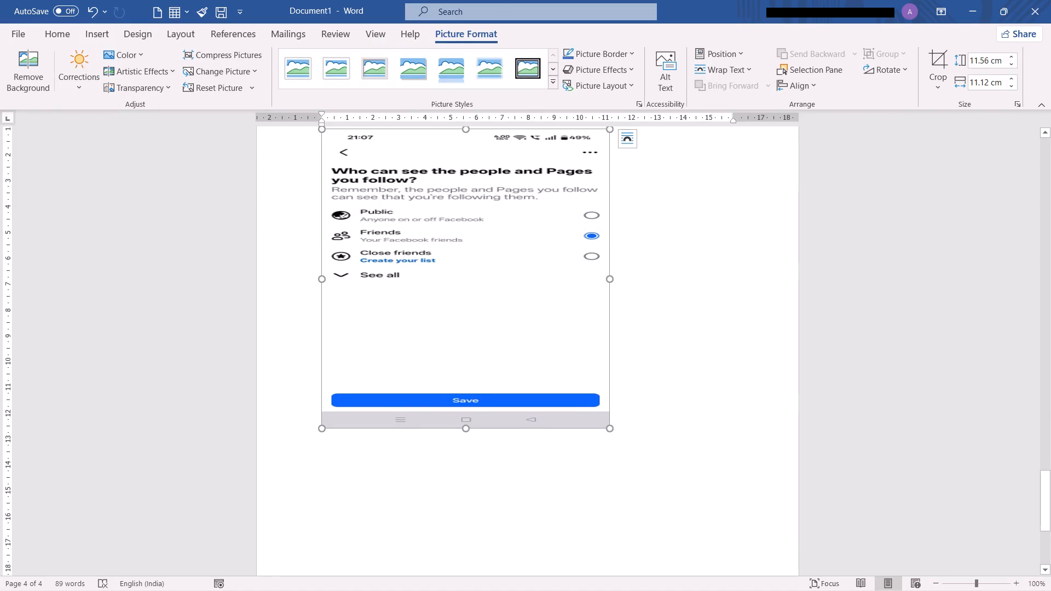
{"action": "left_click_drag", "start_coordinate": [616, 281], "coordinate": [610, 279]}
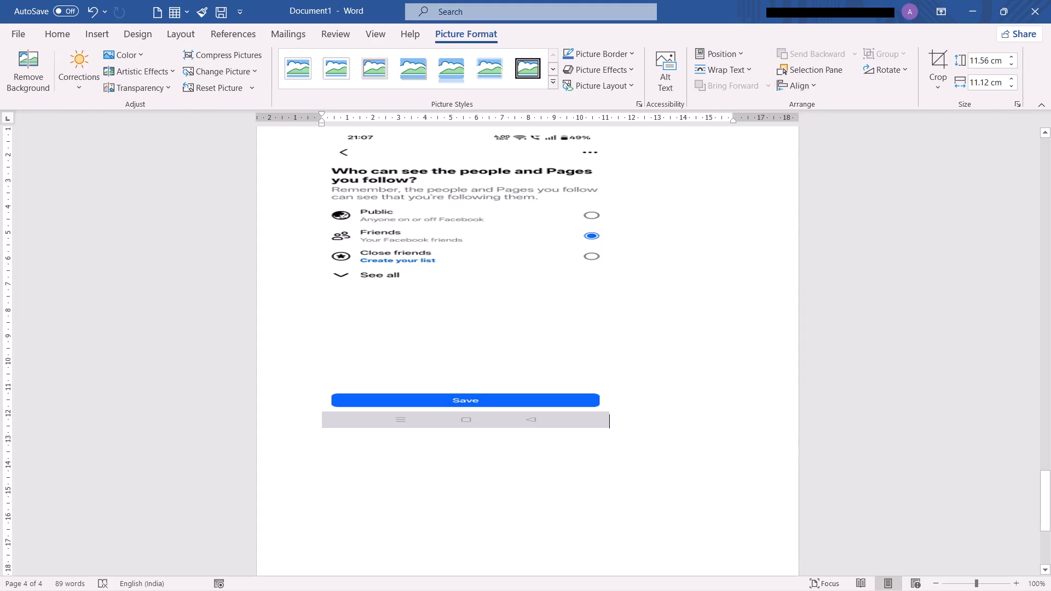
{"action": "left_click", "coordinate": [610, 279]}
{"action": "left_click", "coordinate": [595, 279]}
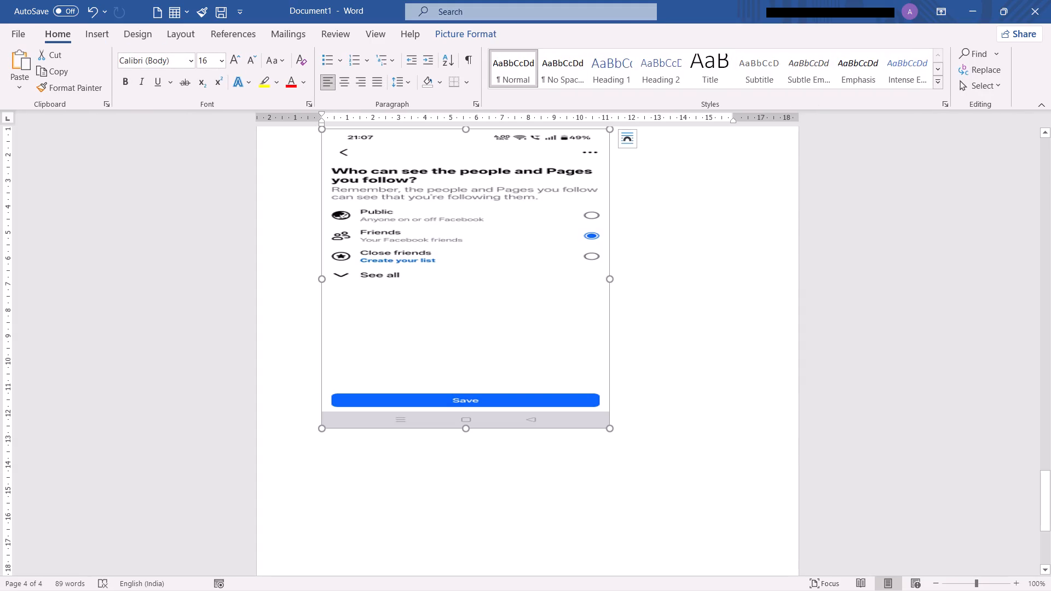
{"action": "left_click_drag", "start_coordinate": [610, 279], "coordinate": [545, 282]}
{"action": "left_click_drag", "start_coordinate": [433, 426], "coordinate": [424, 369]}
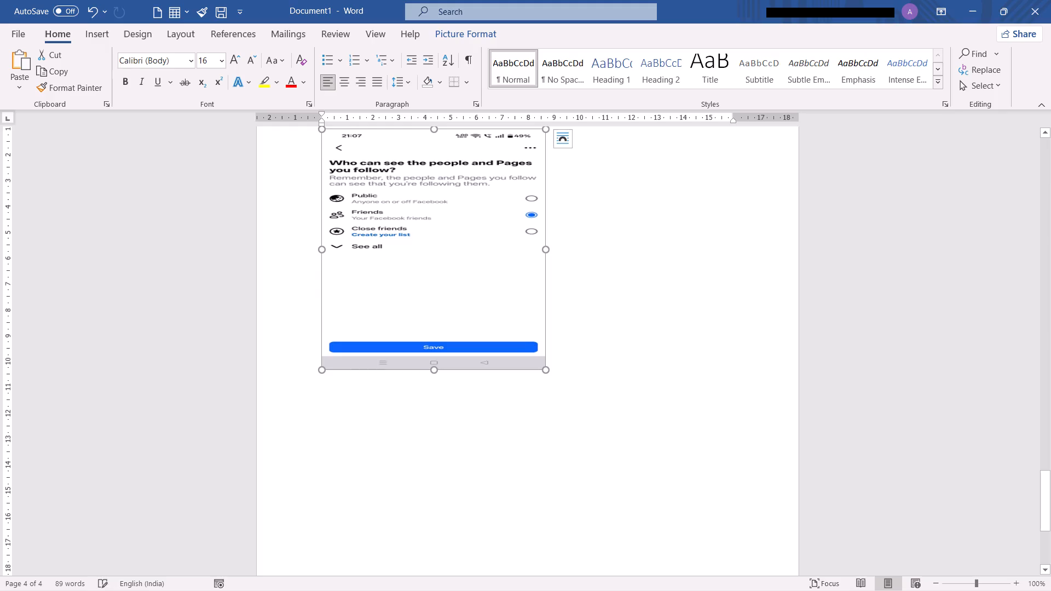
{"action": "left_click", "coordinate": [565, 363]}
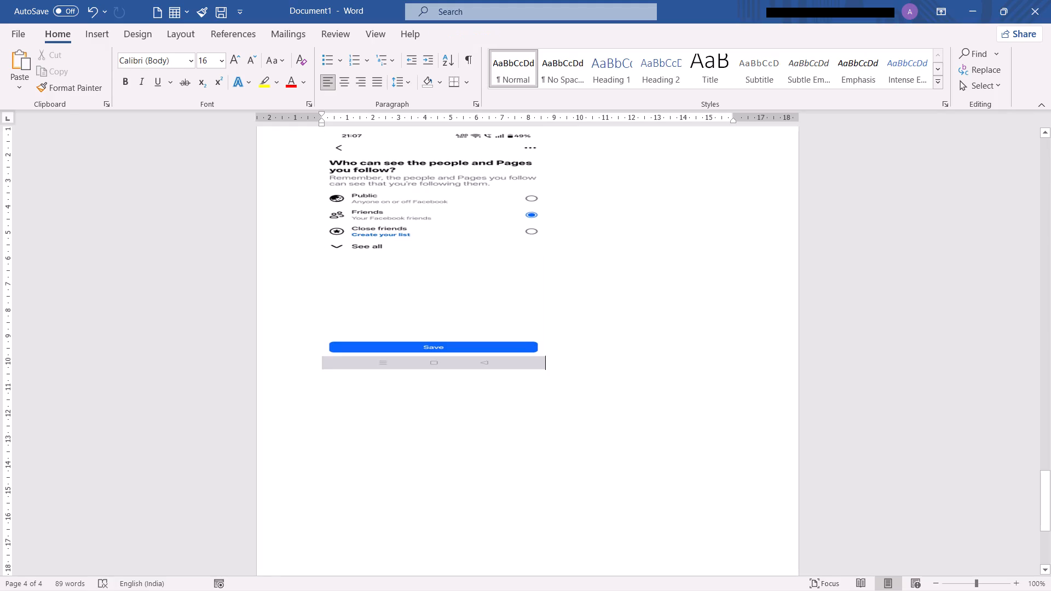
{"action": "left_click", "coordinate": [804, 376]}
{"action": "key", "text": "Up"}
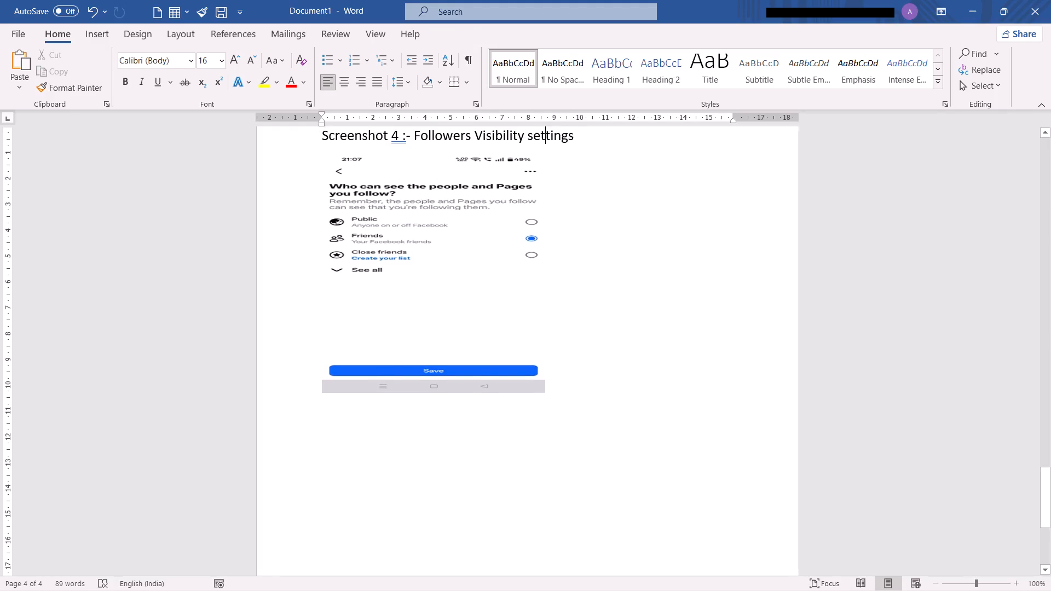
Start a new line below the picture of who can see followed people and Pages, and enter "Screenshot 5 :-".
{"action": "key", "text": "Down"}
{"action": "key", "text": "Return"}
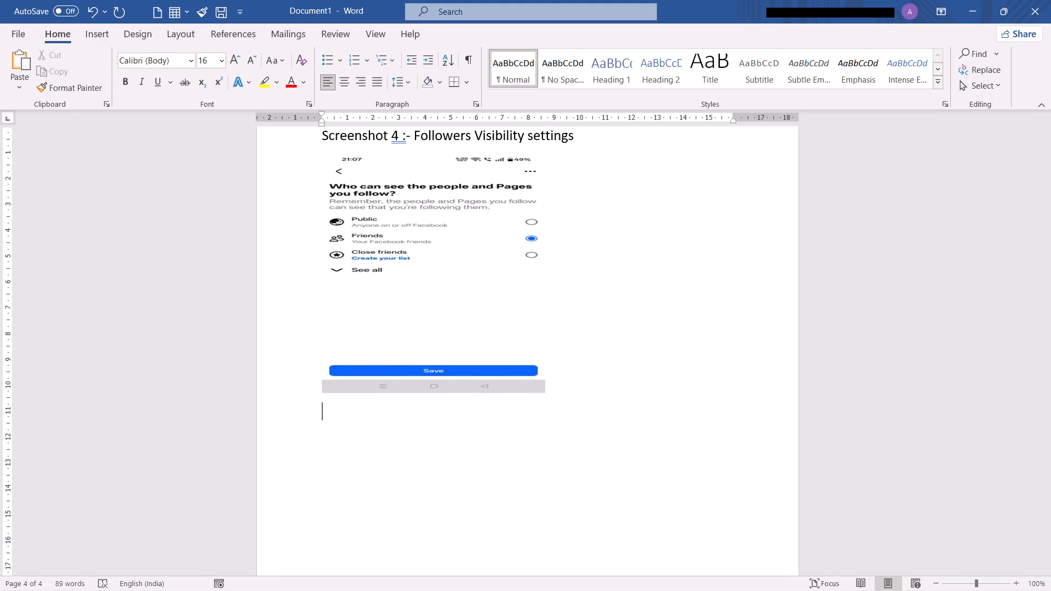
{"action": "key", "text": "s"}
{"action": "type", "text": "creens"}
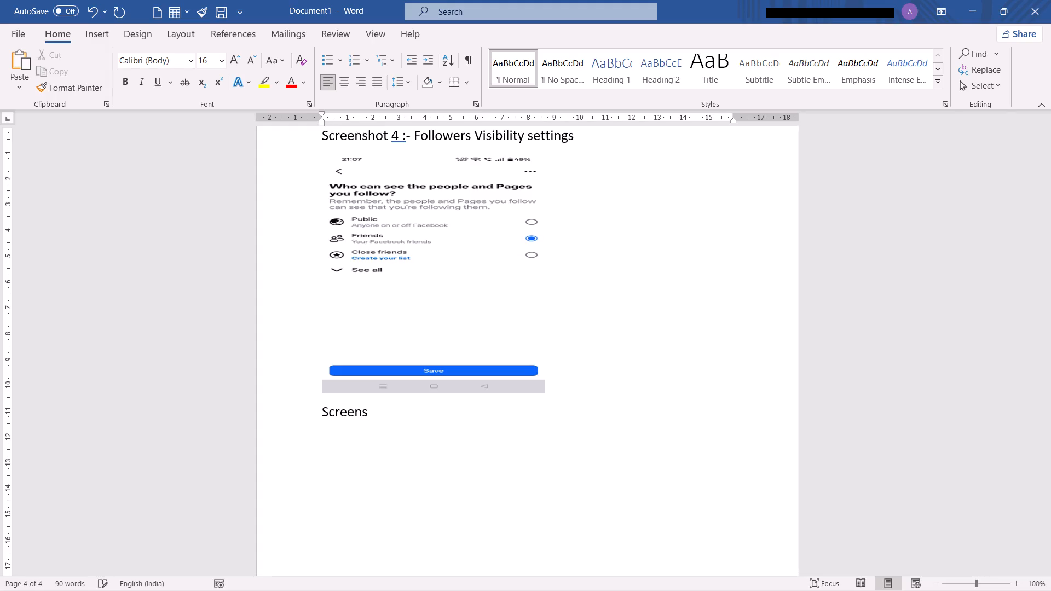
{"action": "type", "text": "hot"}
{"action": "key", "text": "space"}
{"action": "type", "text": "4"}
{"action": "key", "text": "BackSpace"}
{"action": "key", "text": "5"}
{"action": "key", "text": "space"}
{"action": "type", "text": ":-"}
{"action": "key", "text": "space"}
Continue the Screenshot 5 caption with "Tagged posts".
{"action": "type", "text": "agged"}
{"action": "key", "text": "space"}
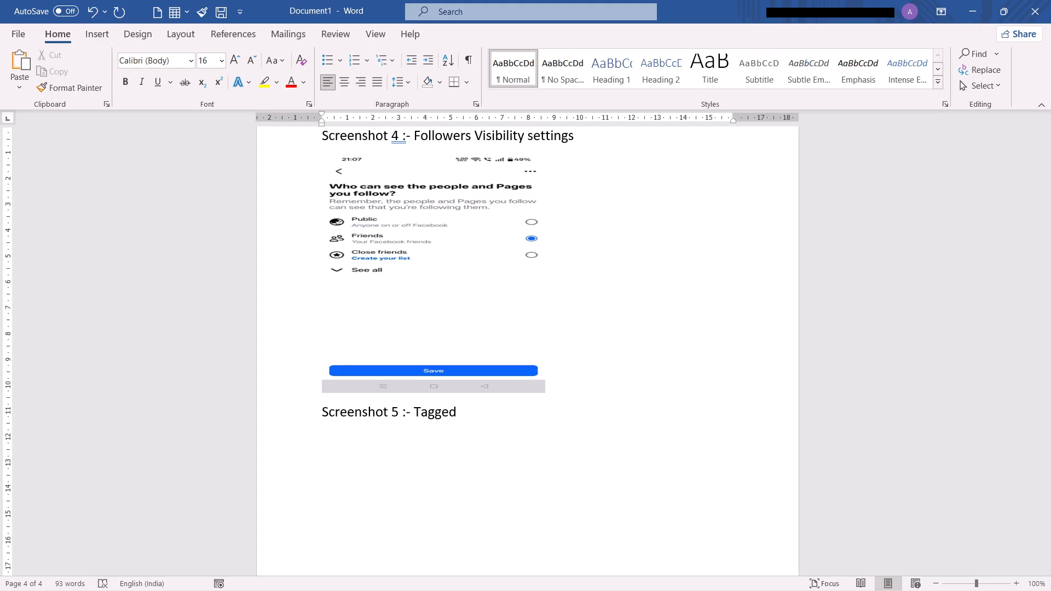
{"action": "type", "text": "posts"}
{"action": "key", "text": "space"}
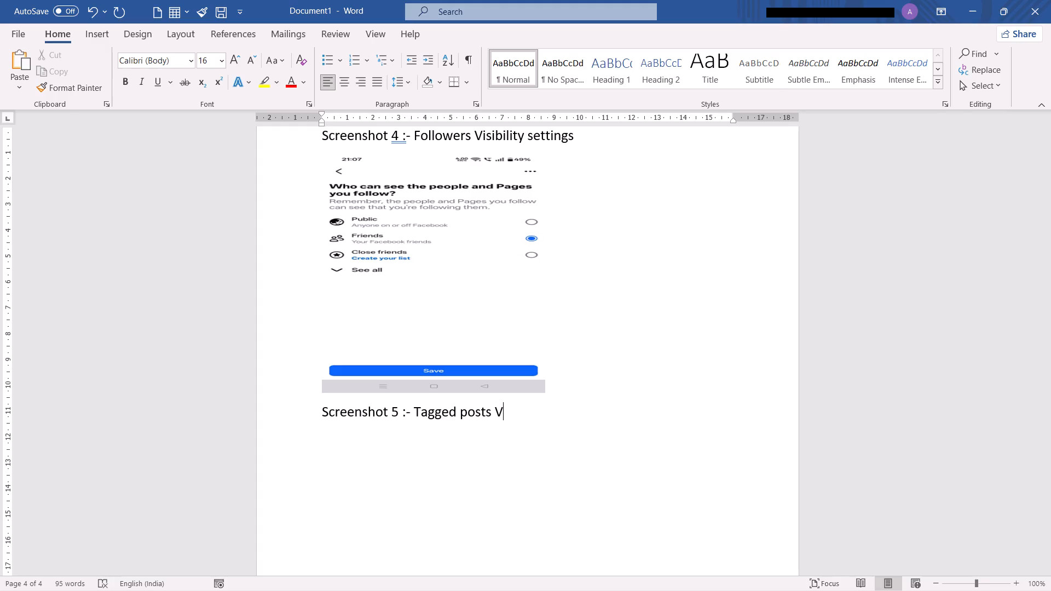
Complete the Screenshot 5 caption with "visibility settings" in lowercase and start a new line below it.
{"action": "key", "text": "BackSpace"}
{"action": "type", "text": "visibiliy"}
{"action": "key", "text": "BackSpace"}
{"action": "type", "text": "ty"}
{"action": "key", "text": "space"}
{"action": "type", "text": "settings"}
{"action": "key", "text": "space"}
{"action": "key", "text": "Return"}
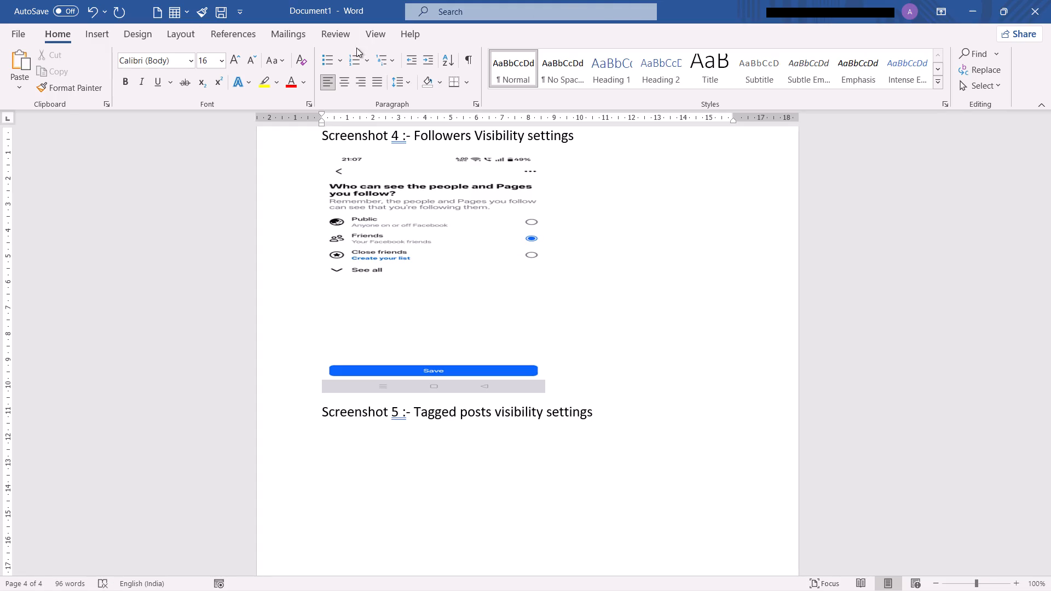
Insert the picture "WhatsApp Image 2026-10-23 at 21.19.21 (7)" from Downloads below the Screenshot 5 caption.
{"action": "left_click", "coordinate": [97, 24]}
{"action": "left_click", "coordinate": [96, 36]}
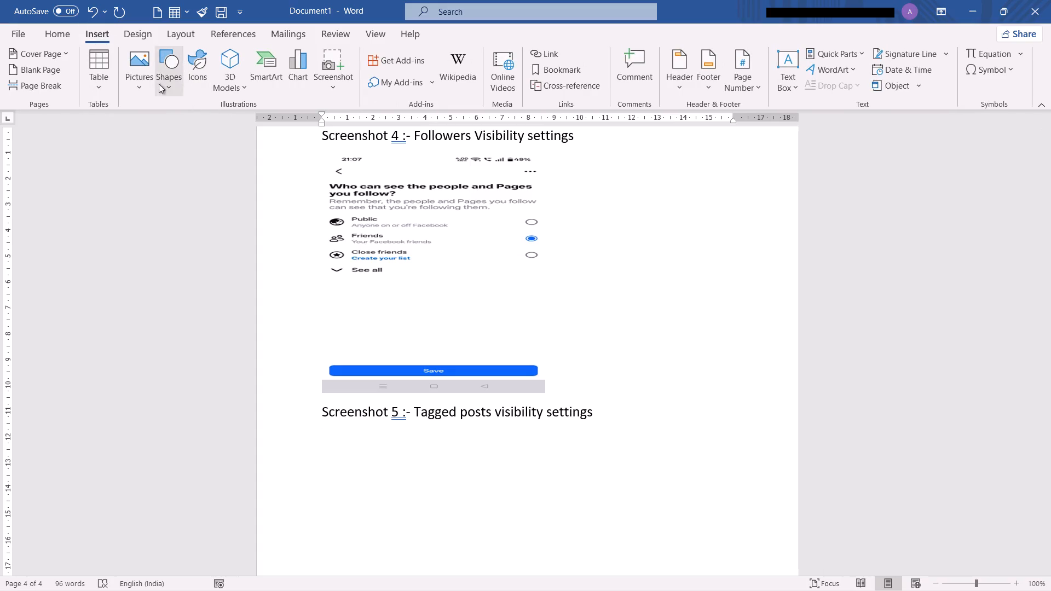
{"action": "left_click", "coordinate": [143, 80]}
{"action": "left_click", "coordinate": [167, 127]}
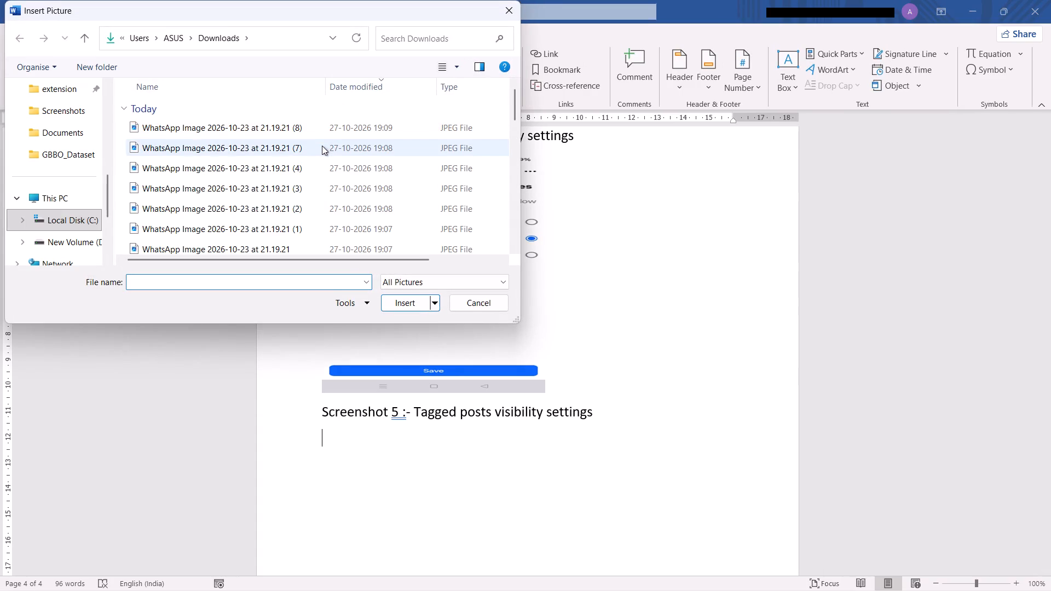
{"action": "left_click", "coordinate": [321, 146]}
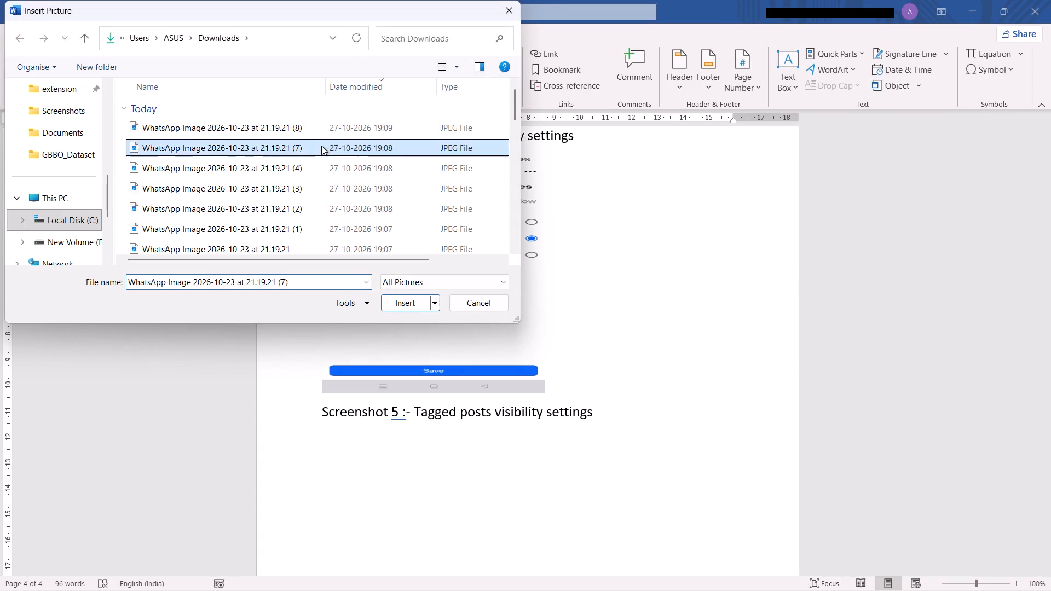
{"action": "key", "text": "Return"}
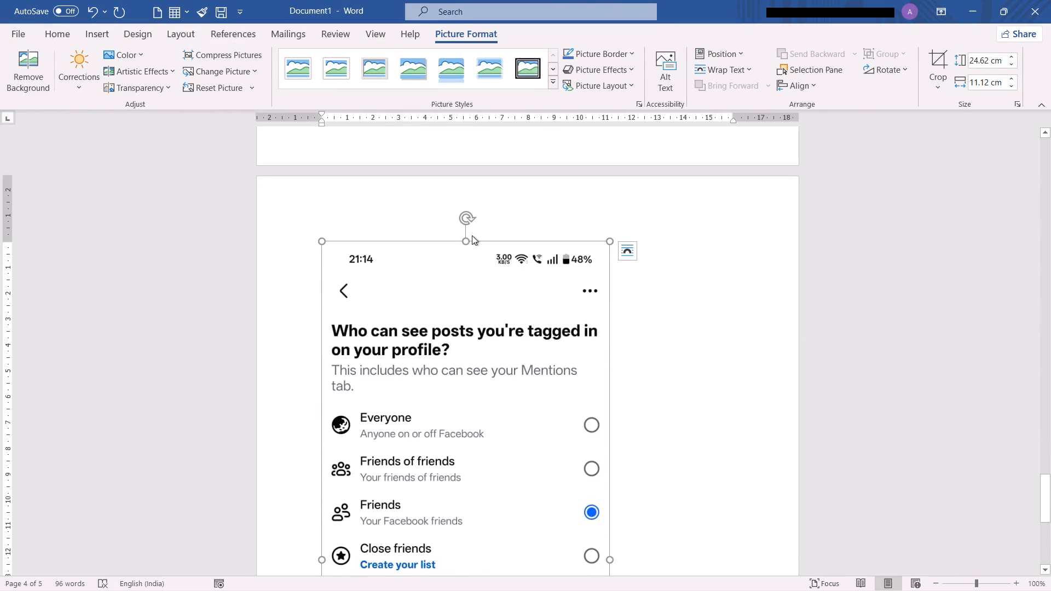
Resize the tagged posts picture to about 11.65 cm high and 9.55 cm wide so it fits under its caption.
{"action": "left_click_drag", "start_coordinate": [465, 244], "coordinate": [490, 421]}
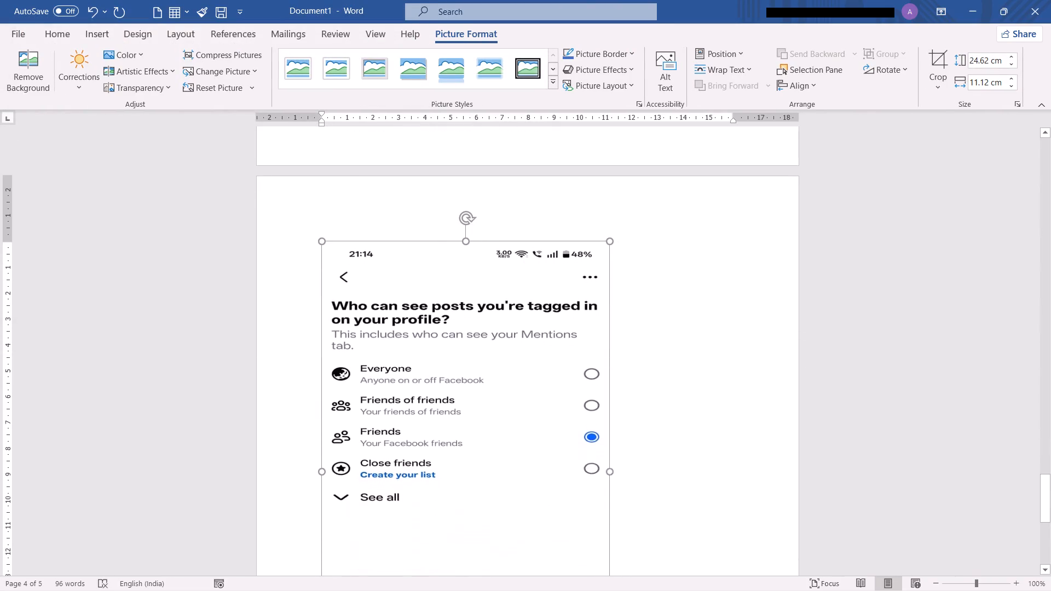
{"action": "left_click_drag", "start_coordinate": [490, 421], "coordinate": [500, 578]}
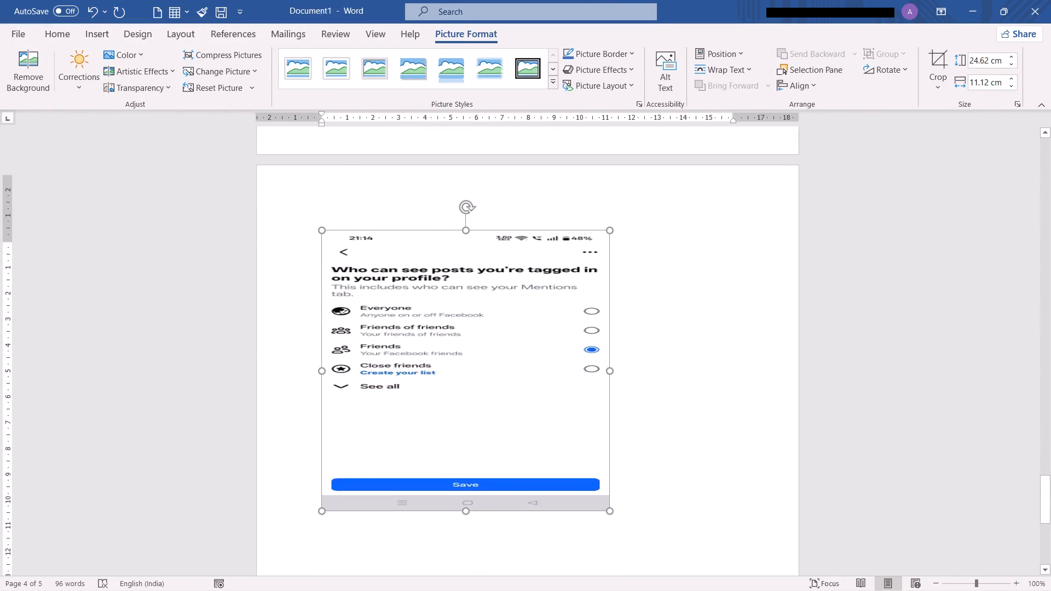
{"action": "left_click_drag", "start_coordinate": [500, 578], "coordinate": [499, 555]}
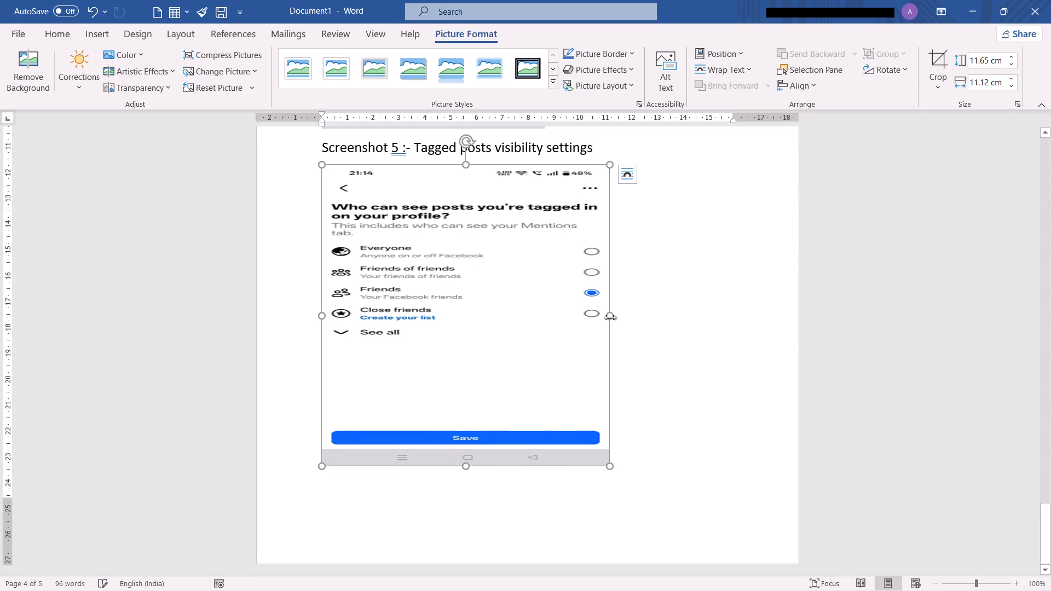
{"action": "left_click_drag", "start_coordinate": [610, 317], "coordinate": [569, 333]}
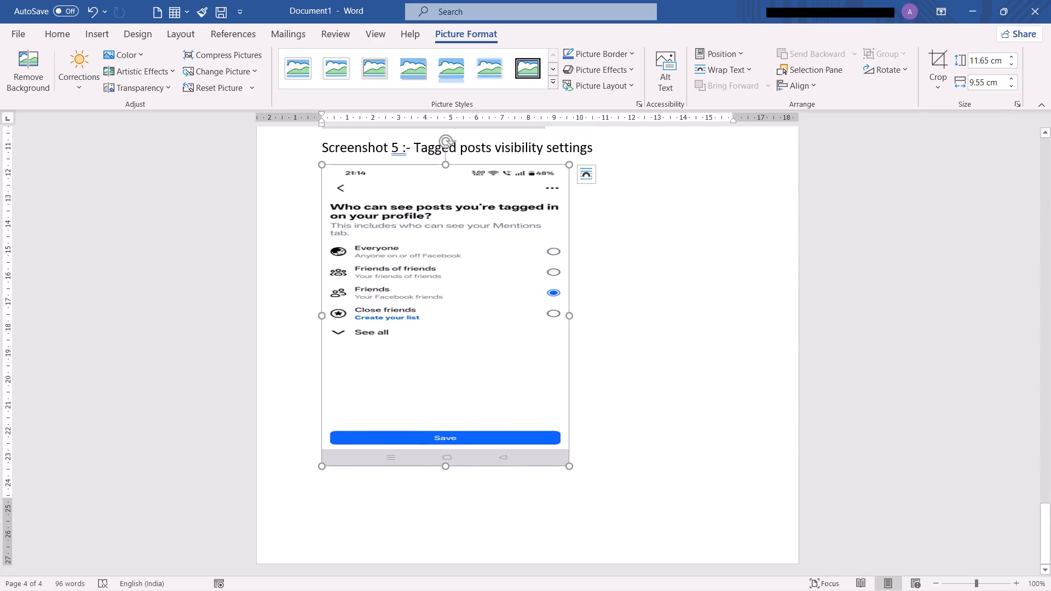
Add two new lines after the tagged posts picture and enter the heading "QUESTION 3 :-".
{"action": "left_click", "coordinate": [616, 430]}
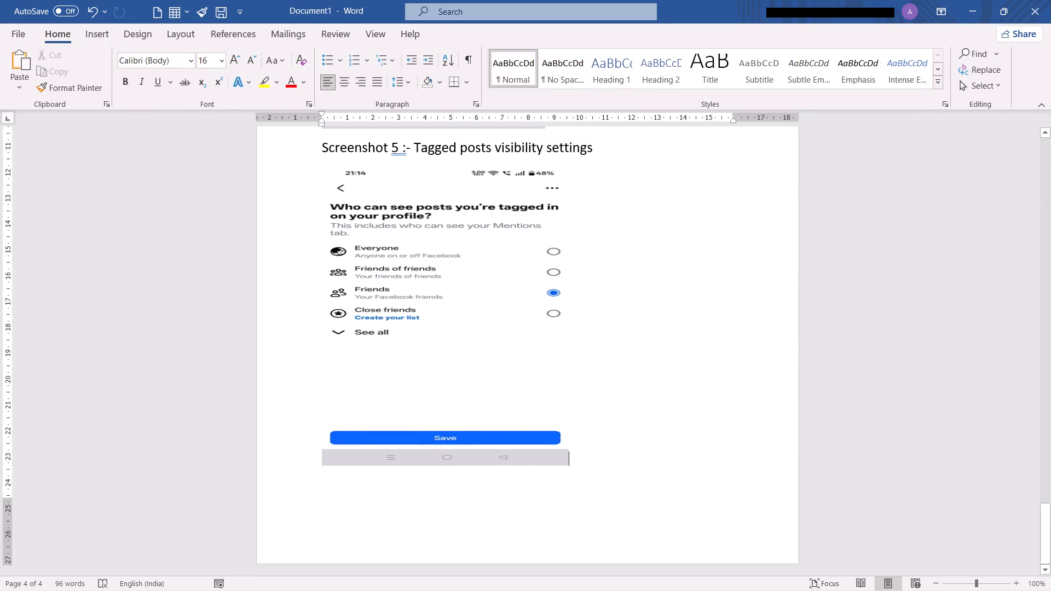
{"action": "key", "text": "Return"}
{"action": "key", "text": "Return"}
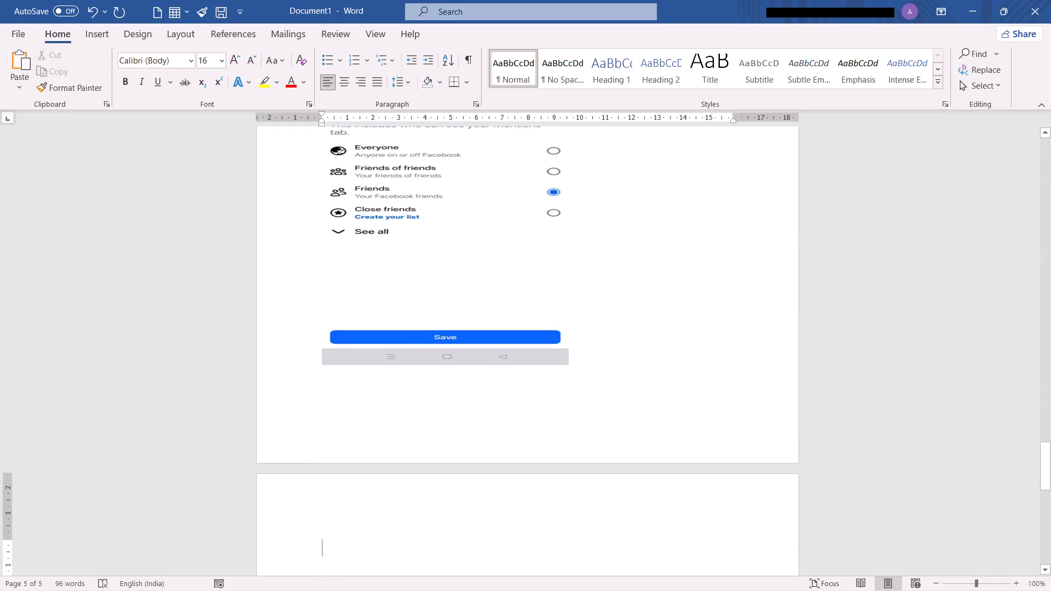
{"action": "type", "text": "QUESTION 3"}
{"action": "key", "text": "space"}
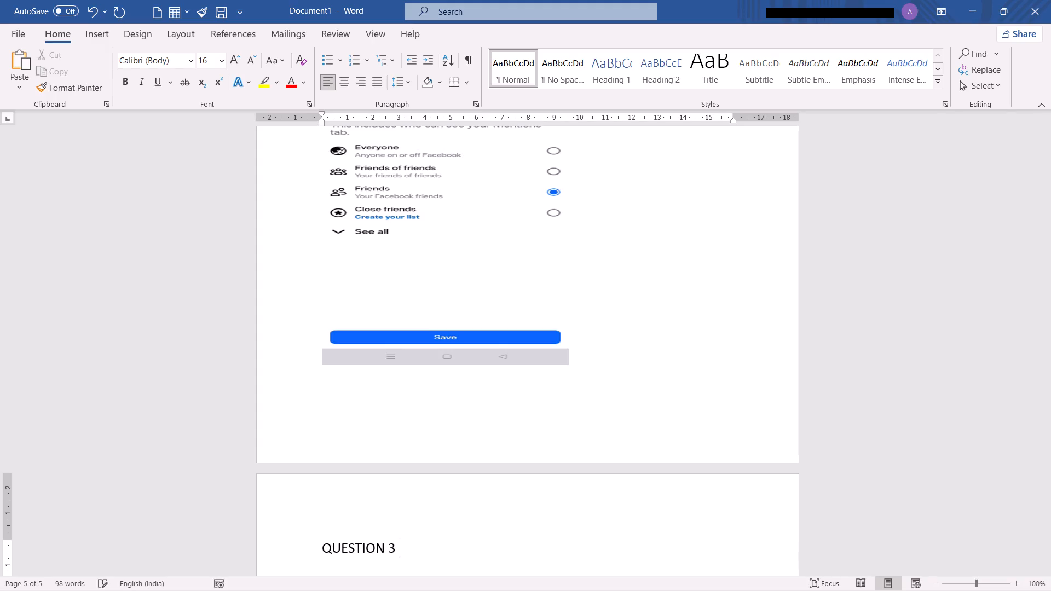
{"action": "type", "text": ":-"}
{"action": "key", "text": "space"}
Switch to the ChatGPT conversation "Facebook Practical PDF Format" in the browser.
{"action": "left_click", "coordinate": [659, 574]}
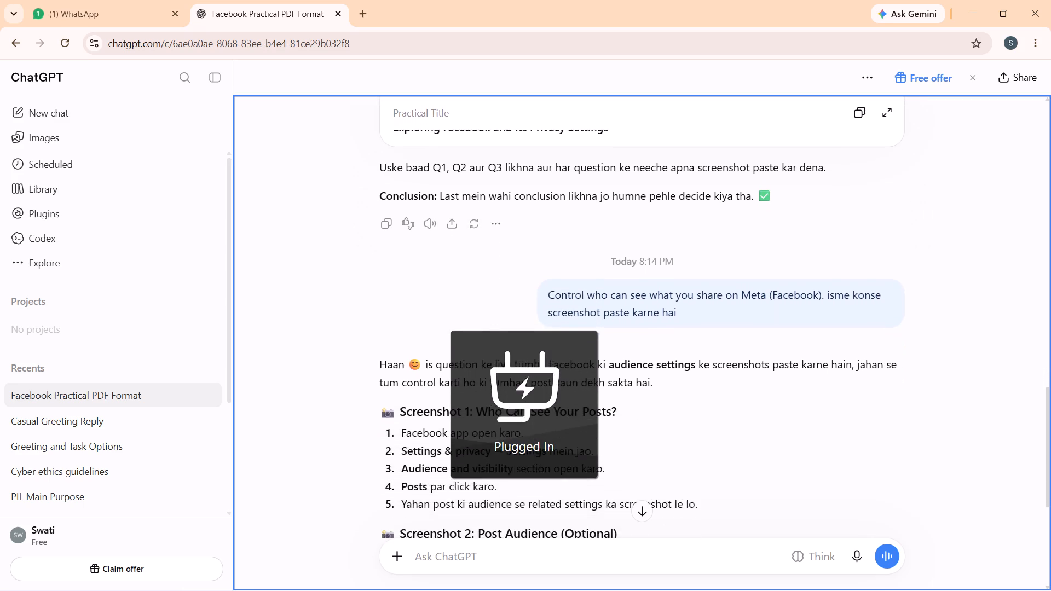
Read the ChatGPT answer on which screenshots and caption to use for Question 3 about controlling who sees shared content.
{"action": "key", "text": "Down"}
{"action": "key", "text": "Down"}
{"action": "key", "text": "Down"}
{"action": "key", "text": "Down"}
{"action": "key", "text": "Down"}
{"action": "key", "text": "Down"}
{"action": "key", "text": "Down"}
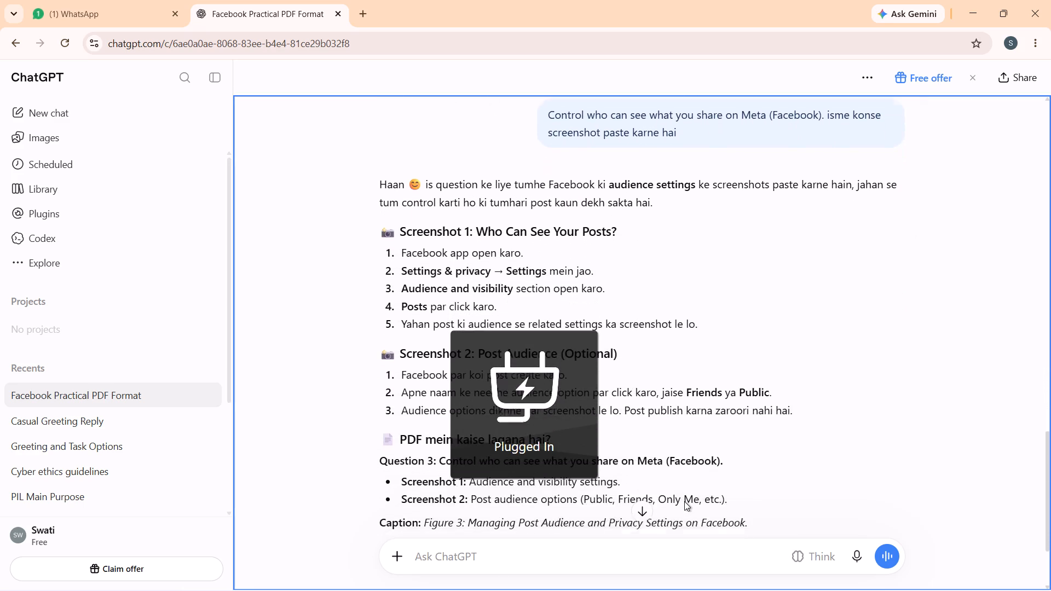
{"action": "key", "text": "Down"}
{"action": "key", "text": "Down"}
{"action": "key", "text": "Down"}
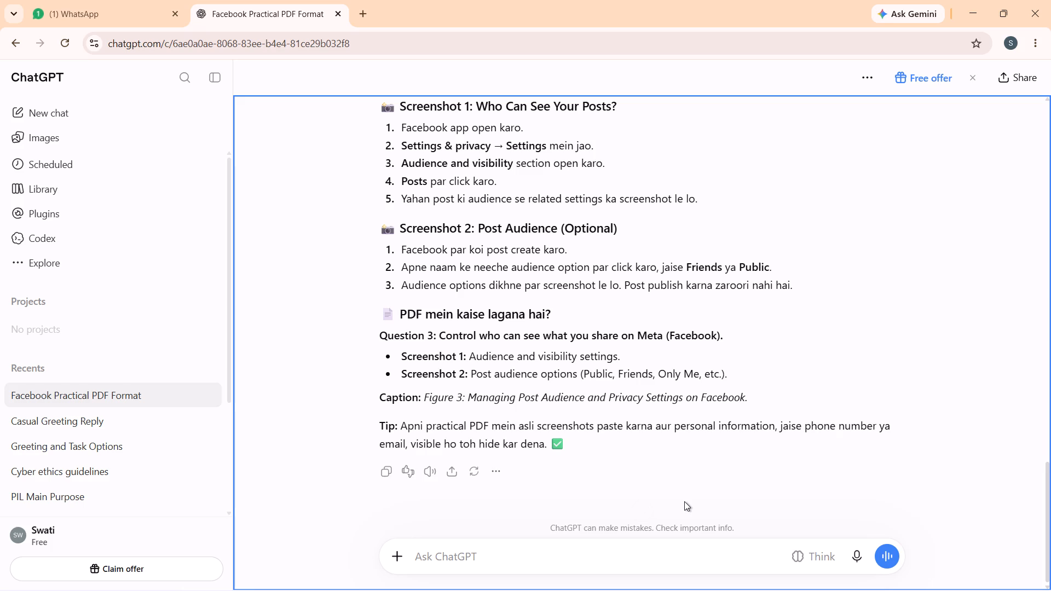
Go back through the ChatGPT conversation to its beginning and review the original assignment prompt and the suggested practical question format.
{"action": "key", "text": "Up"}
{"action": "key", "text": "Up"}
{"action": "key", "text": "Up"}
{"action": "key", "text": "Up"}
{"action": "key", "text": "Up"}
{"action": "key", "text": "Up"}
{"action": "key", "text": "Up"}
{"action": "key", "text": "Up"}
{"action": "key", "text": "Up"}
{"action": "key", "text": "Up"}
{"action": "key", "text": "Up"}
{"action": "key", "text": "Up"}
{"action": "key", "text": "Up"}
{"action": "key", "text": "Up"}
{"action": "key", "text": "Up"}
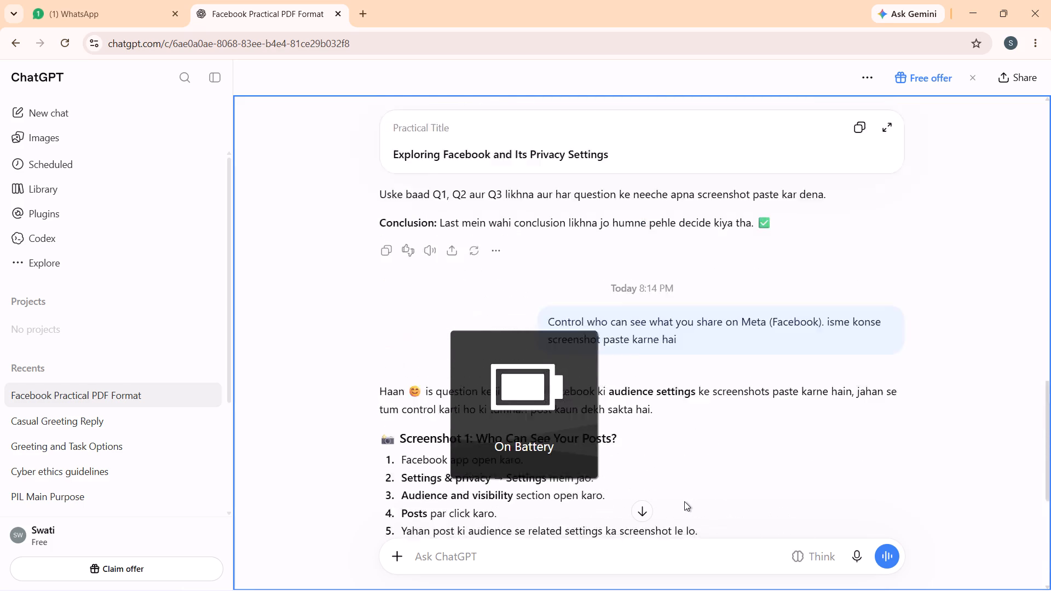
{"action": "key", "text": "Up"}
{"action": "key", "text": "Up"}
{"action": "key", "text": "Up"}
{"action": "key", "text": "Up"}
{"action": "key", "text": "Up"}
{"action": "key", "text": "Up"}
{"action": "key", "text": "Up"}
{"action": "key", "text": "Up"}
{"action": "key", "text": "Up"}
{"action": "key", "text": "Up"}
{"action": "key", "text": "Up"}
{"action": "key", "text": "Up"}
{"action": "key", "text": "Up"}
{"action": "key", "text": "Up"}
{"action": "key", "text": "Up"}
{"action": "key", "text": "Up"}
{"action": "key", "text": "Up"}
{"action": "key", "text": "Up"}
{"action": "key", "text": "Up"}
{"action": "key", "text": "Up"}
{"action": "key", "text": "Up"}
{"action": "key", "text": "Up"}
{"action": "key", "text": "Up"}
{"action": "key", "text": "Up"}
{"action": "key", "text": "Up"}
{"action": "key", "text": "Up"}
{"action": "key", "text": "Up"}
{"action": "key", "text": "Up"}
{"action": "key", "text": "Up"}
{"action": "key", "text": "Up"}
{"action": "key", "text": "Up"}
{"action": "key", "text": "Up"}
{"action": "key", "text": "Up"}
{"action": "key", "text": "Up"}
{"action": "key", "text": "Up"}
{"action": "key", "text": "Up"}
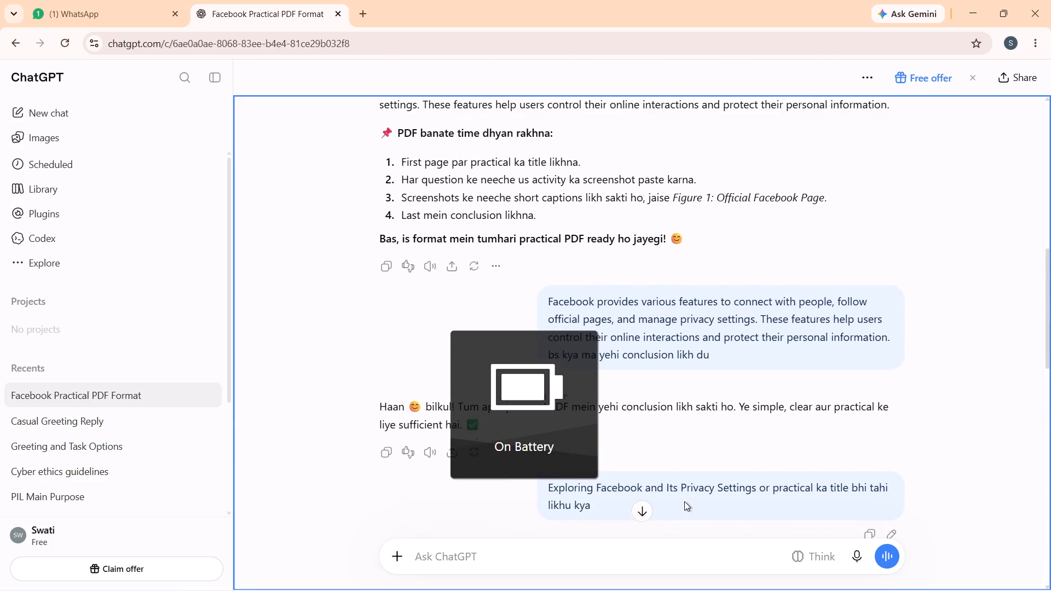
{"action": "key", "text": "Up"}
{"action": "key", "text": "Up"}
{"action": "key", "text": "Up"}
{"action": "key", "text": "Up"}
{"action": "key", "text": "Up"}
{"action": "key", "text": "Up"}
{"action": "key", "text": "Up"}
{"action": "key", "text": "Up"}
{"action": "key", "text": "Up"}
{"action": "key", "text": "Up"}
{"action": "key", "text": "Up"}
{"action": "key", "text": "Up"}
{"action": "key", "text": "Up"}
{"action": "key", "text": "Up"}
{"action": "key", "text": "Up"}
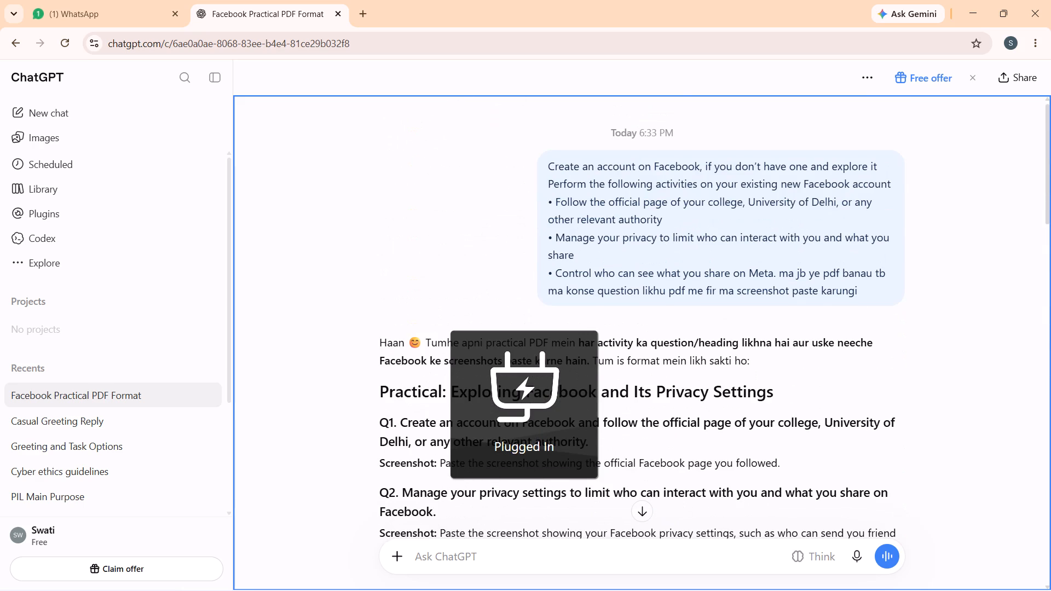
{"action": "key", "text": "Up"}
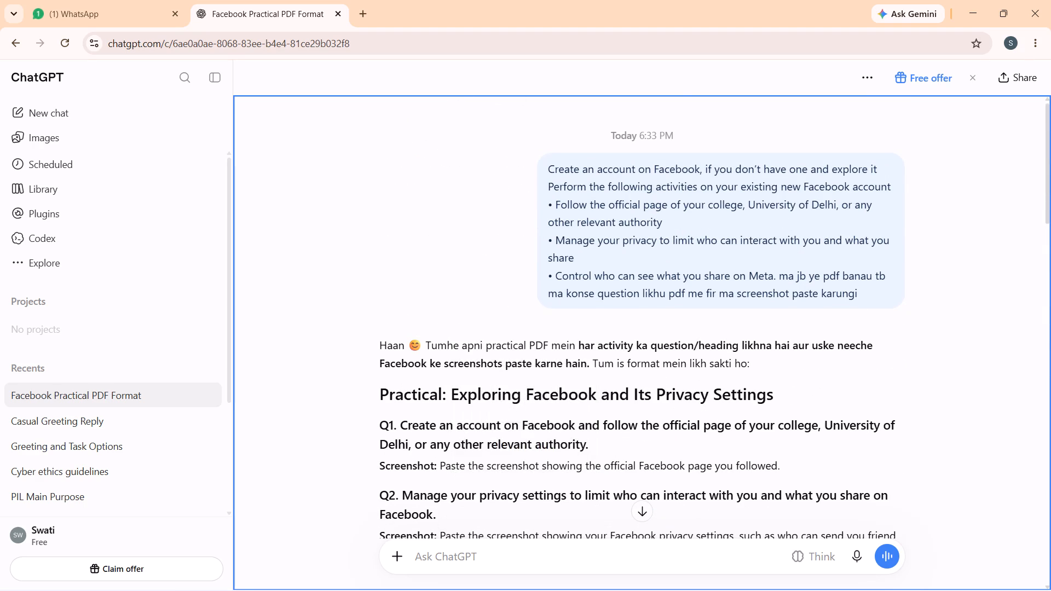
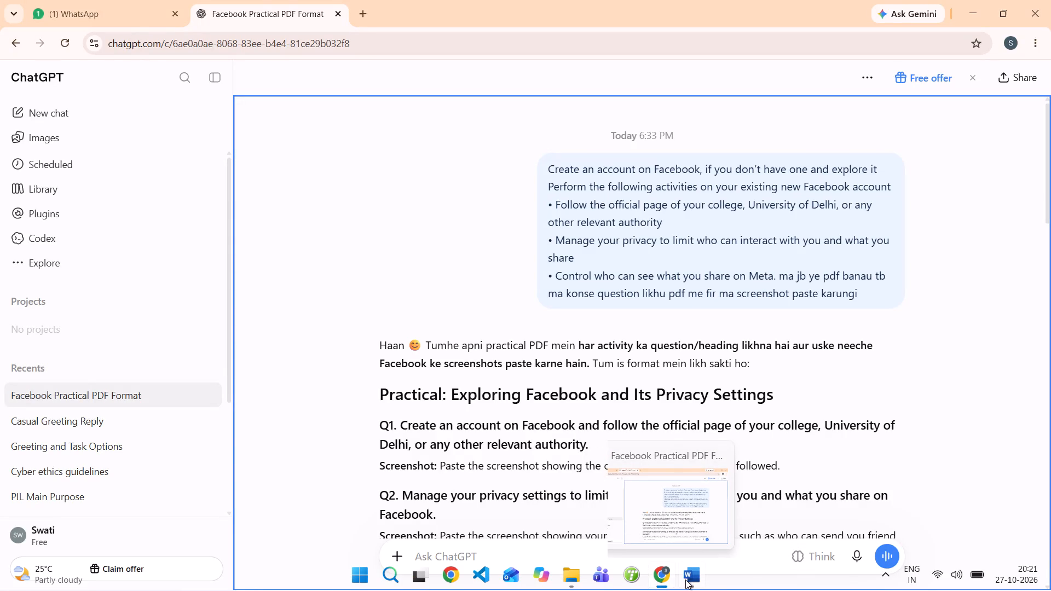
In Word, paste "Control who can see what you share on Meta (Facebook)." after "QUESTION 3 :-" and set the pasted text to size 16.
{"action": "left_click", "coordinate": [686, 580]}
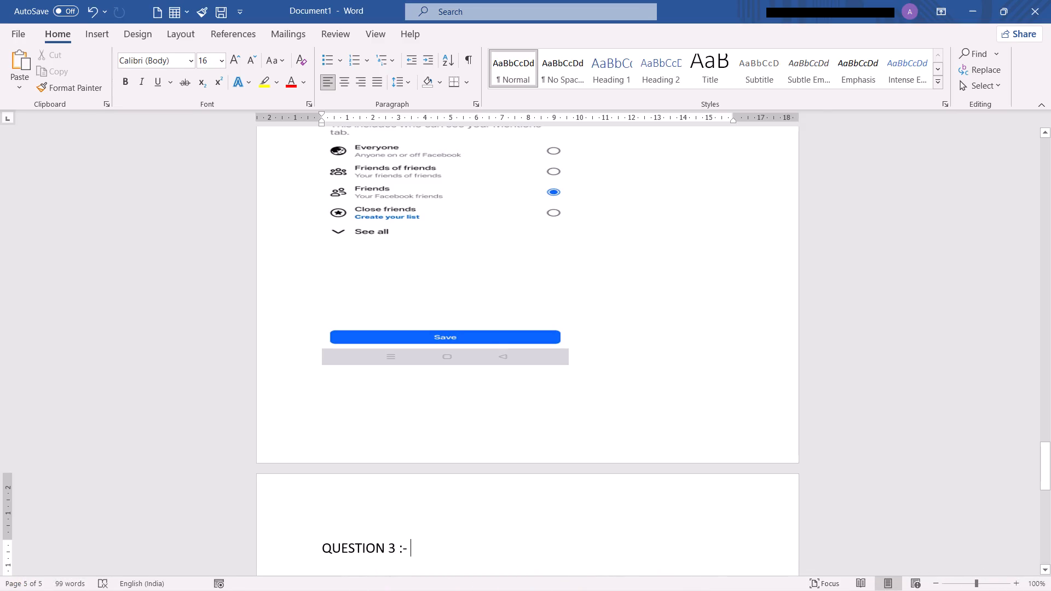
{"action": "key", "text": "ctrl+v"}
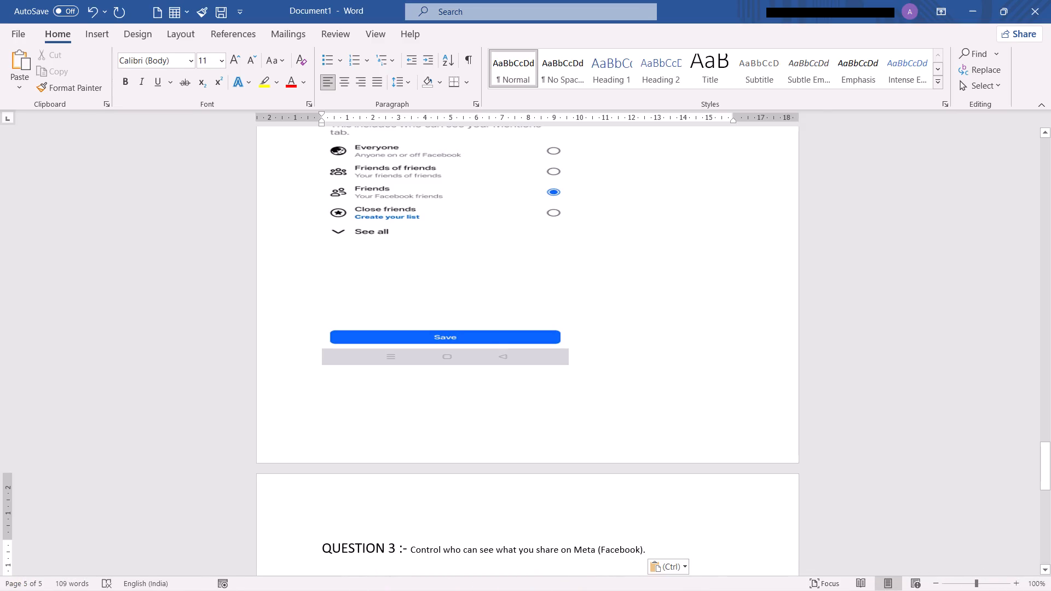
{"action": "left_click_drag", "start_coordinate": [410, 550], "coordinate": [644, 554]}
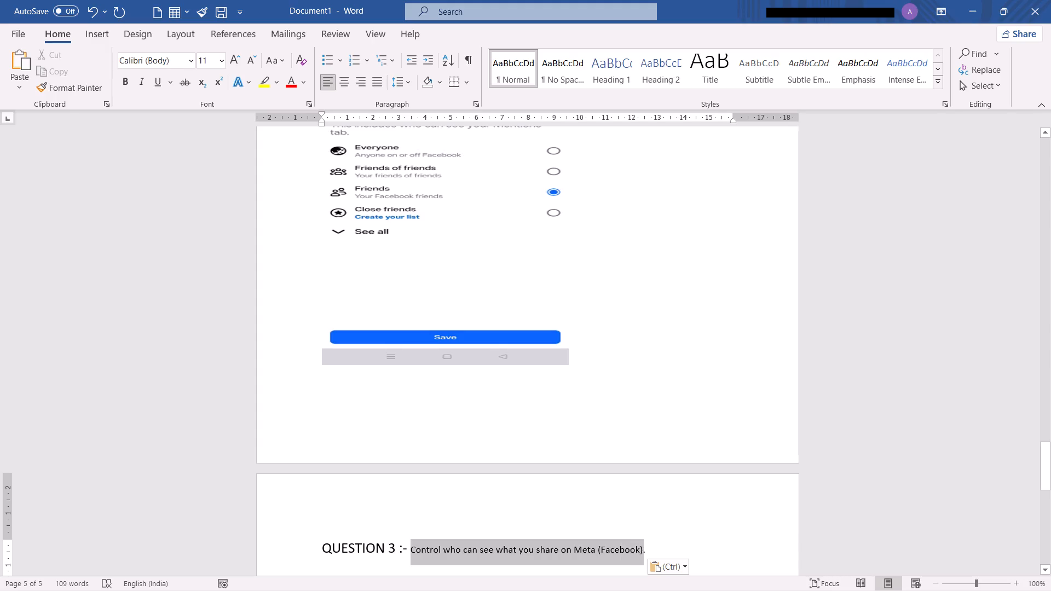
{"action": "left_click_drag", "start_coordinate": [644, 554], "coordinate": [646, 554]}
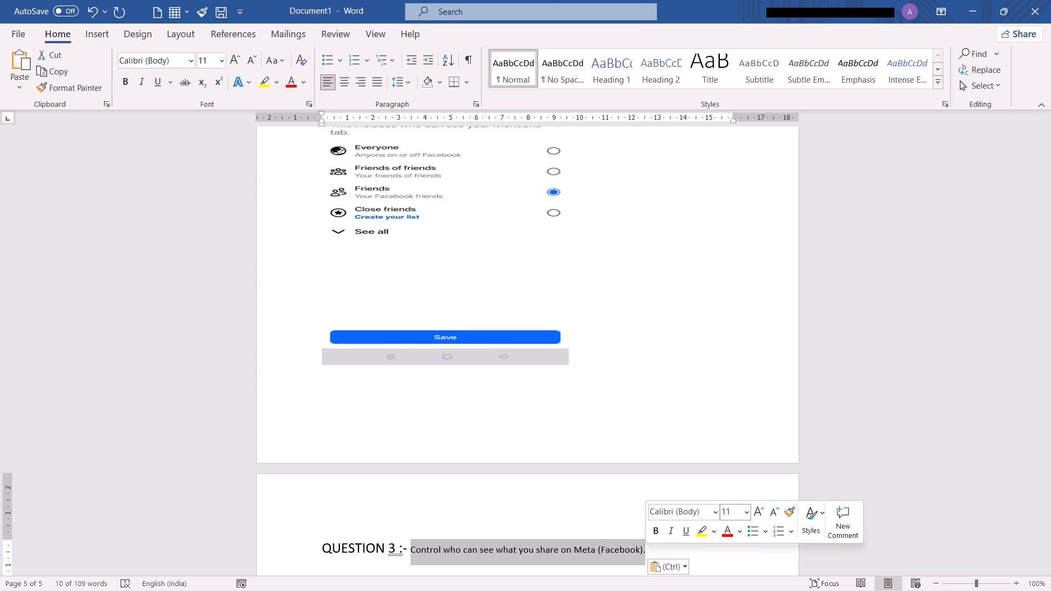
{"action": "left_click", "coordinate": [747, 517]}
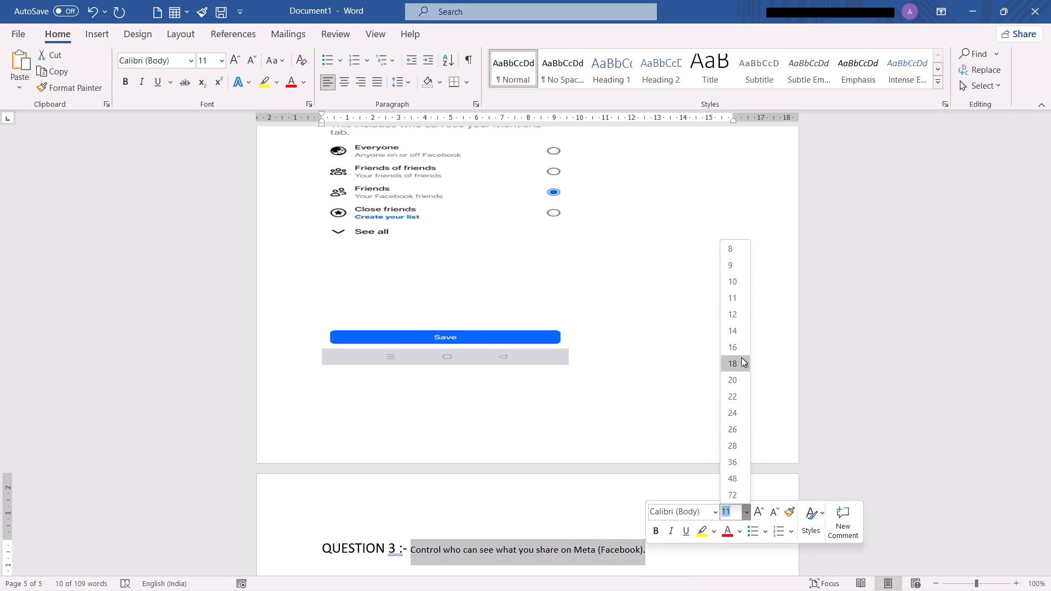
{"action": "left_click", "coordinate": [741, 346]}
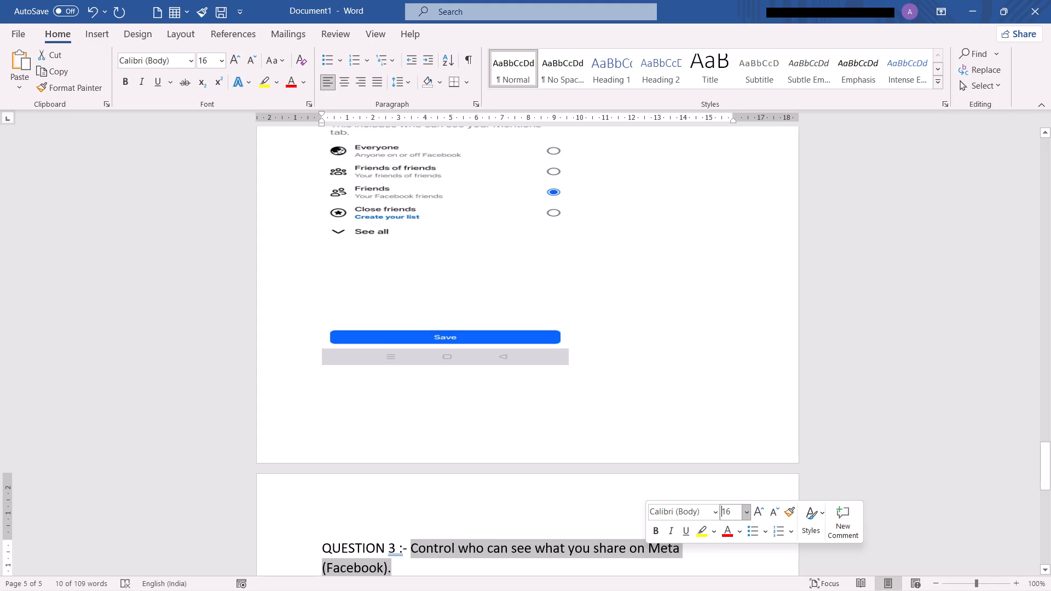
Make the "QUESTION 3 :-" label bold.
{"action": "left_click_drag", "start_coordinate": [325, 545], "coordinate": [413, 545]}
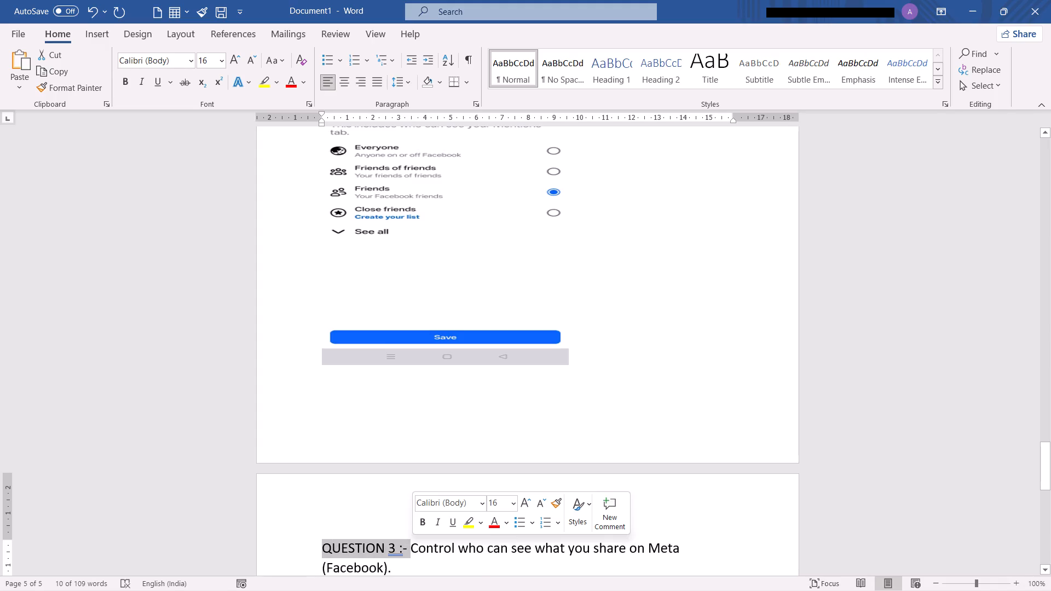
{"action": "left_click", "coordinate": [423, 520]}
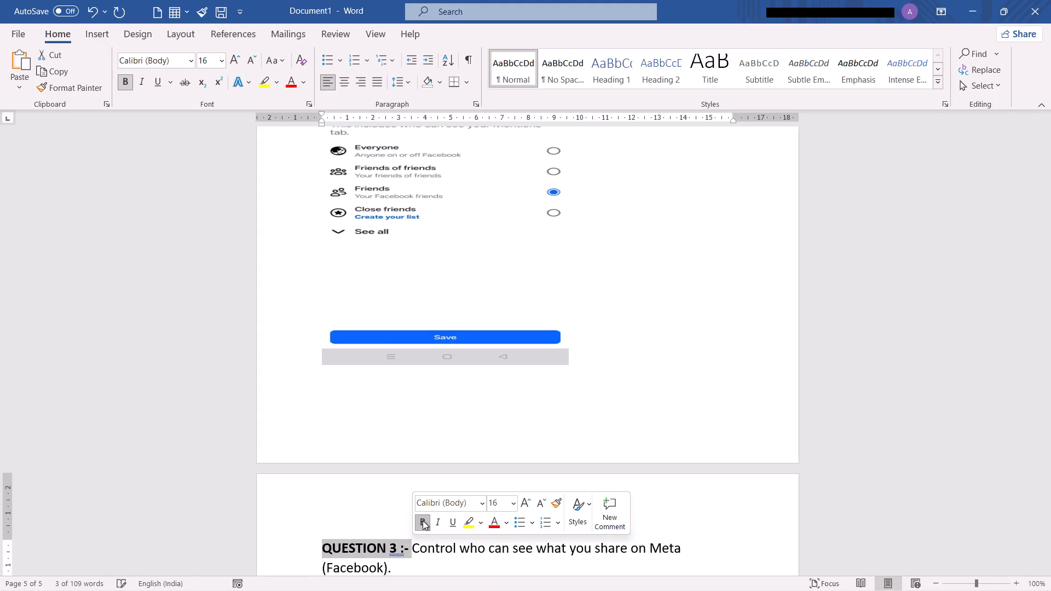
Replace the full stop ending the Question 3 text with a space and a question mark, and start a new line below it.
{"action": "left_click", "coordinate": [396, 571]}
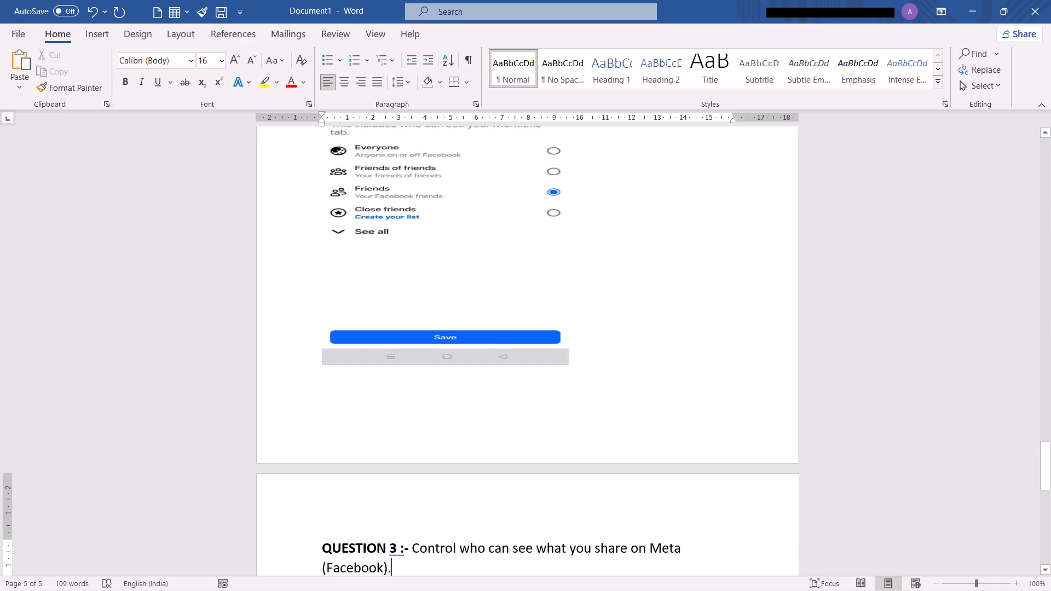
{"action": "key", "text": "BackSpace"}
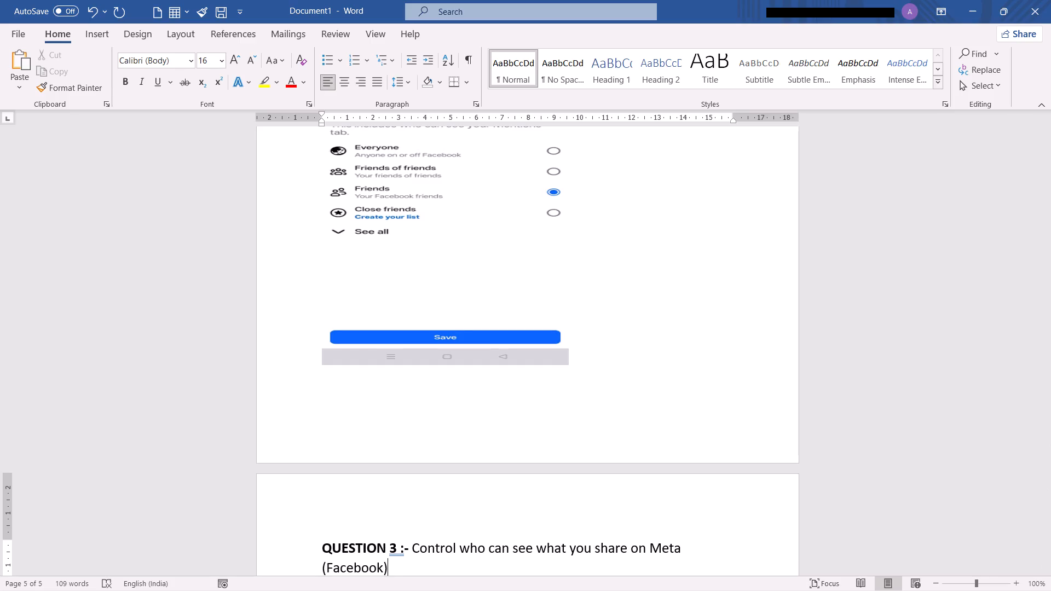
{"action": "key", "text": "shift+question"}
{"action": "key", "text": "BackSpace"}
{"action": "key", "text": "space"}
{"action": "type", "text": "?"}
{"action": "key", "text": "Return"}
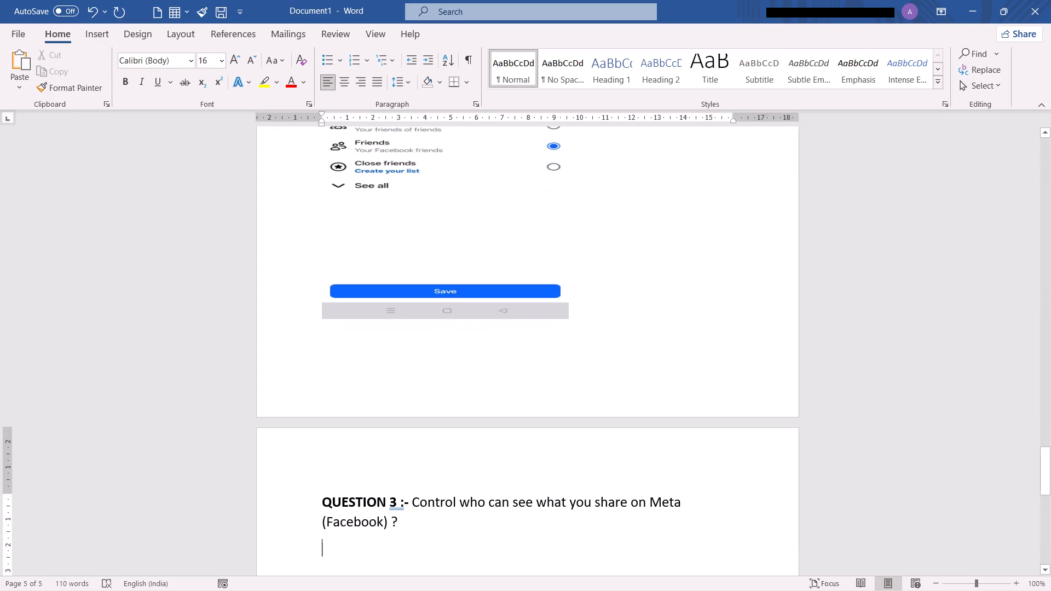
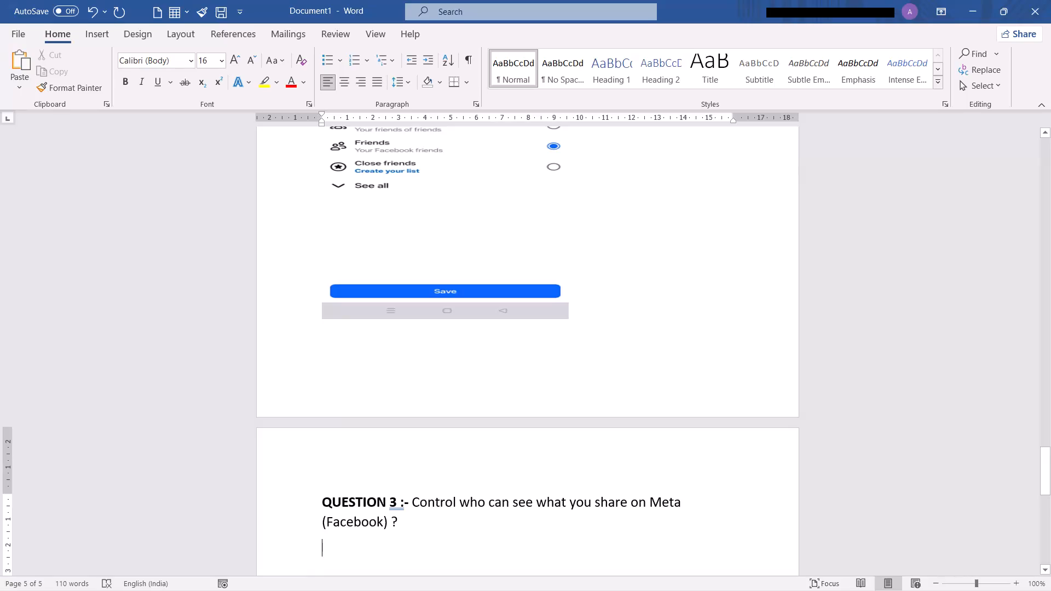
Place the cursor on the empty line below the audience selection picture before Question 3, and go back to the earlier page profile pictures.
{"action": "left_click", "coordinate": [880, 523]}
{"action": "key", "text": "Up"}
{"action": "key", "text": "Up"}
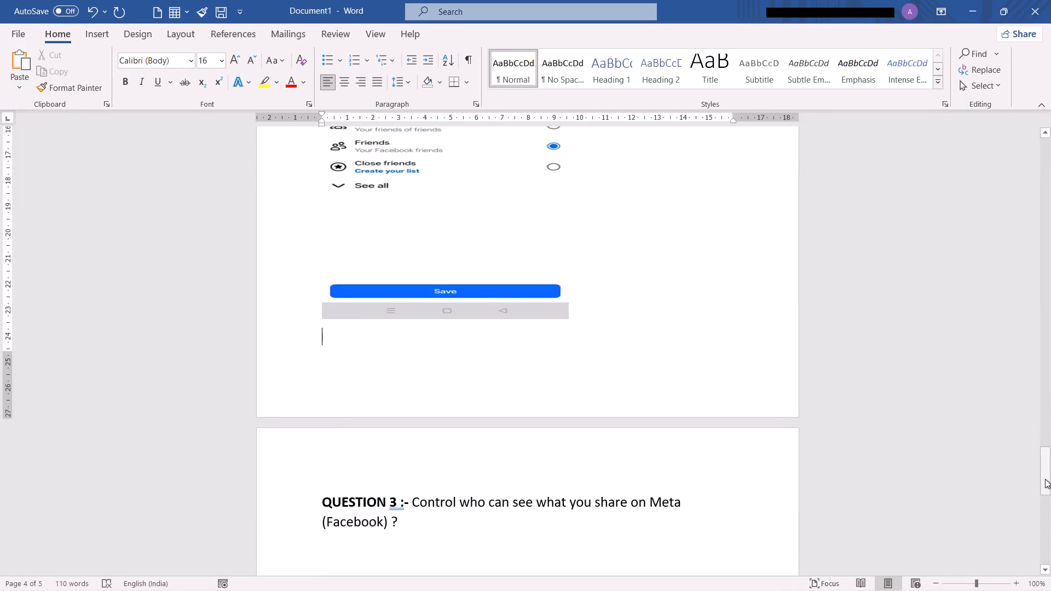
{"action": "left_click_drag", "start_coordinate": [1045, 479], "coordinate": [1043, 228]}
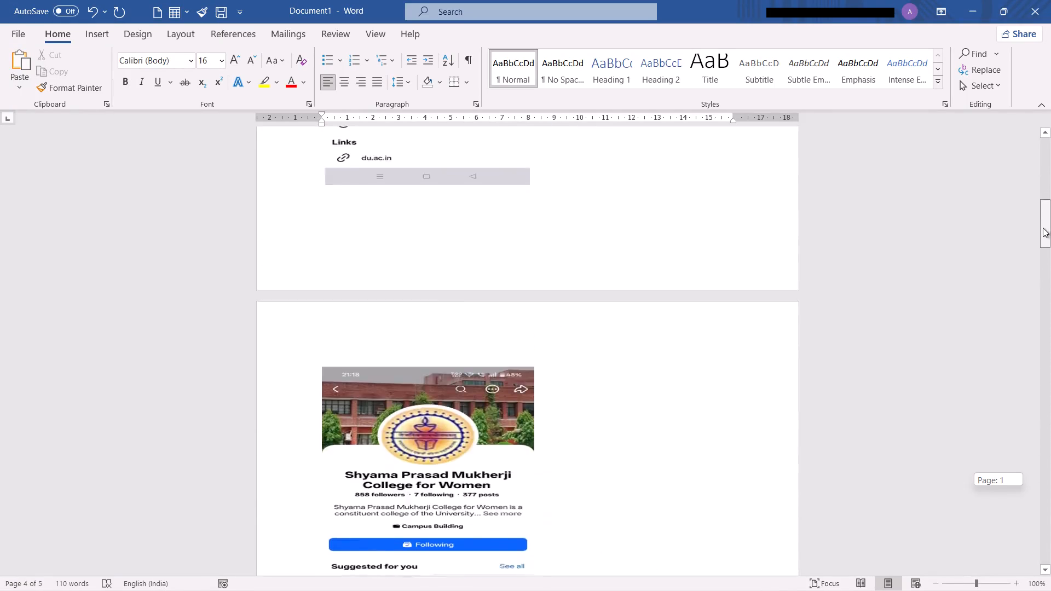
Review the document from the Question 1 page screenshots through the Question 2 captions and pictures for Screenshots 1 to 4.
{"action": "left_click_drag", "start_coordinate": [1043, 228], "coordinate": [1030, 221]}
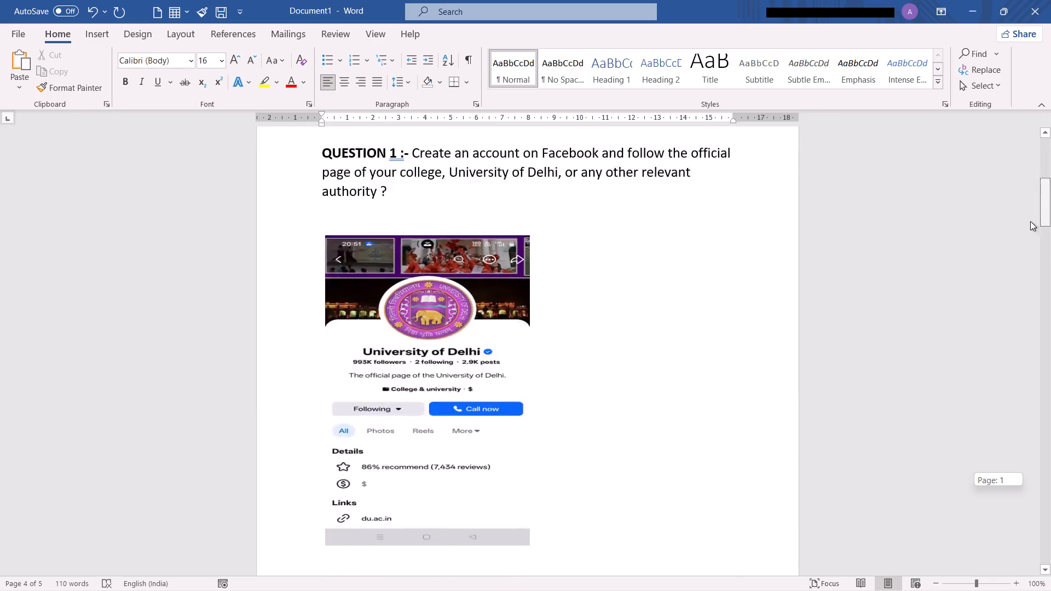
{"action": "left_click_drag", "start_coordinate": [1030, 221], "coordinate": [1024, 293]}
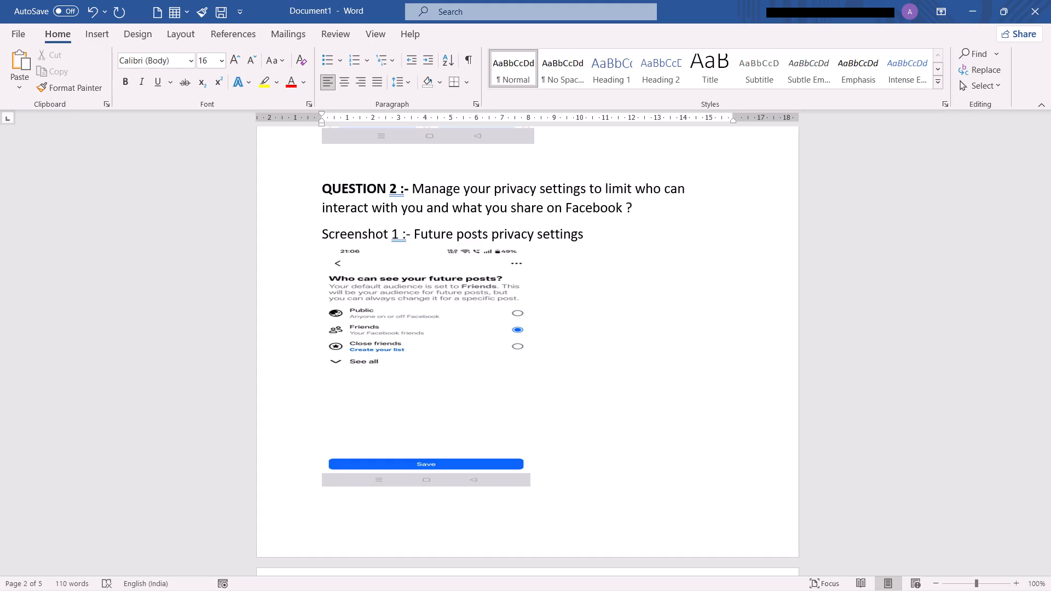
{"action": "key", "text": "Down"}
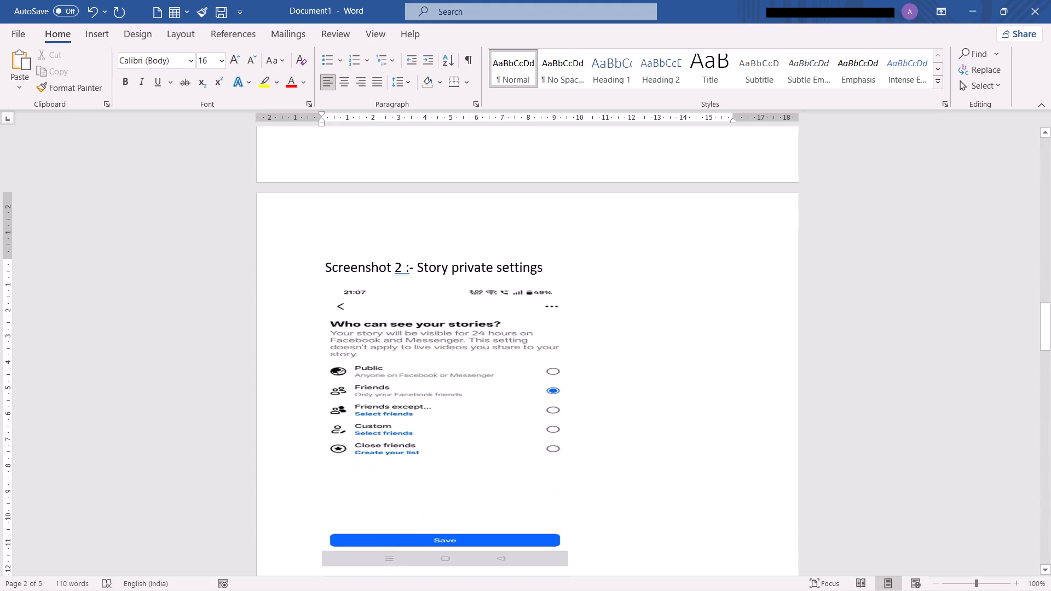
{"action": "key", "text": "Up"}
{"action": "key", "text": "Up"}
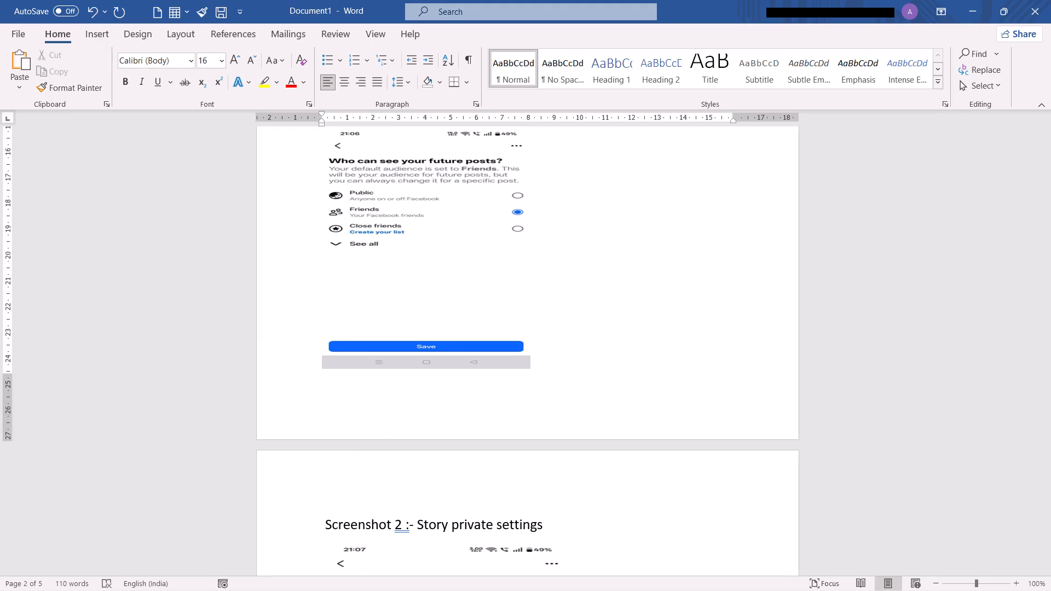
{"action": "left_click", "coordinate": [1024, 293]}
{"action": "key", "text": "Down"}
{"action": "key", "text": "Down"}
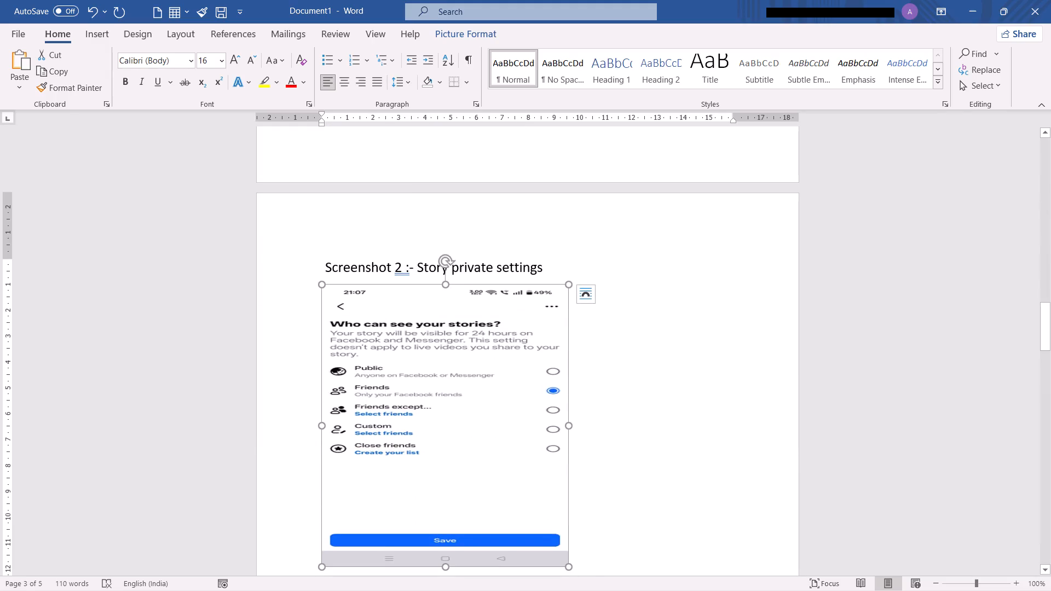
{"action": "key", "text": "Down"}
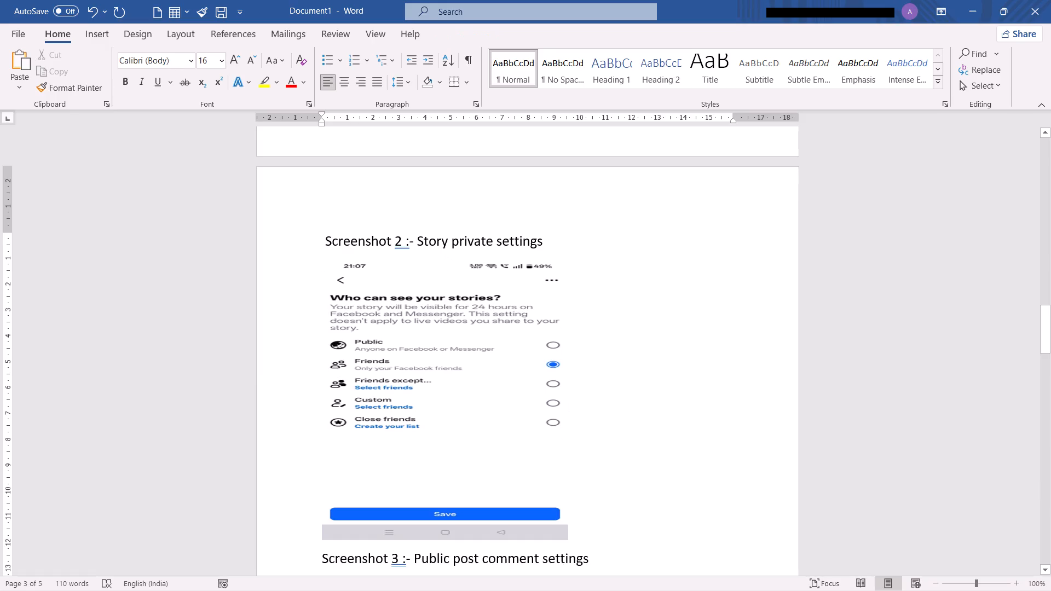
{"action": "key", "text": "Down"}
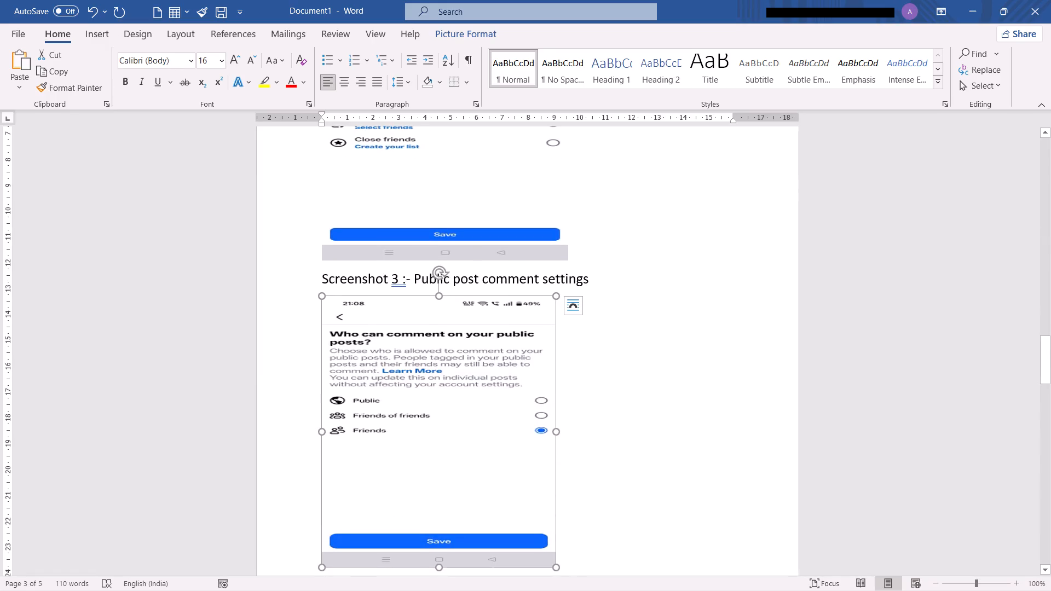
{"action": "key", "text": "Down"}
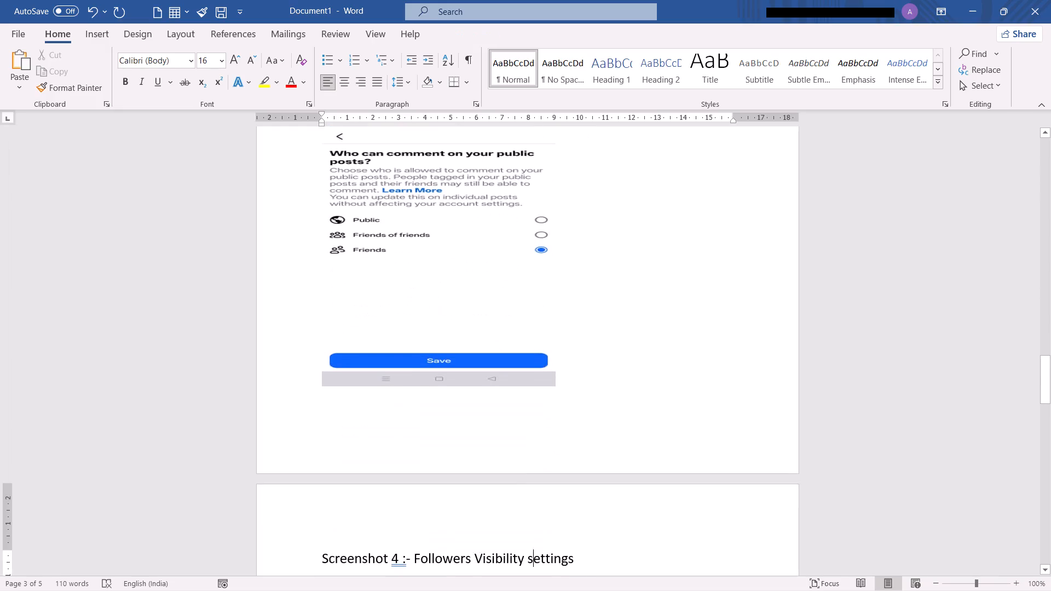
{"action": "key", "text": "Down"}
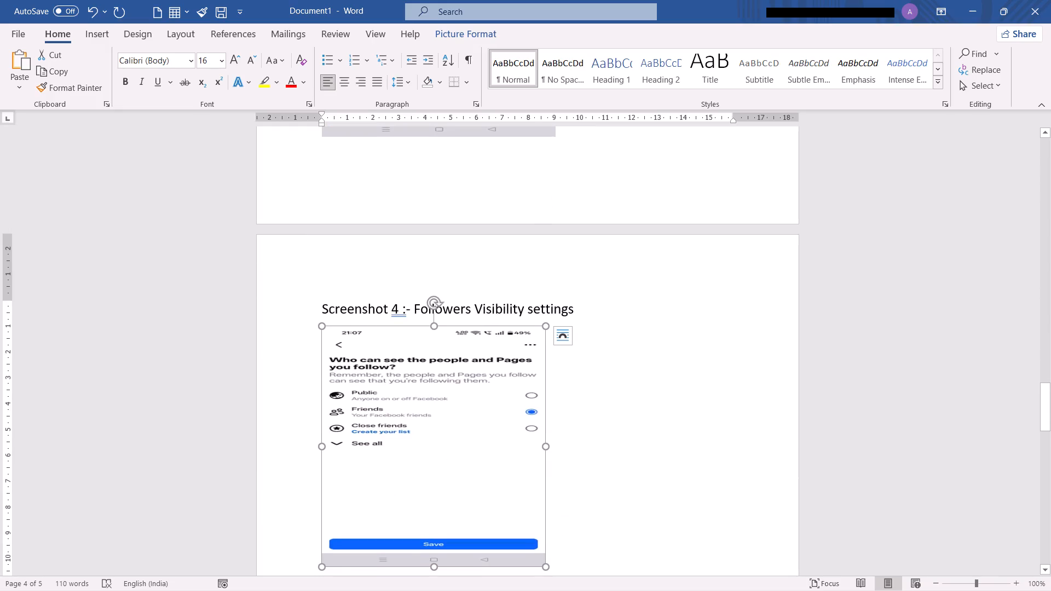
Review the document from the Screenshot 4 picture through Screenshot 5, ending on the empty line below the Question 3 heading.
{"action": "key", "text": "Down"}
{"action": "key", "text": "Down"}
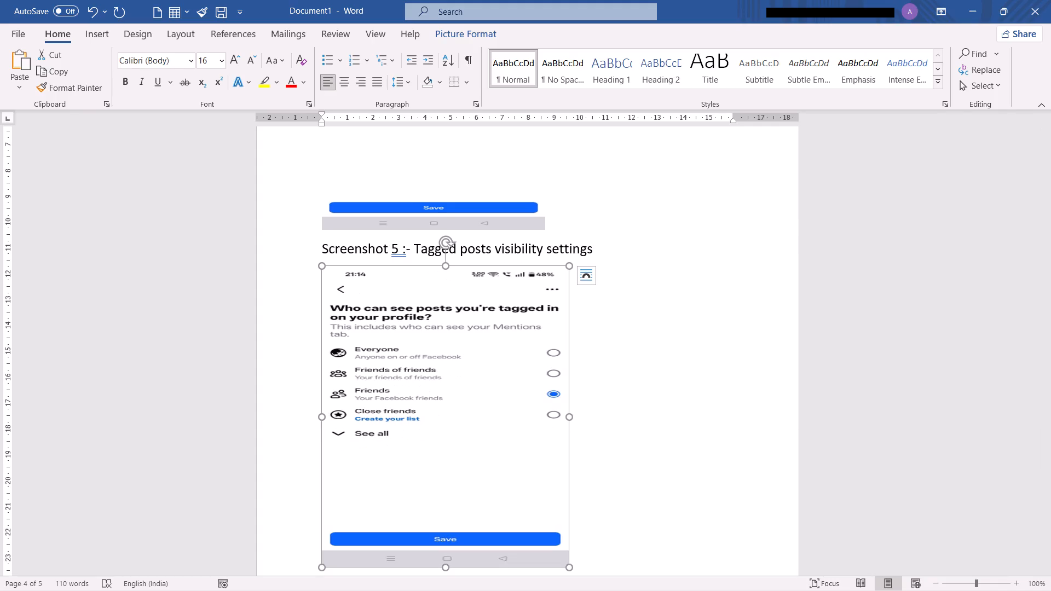
{"action": "key", "text": "Down"}
{"action": "key", "text": "Down"}
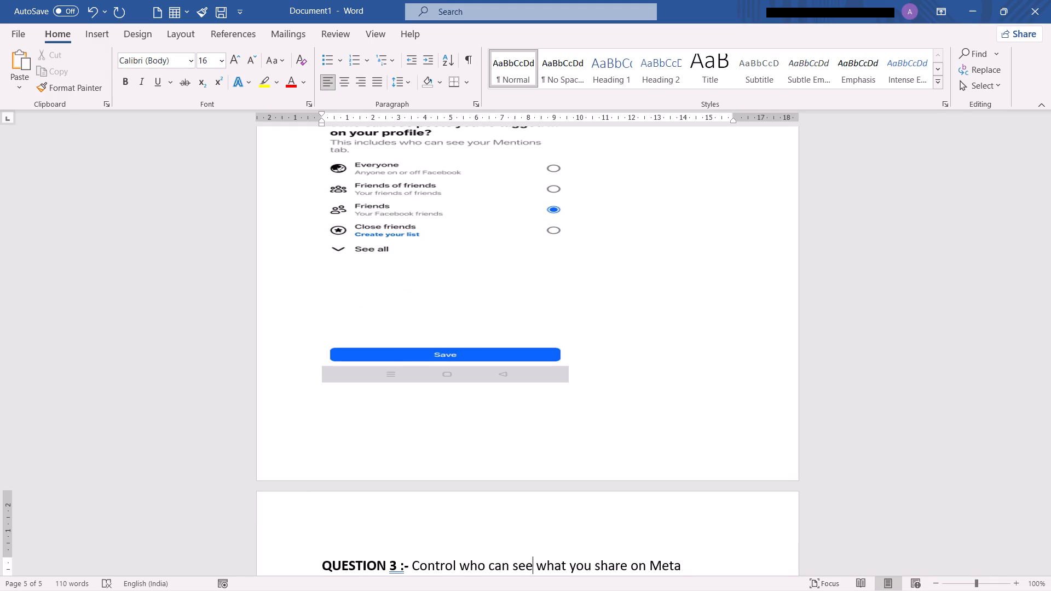
{"action": "key", "text": "Down"}
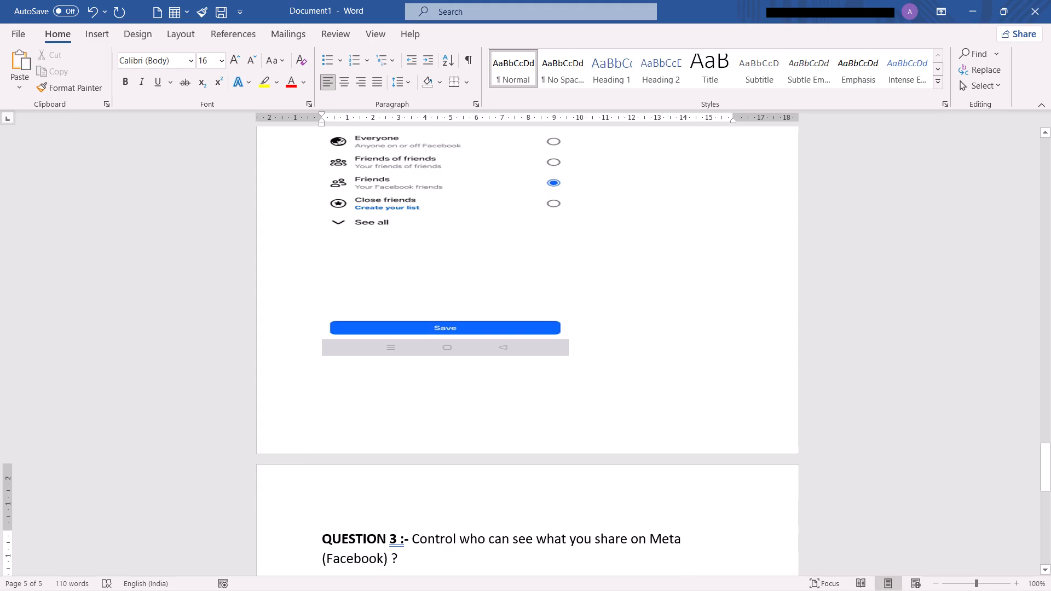
{"action": "key", "text": "Down"}
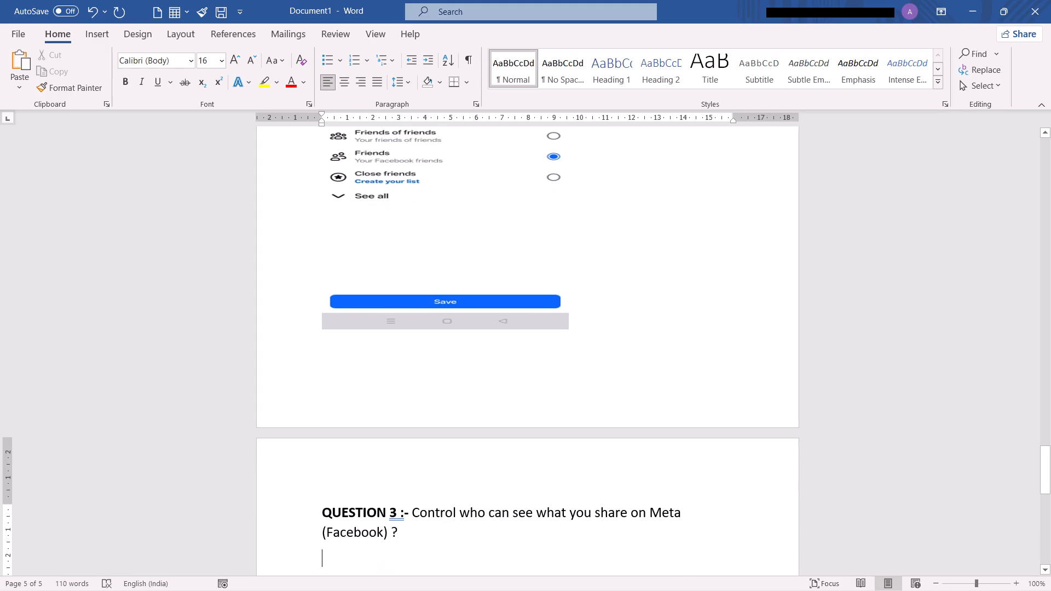
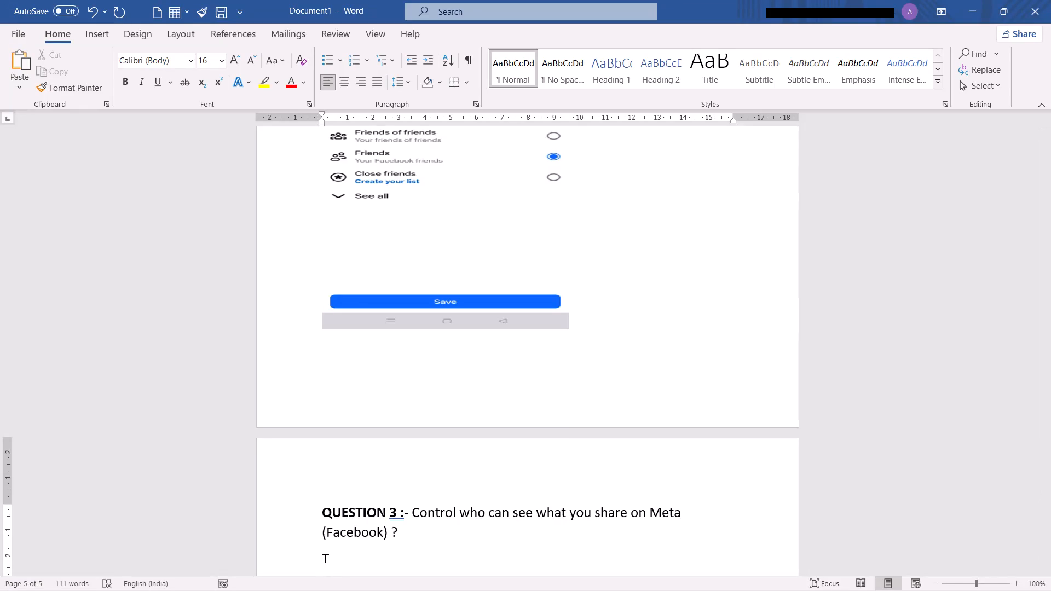
Continue the introductory sentence below the Question 3 heading so it reads "These screenshot demo".
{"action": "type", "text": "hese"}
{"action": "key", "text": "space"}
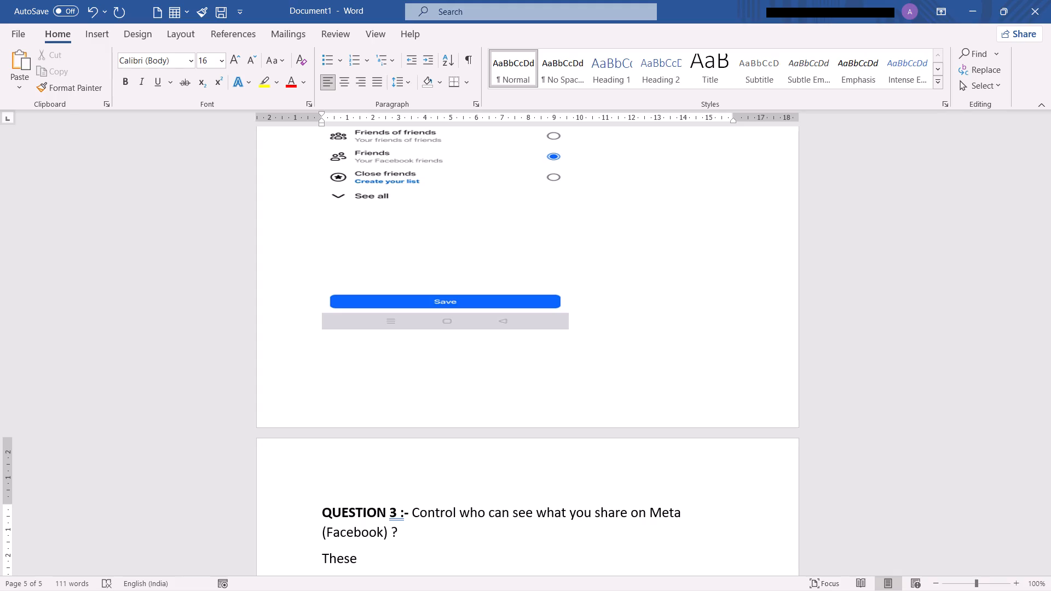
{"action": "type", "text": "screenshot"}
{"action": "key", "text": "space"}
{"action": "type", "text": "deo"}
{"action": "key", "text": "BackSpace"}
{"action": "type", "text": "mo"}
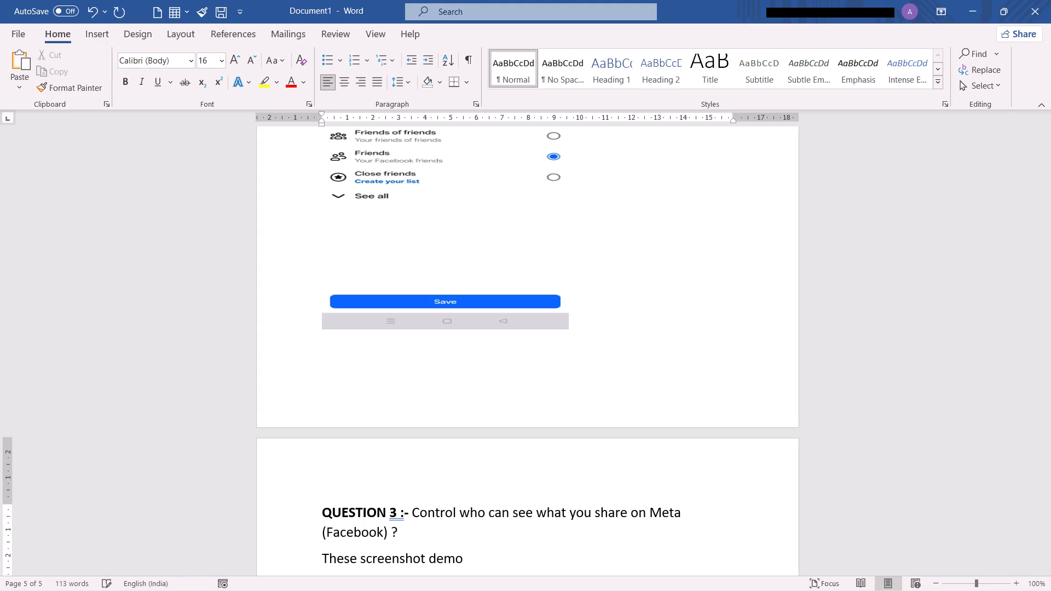
Complete the sentence under Question 3 as "These screenshot demonstrate how the audience for posts, stories, and followed pages can be limited.".
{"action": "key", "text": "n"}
{"action": "type", "text": "trate hoe"}
{"action": "key", "text": "BackSpace"}
{"action": "key", "text": "w"}
{"action": "key", "text": "space"}
{"action": "type", "text": "the"}
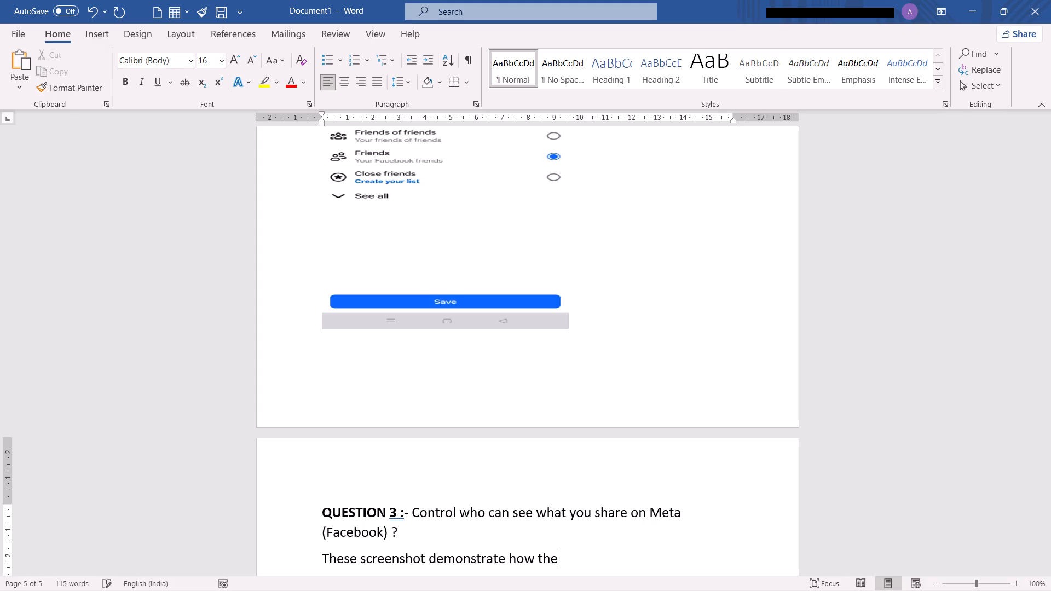
{"action": "key", "text": "space"}
{"action": "key", "text": "a"}
{"action": "type", "text": "udi"}
{"action": "type", "text": "ence"}
{"action": "key", "text": "space"}
{"action": "type", "text": "for"}
{"action": "key", "text": "space"}
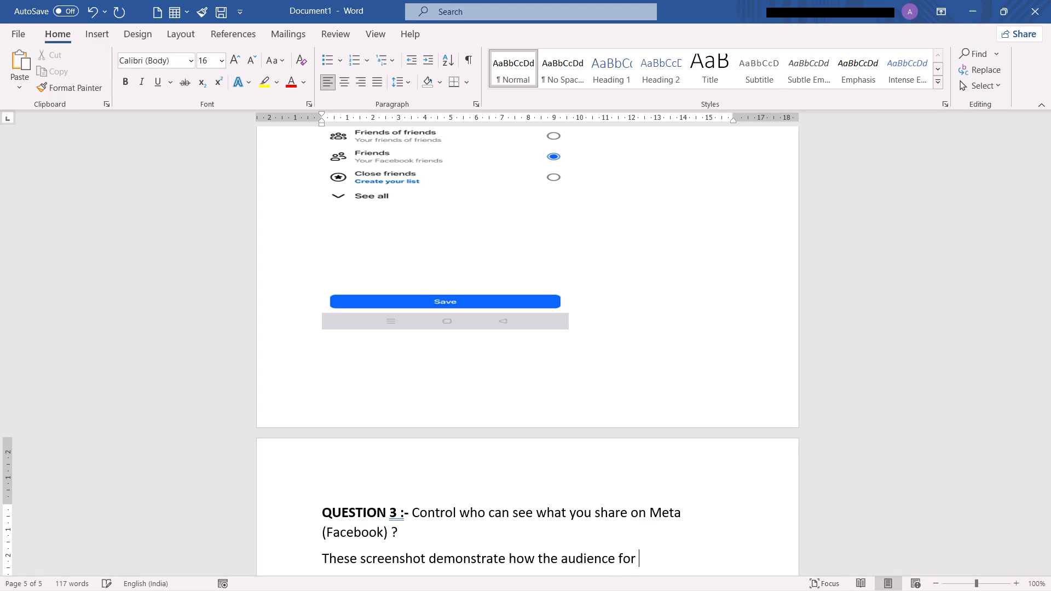
{"action": "type", "text": "o"}
{"action": "key", "text": "BackSpace"}
{"action": "type", "text": "posts"}
{"action": "key", "text": "comma"}
{"action": "key", "text": "space"}
{"action": "type", "text": "stories"}
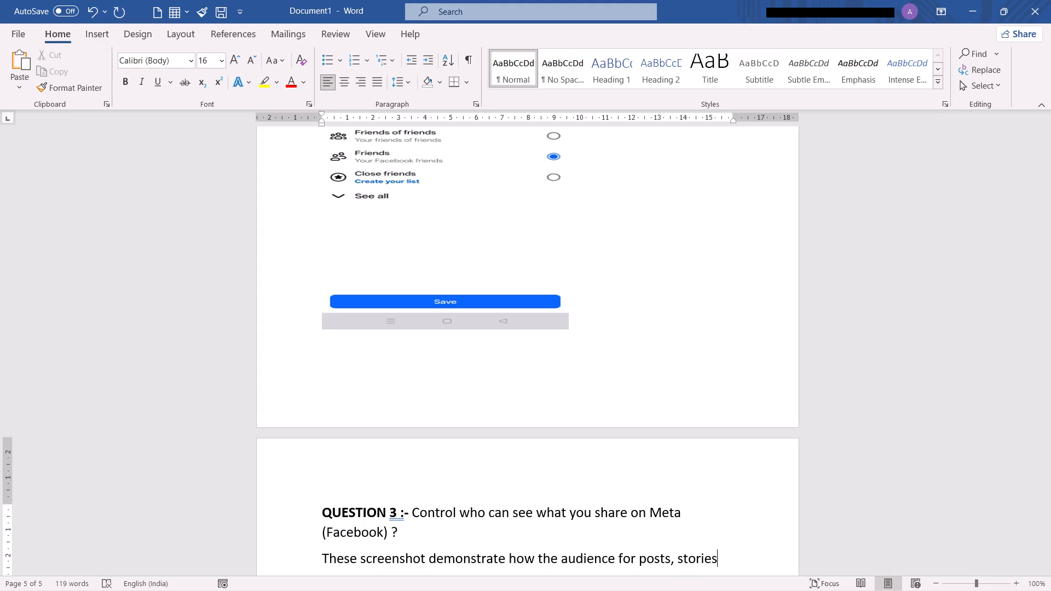
{"action": "type", "text": ", and"}
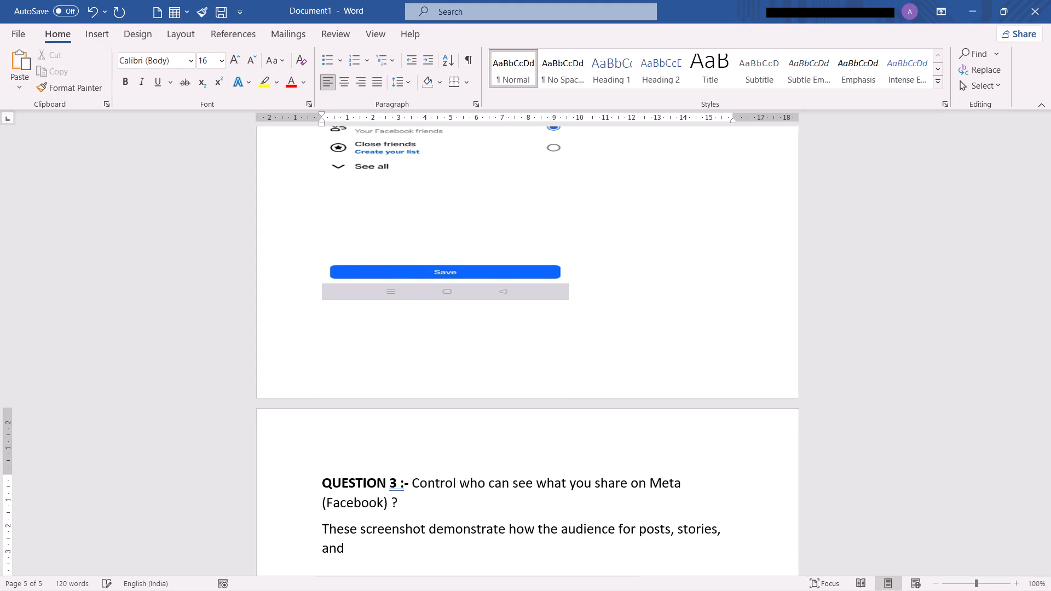
{"action": "key", "text": "space"}
{"action": "type", "text": "follo"}
{"action": "type", "text": "wed"}
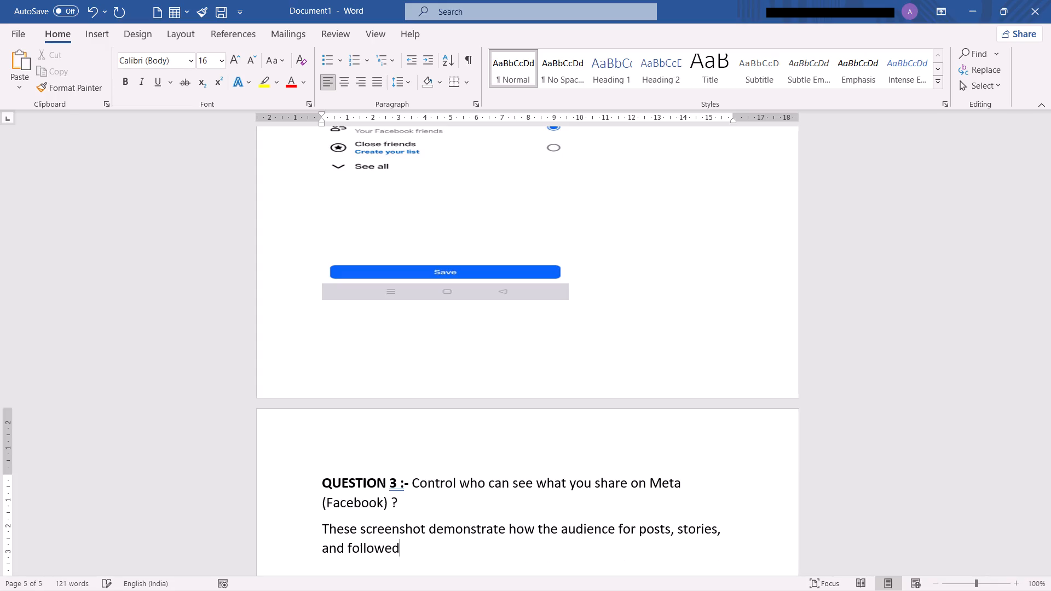
{"action": "key", "text": "space"}
{"action": "type", "text": "pages can be"}
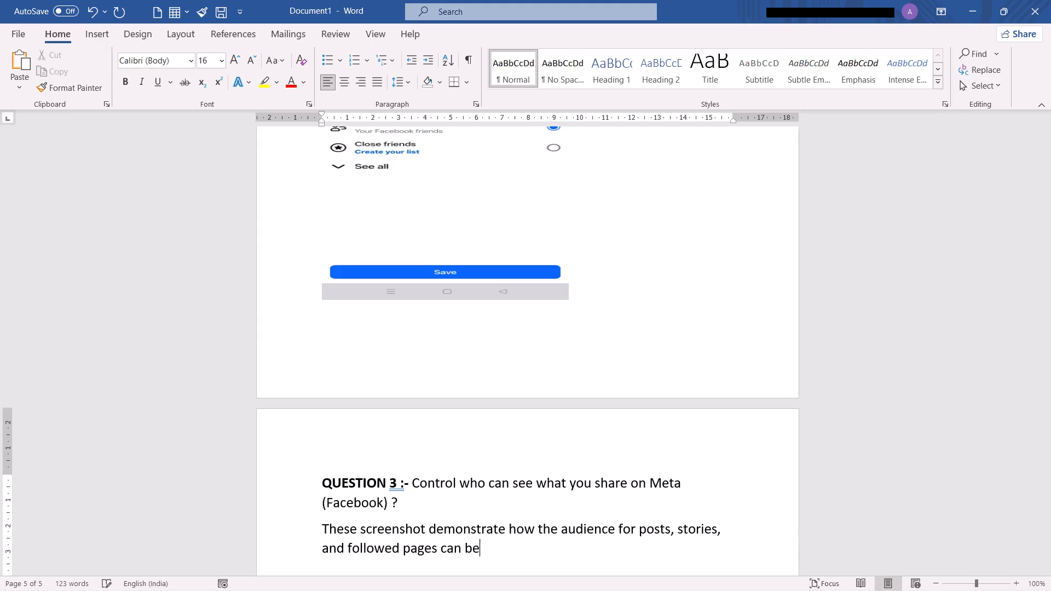
{"action": "key", "text": "space"}
{"action": "type", "text": "limi"}
{"action": "type", "text": "ted"}
{"action": "key", "text": "space"}
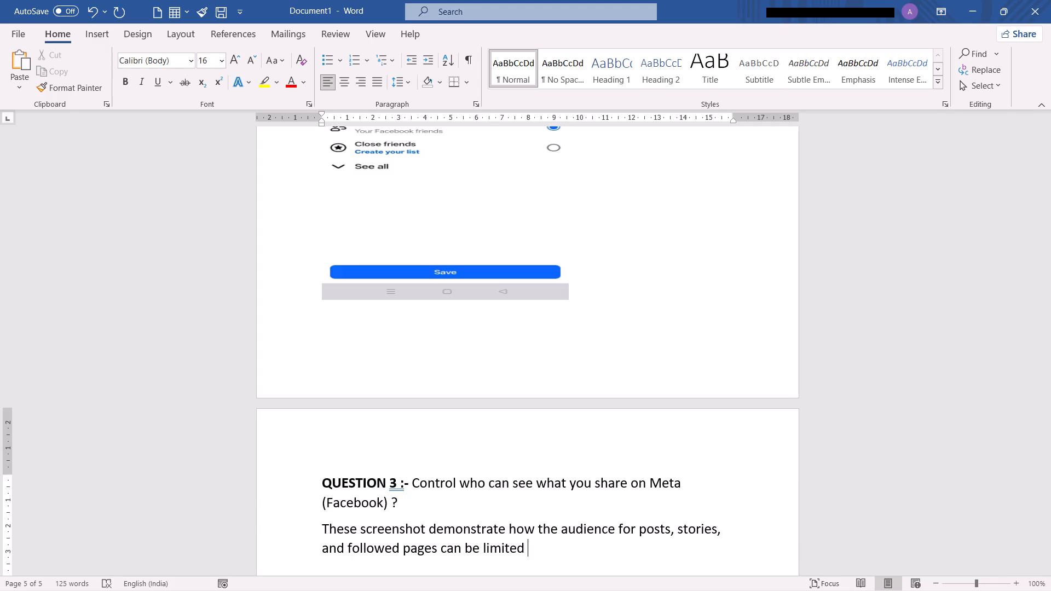
{"action": "key", "text": "period"}
{"action": "key", "text": "BackSpace"}
{"action": "key", "text": "BackSpace"}
{"action": "type", "text": "."}
{"action": "key", "text": "space"}
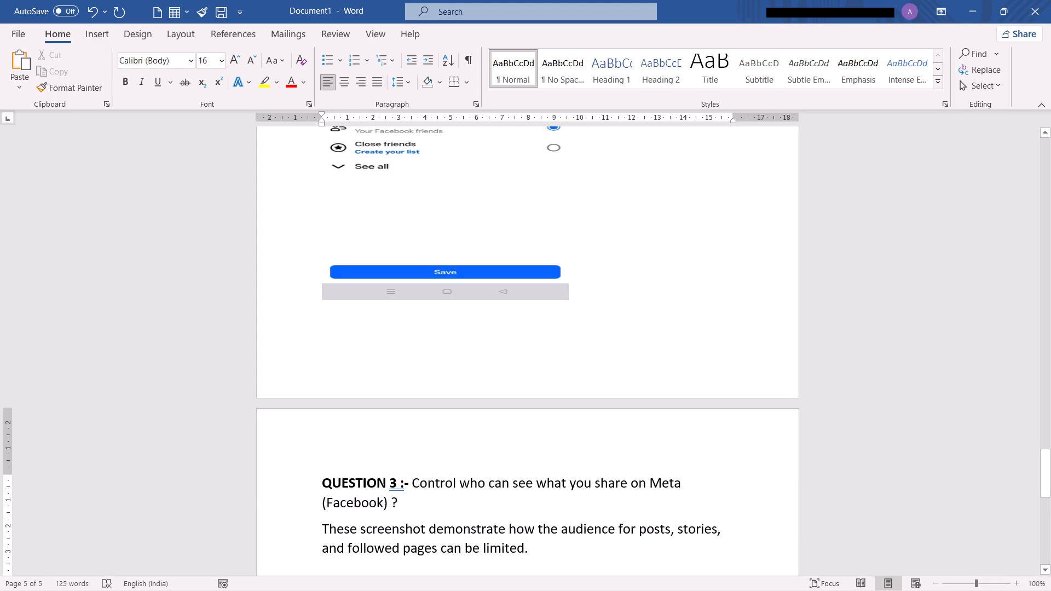
Format the new sentence under Question 3 with the multilevel list style that uses four-diamond (❖) bullets.
{"action": "left_click_drag", "start_coordinate": [324, 526], "coordinate": [525, 563]}
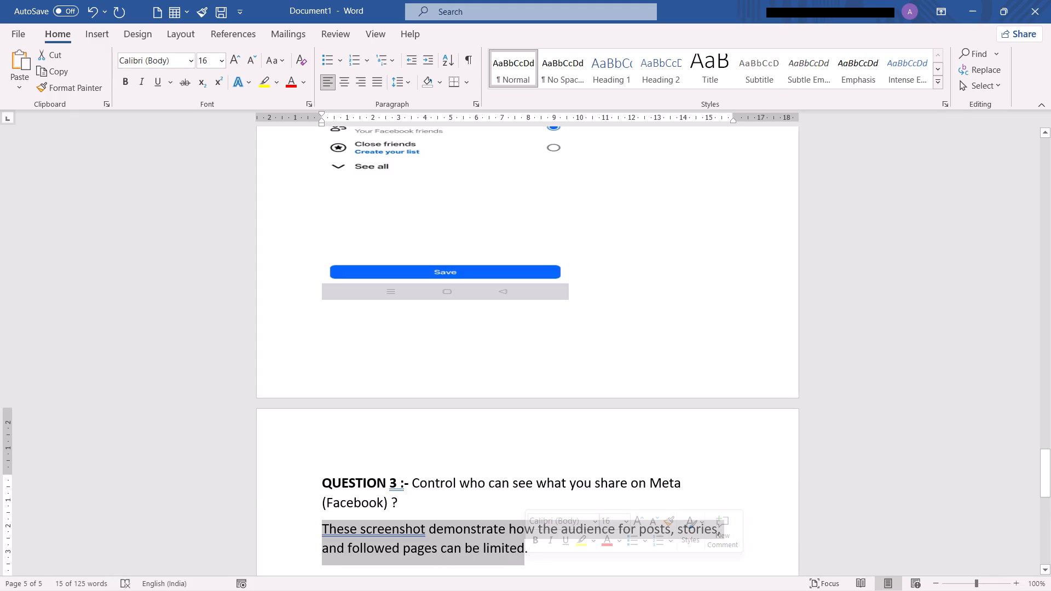
{"action": "left_click", "coordinate": [381, 60]}
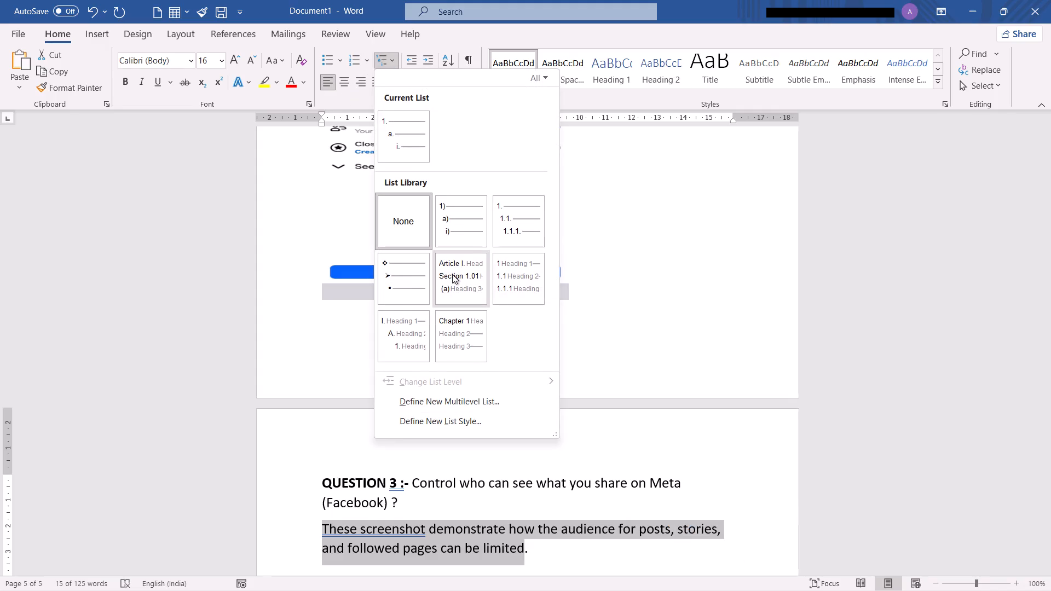
{"action": "left_click", "coordinate": [443, 235]}
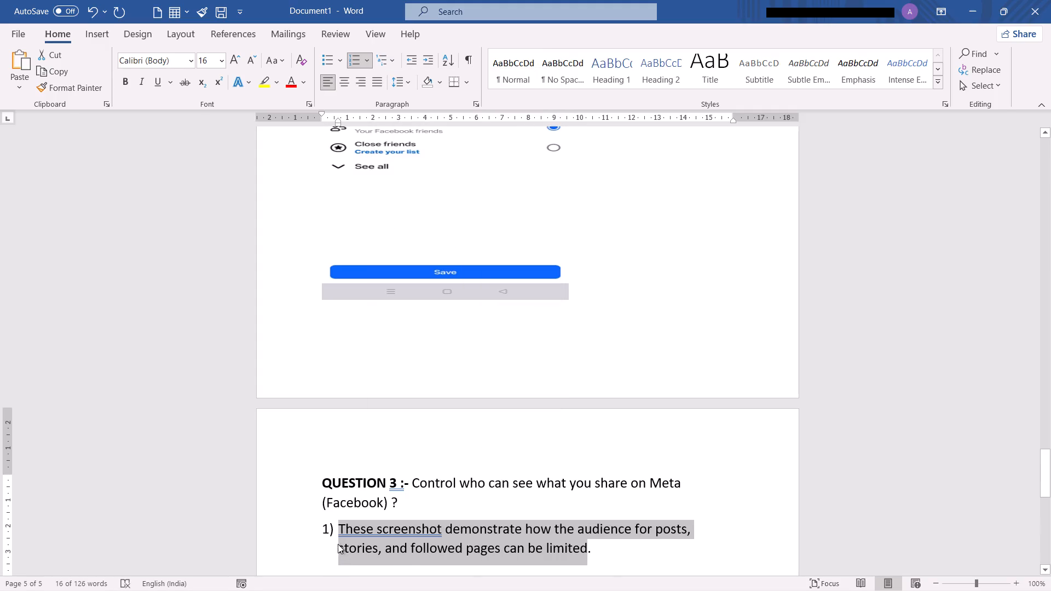
{"action": "left_click", "coordinate": [382, 60]}
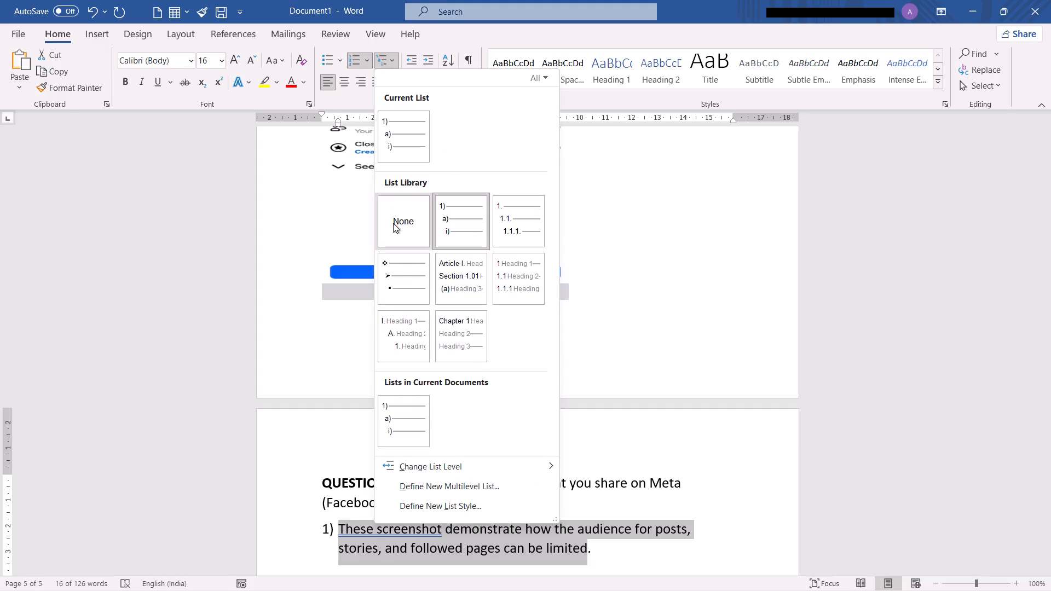
{"action": "left_click", "coordinate": [395, 270]}
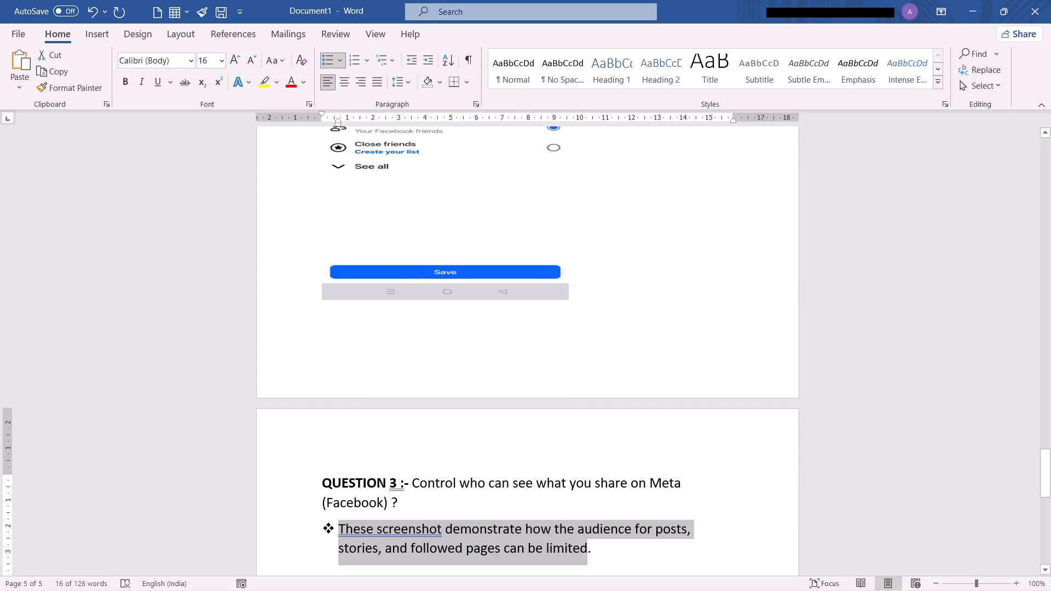
Start an unbulleted caption with the text "Screenshot 3 :-" below the bulleted sentence under Question 3, leaving a blank line between them.
{"action": "left_click", "coordinate": [612, 559]}
{"action": "key", "text": "Return"}
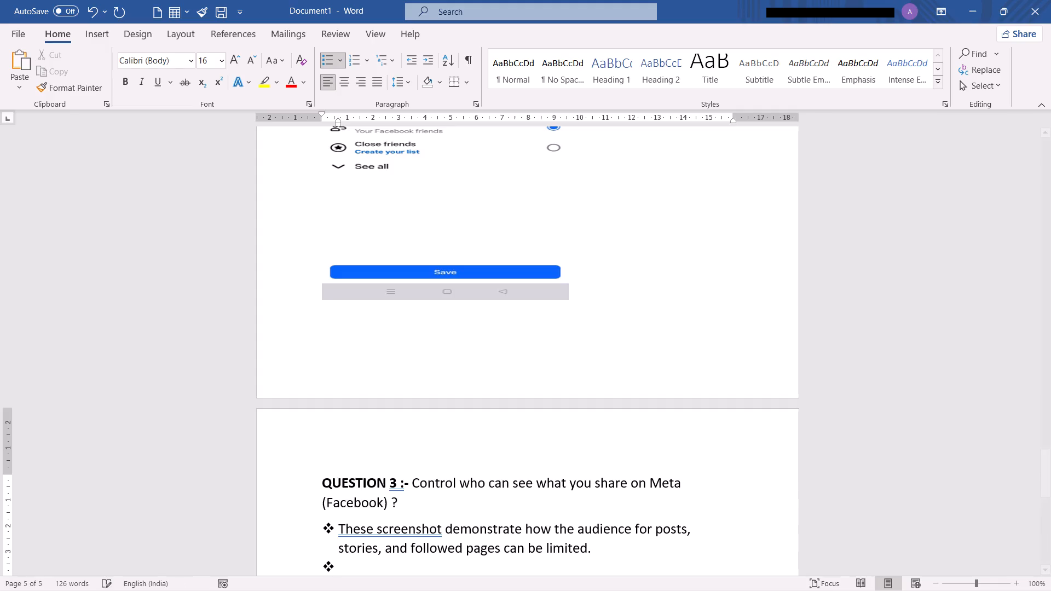
{"action": "key", "text": "BackSpace"}
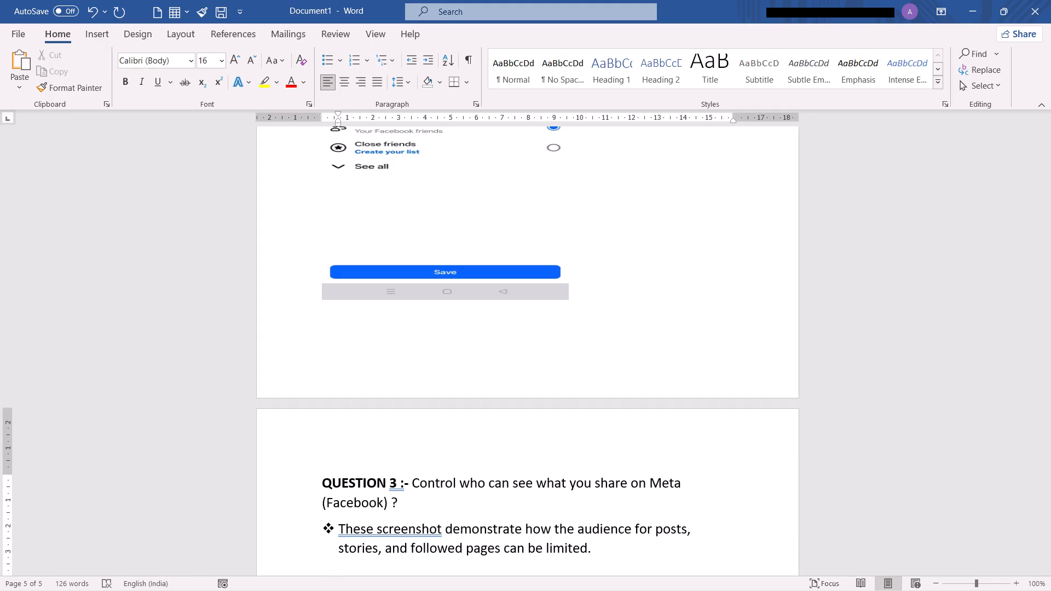
{"action": "key", "text": "Return"}
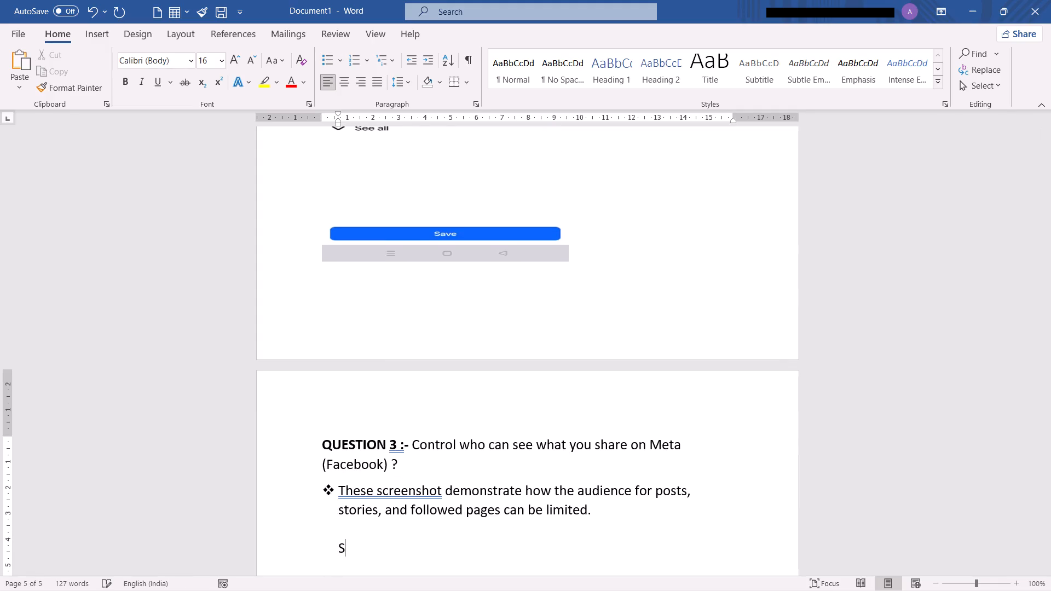
{"action": "type", "text": "nshot"}
{"action": "key", "text": "space"}
{"action": "key", "text": "3"}
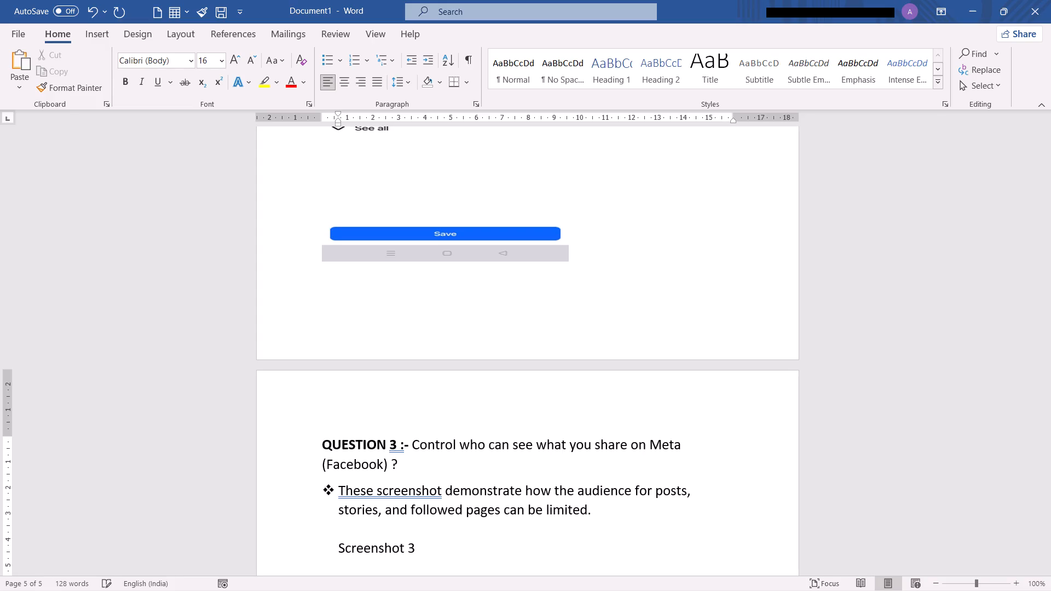
{"action": "key", "text": "space"}
{"action": "type", "text": ";-"}
{"action": "key", "text": "BackSpace"}
{"action": "key", "text": "BackSpace"}
{"action": "key", "text": "BackSpace"}
{"action": "key", "text": "BackSpace"}
{"action": "key", "text": "BackSpace"}
{"action": "type", "text": ";-"}
{"action": "key", "text": "BackSpace"}
{"action": "key", "text": "BackSpace"}
{"action": "type", "text": ":-"}
{"action": "key", "text": "BackSpace"}
{"action": "key", "text": "BackSpace"}
{"action": "key", "text": "BackSpace"}
{"action": "type", "text": "-"}
{"action": "key", "text": "space"}
Complete the Screenshot 3 caption with the text "Future posts visibility".
{"action": "key", "text": "space"}
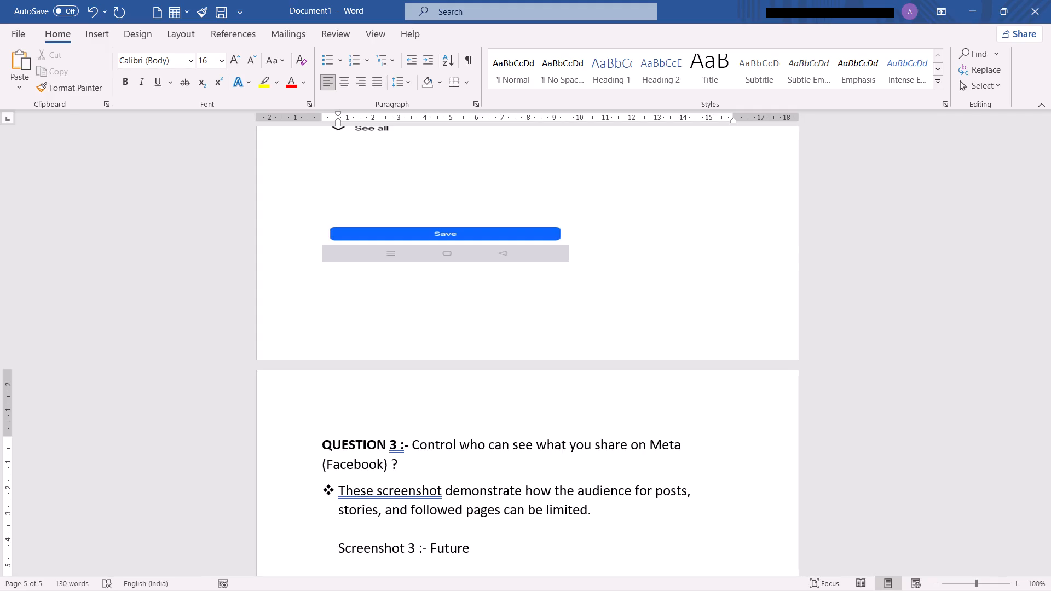
{"action": "type", "text": "posts"}
{"action": "key", "text": "space"}
{"action": "type", "text": "visi"}
{"action": "key", "text": "b"}
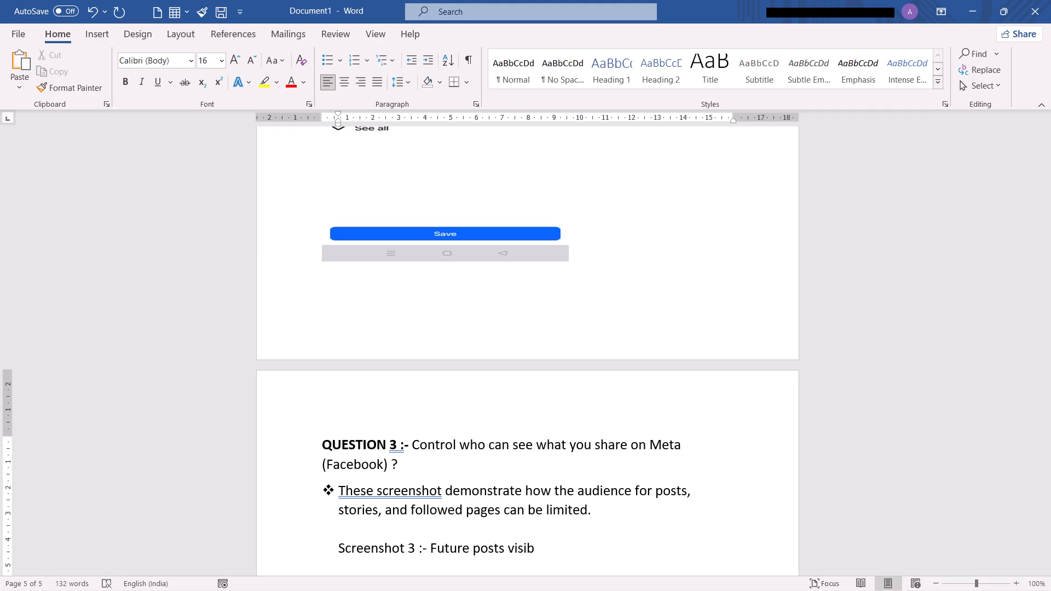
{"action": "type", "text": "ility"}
Insert the picture "WhatsApp Image 2026-10-23 at 21.19.21 (1)" from the Downloads folder on a new line below the Screenshot 3 caption.
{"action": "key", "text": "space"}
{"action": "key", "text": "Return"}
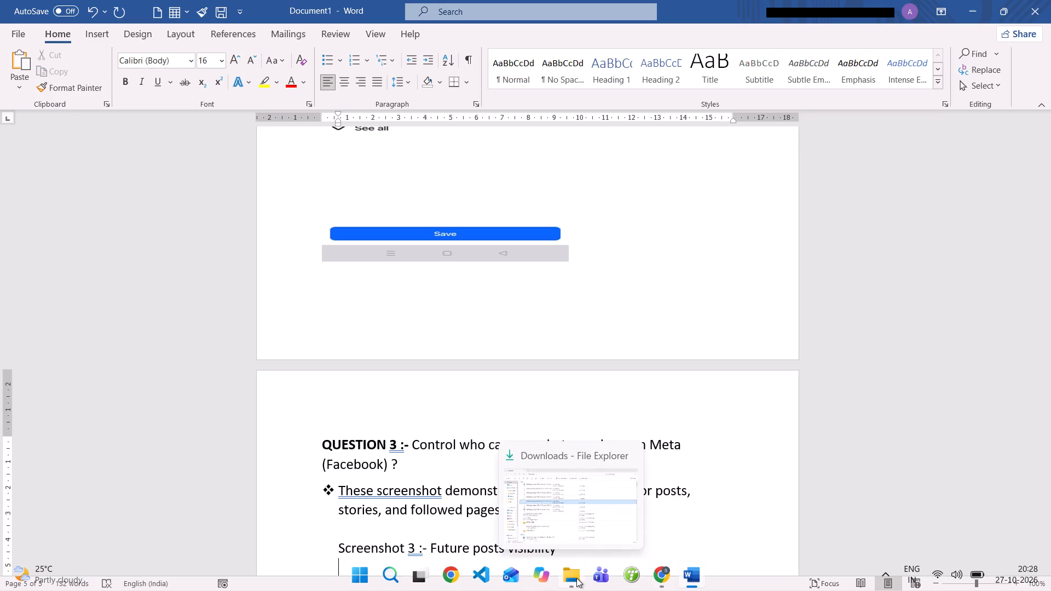
{"action": "left_click", "coordinate": [571, 528]}
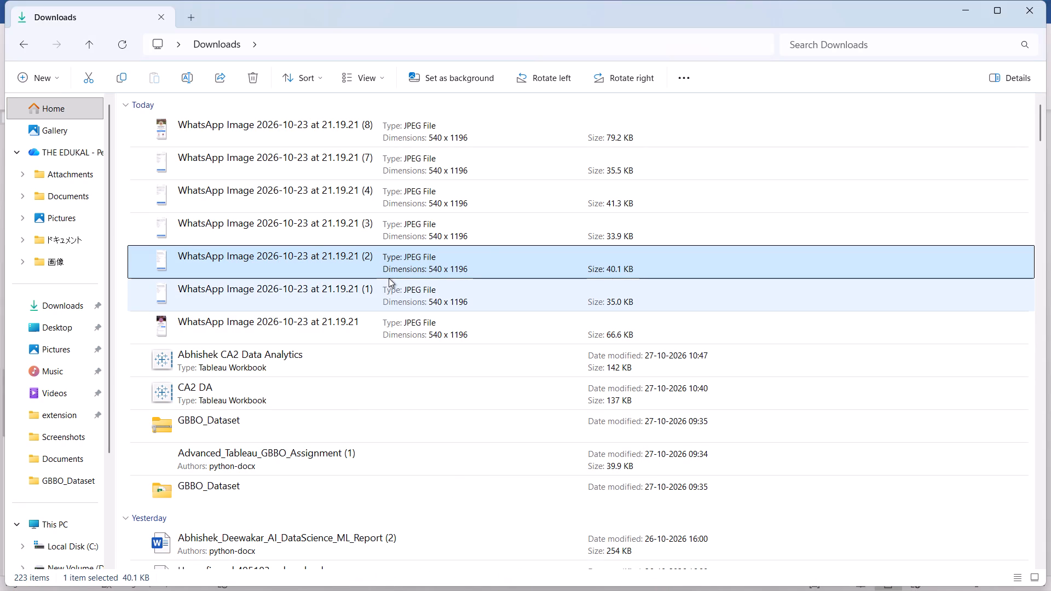
{"action": "left_click", "coordinate": [388, 296]}
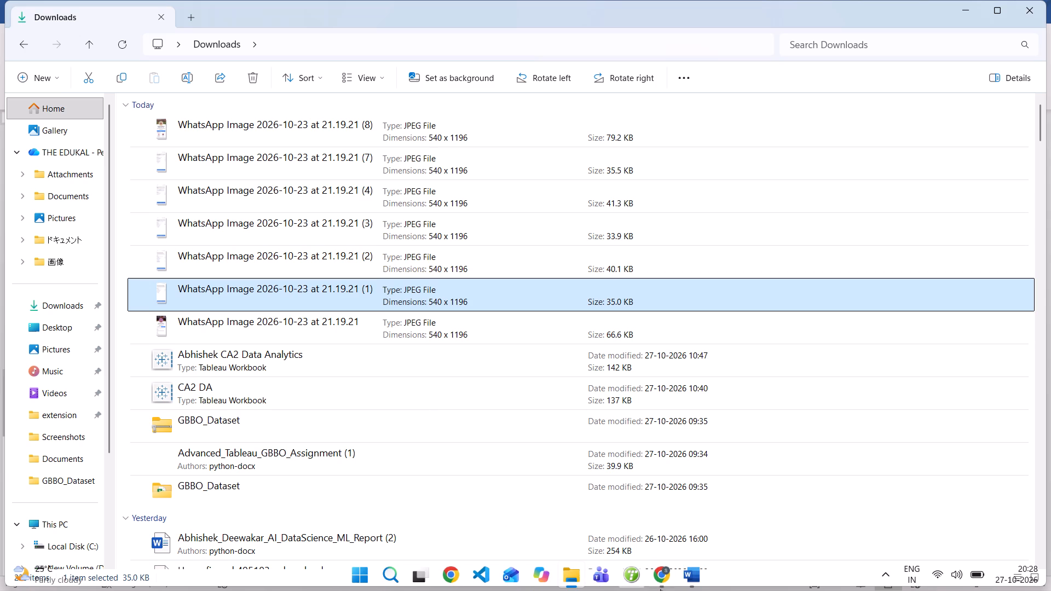
{"action": "left_click", "coordinate": [689, 572]}
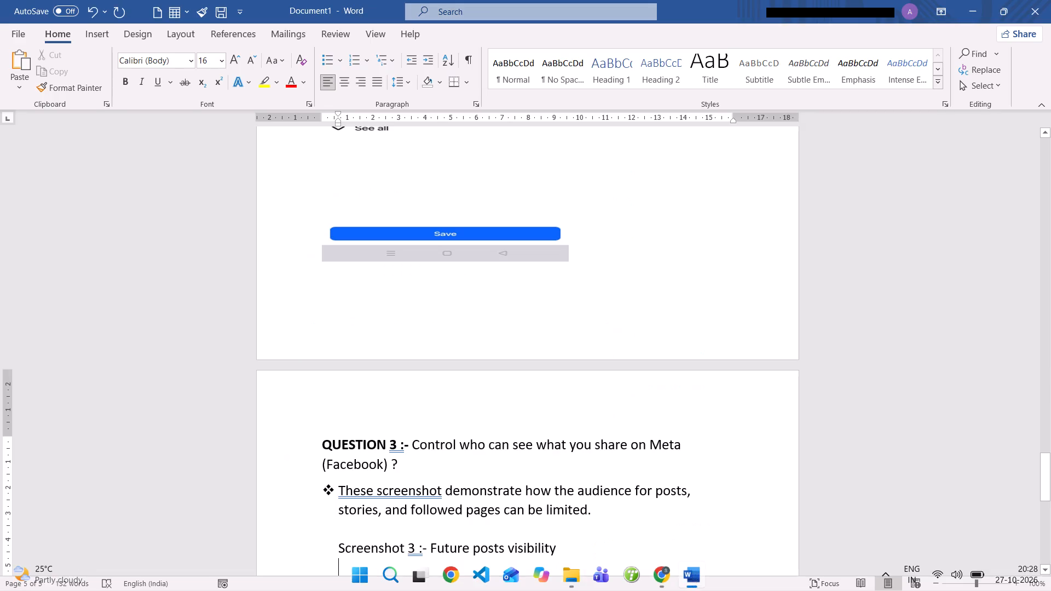
{"action": "left_click", "coordinate": [103, 28]}
{"action": "left_click", "coordinate": [140, 73]}
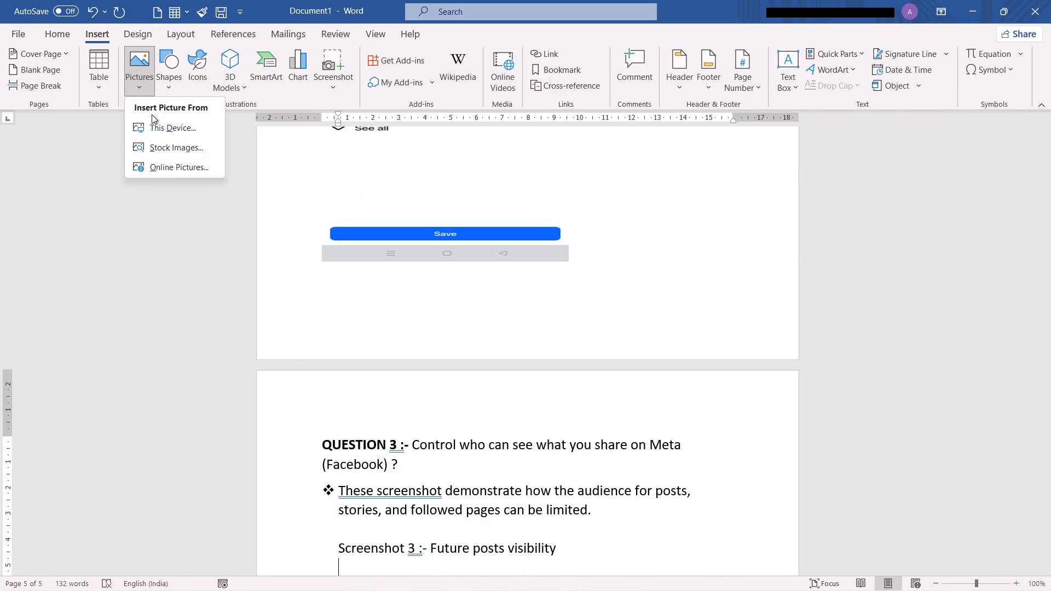
{"action": "left_click", "coordinate": [161, 126]}
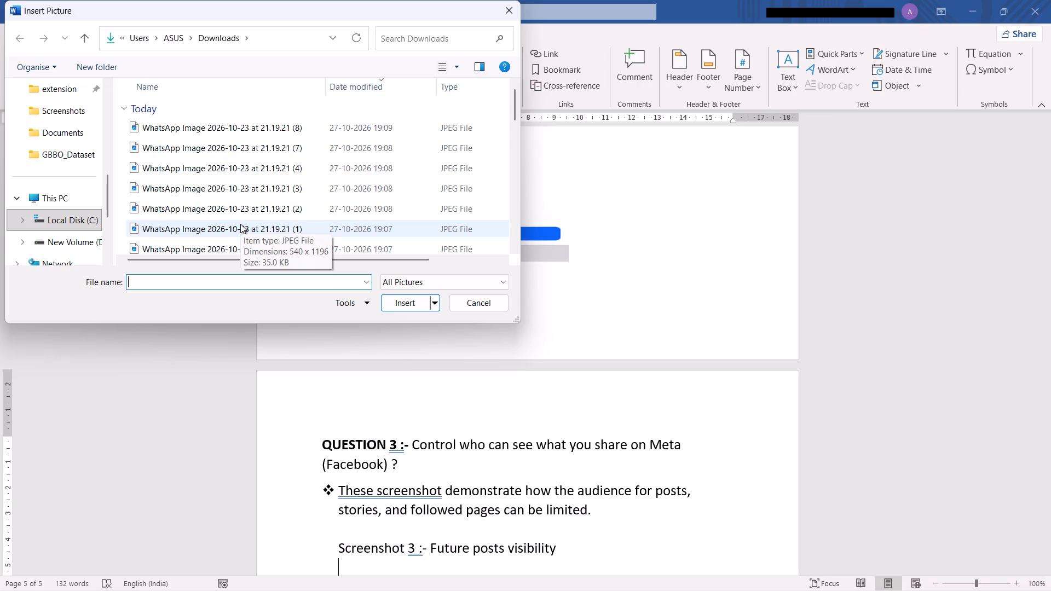
{"action": "left_click", "coordinate": [240, 226]}
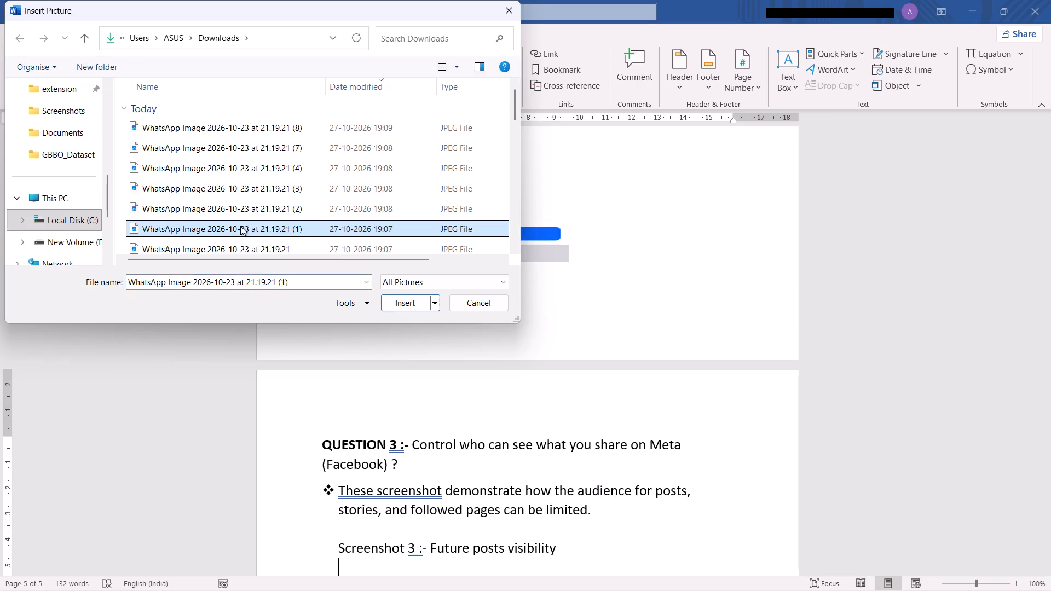
{"action": "key", "text": "Return"}
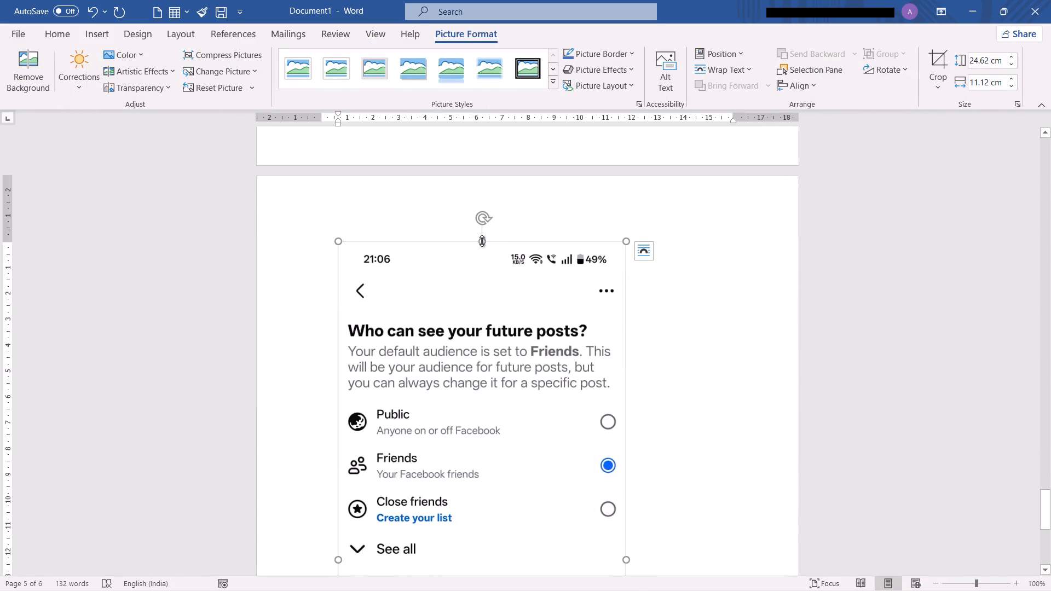
Reduce the height of the inserted "Who can see your future posts?" screenshot, keeping its width.
{"action": "left_click_drag", "start_coordinate": [482, 241], "coordinate": [463, 519]}
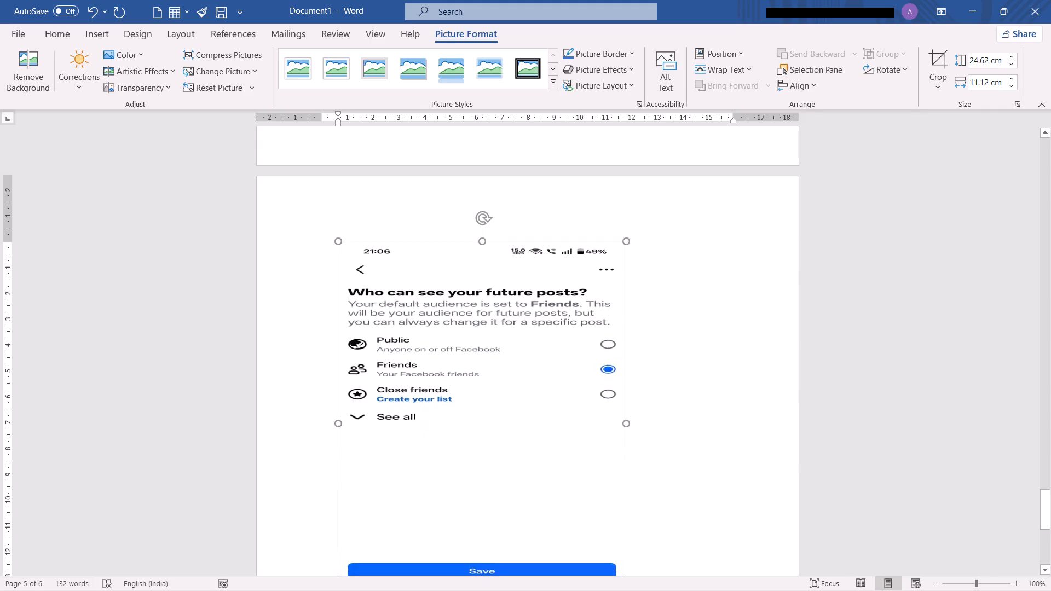
Shrink the "Who can see your future posts?" picture under its caption to about 11.18 cm high and make it slightly narrower.
{"action": "left_click_drag", "start_coordinate": [463, 519], "coordinate": [465, 581]}
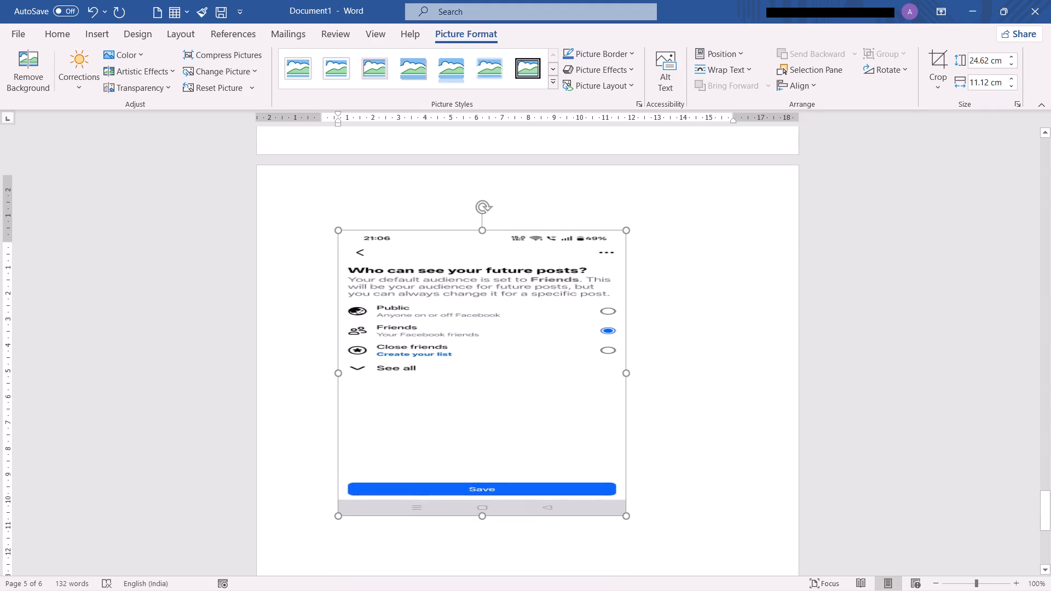
{"action": "left_click_drag", "start_coordinate": [465, 581], "coordinate": [465, 577]}
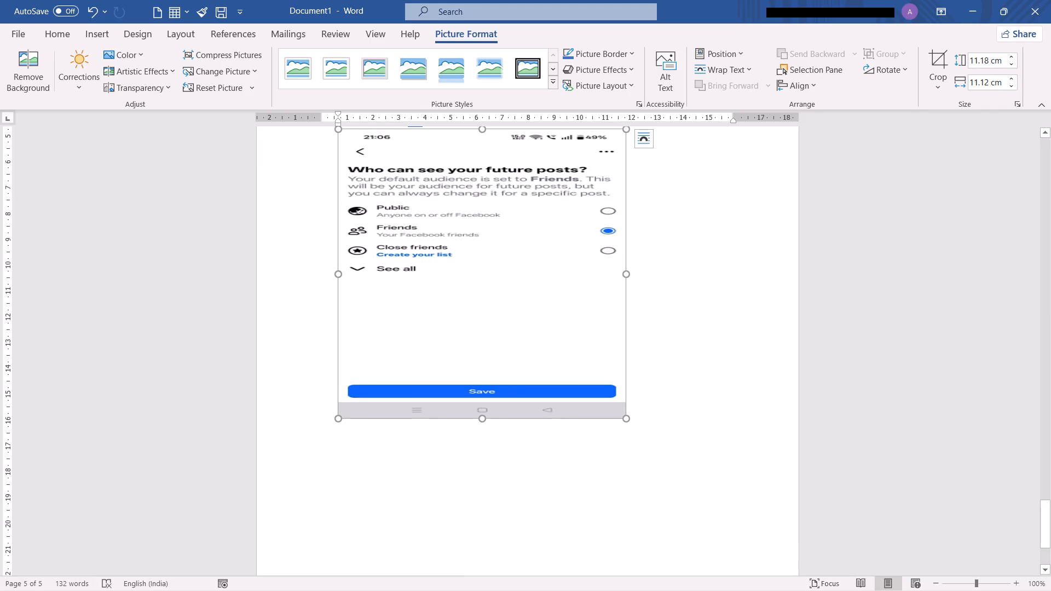
{"action": "left_click", "coordinate": [655, 414]}
{"action": "key", "text": "Up"}
{"action": "key", "text": "Up"}
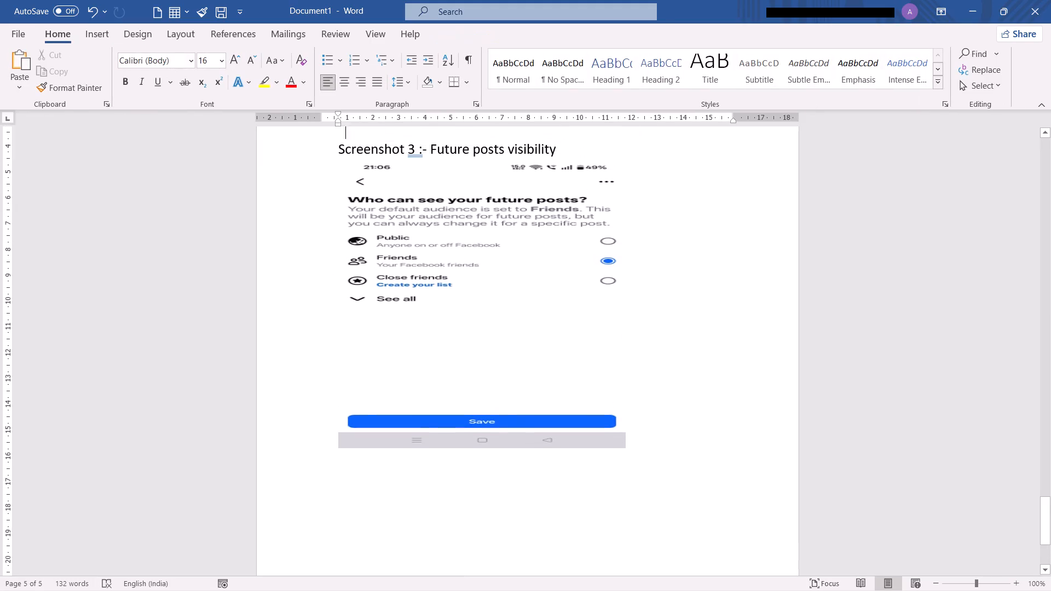
{"action": "key", "text": "Down"}
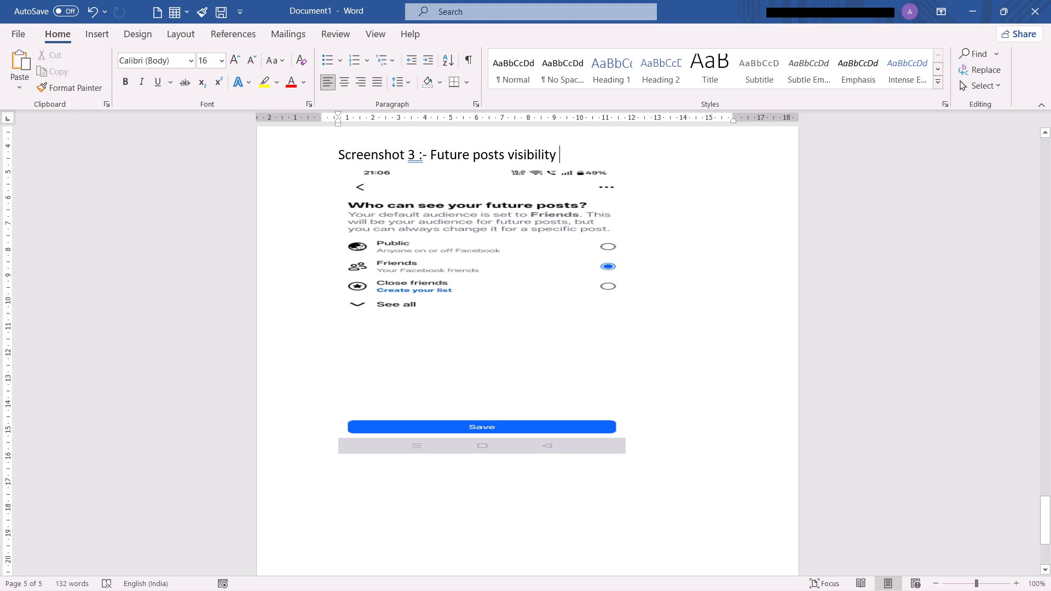
{"action": "left_click", "coordinate": [579, 318]}
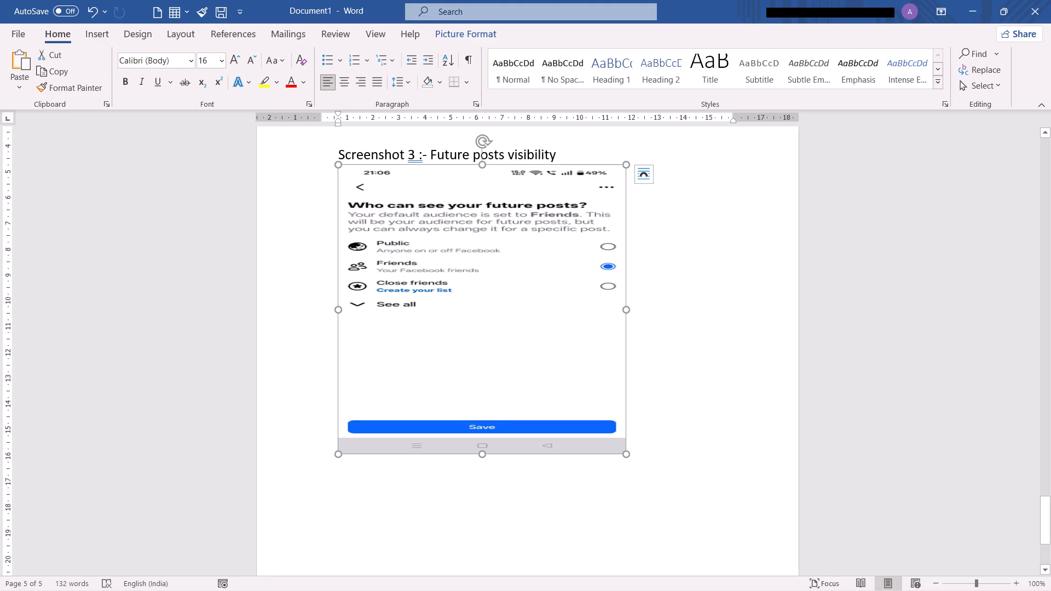
{"action": "left_click_drag", "start_coordinate": [627, 310], "coordinate": [610, 310]}
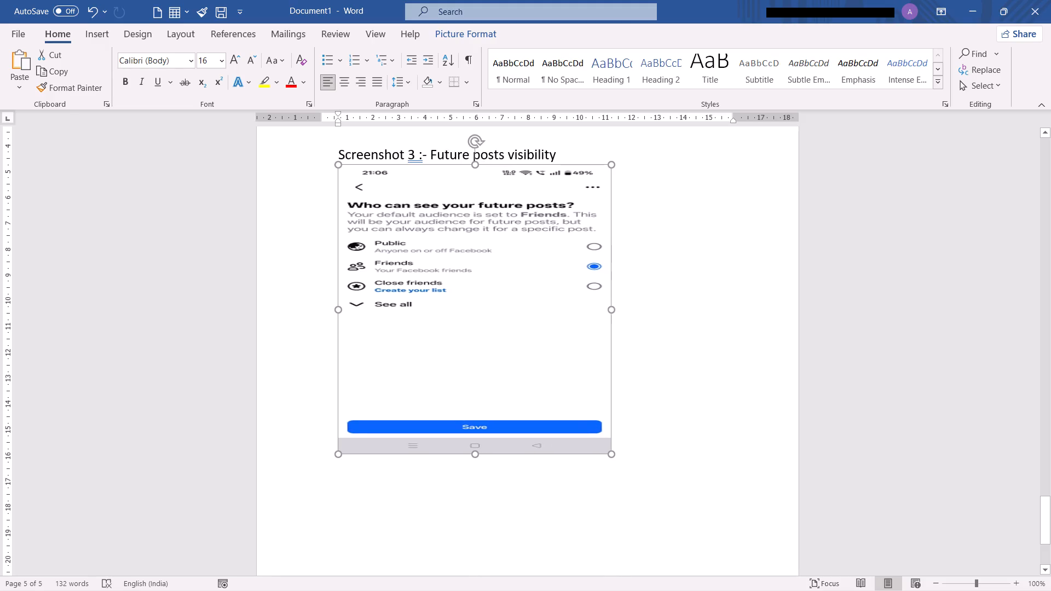
{"action": "left_click_drag", "start_coordinate": [610, 310], "coordinate": [598, 310]}
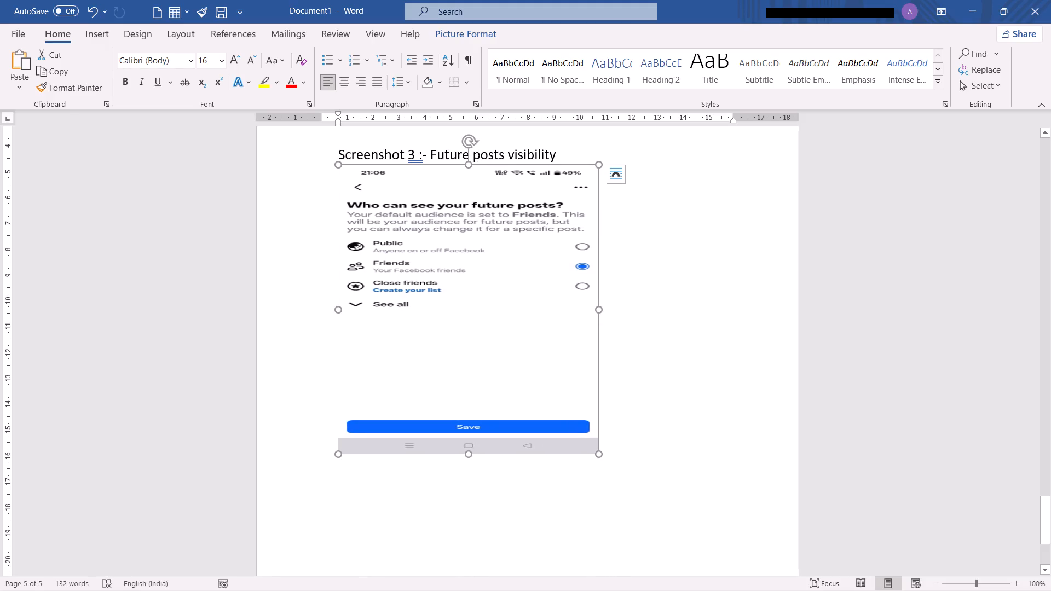
Add the caption "Screenshot 2 :- Story Audience Settings" below the future posts picture.
{"action": "left_click", "coordinate": [624, 448]}
{"action": "key", "text": "Return"}
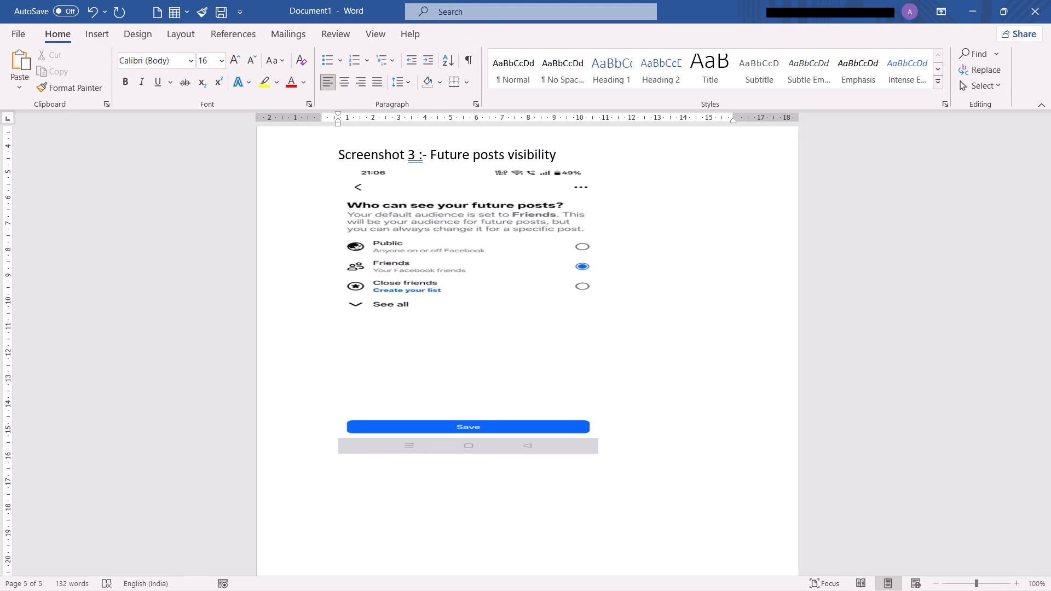
{"action": "key", "text": "BackSpace"}
{"action": "key", "text": "Return"}
{"action": "key", "text": "s"}
{"action": "type", "text": "shot"}
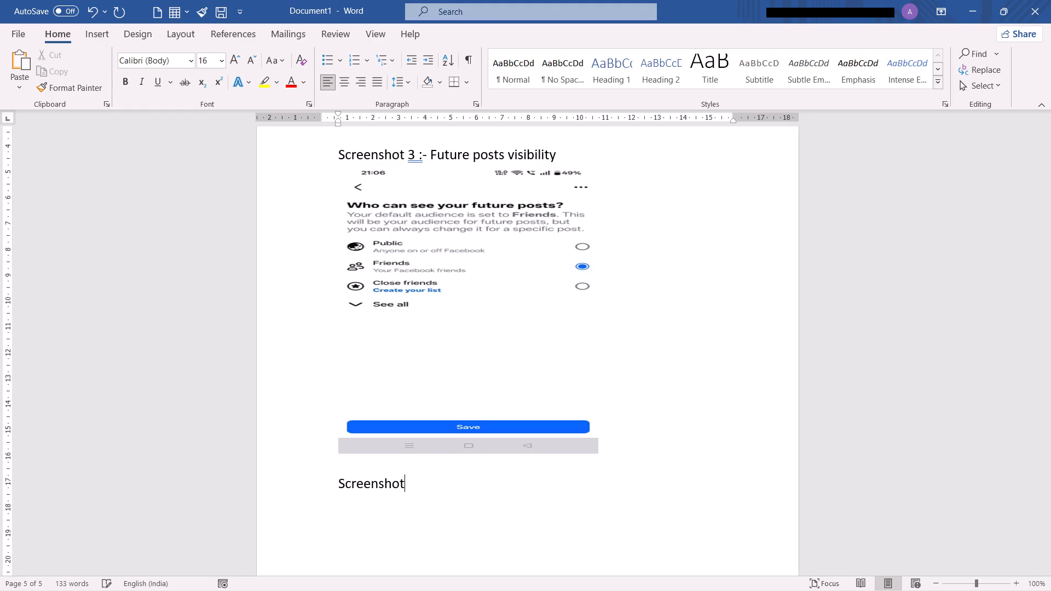
{"action": "key", "text": "space"}
{"action": "key", "text": "2"}
{"action": "key", "text": "space"}
{"action": "type", "text": ":-"}
{"action": "key", "text": "space"}
{"action": "type", "text": "tory"}
{"action": "key", "text": "space"}
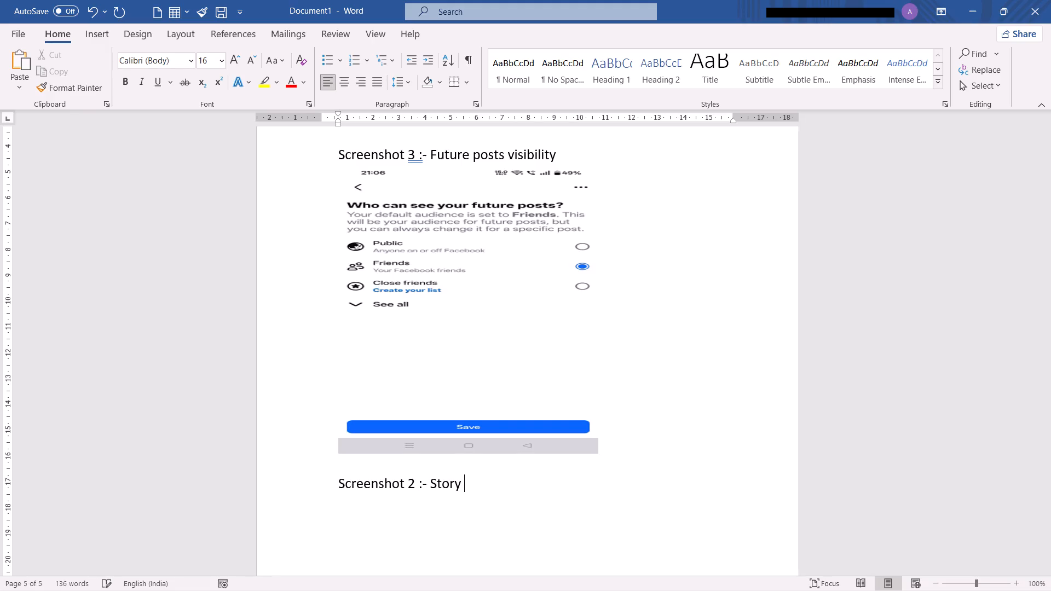
Complete the Screenshot 2 caption with the text "Audience Settings" and start a new line below it.
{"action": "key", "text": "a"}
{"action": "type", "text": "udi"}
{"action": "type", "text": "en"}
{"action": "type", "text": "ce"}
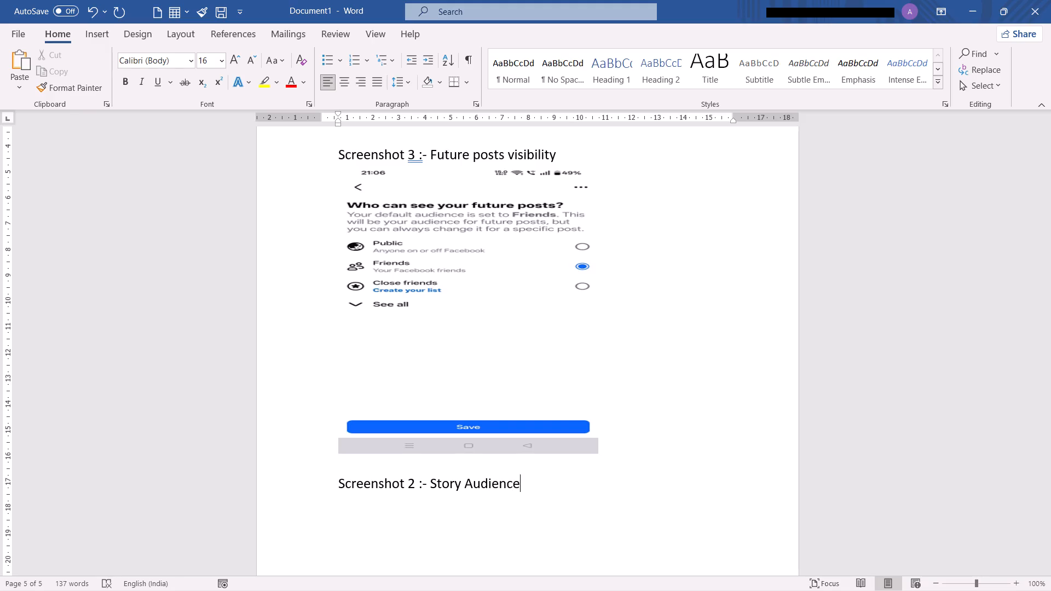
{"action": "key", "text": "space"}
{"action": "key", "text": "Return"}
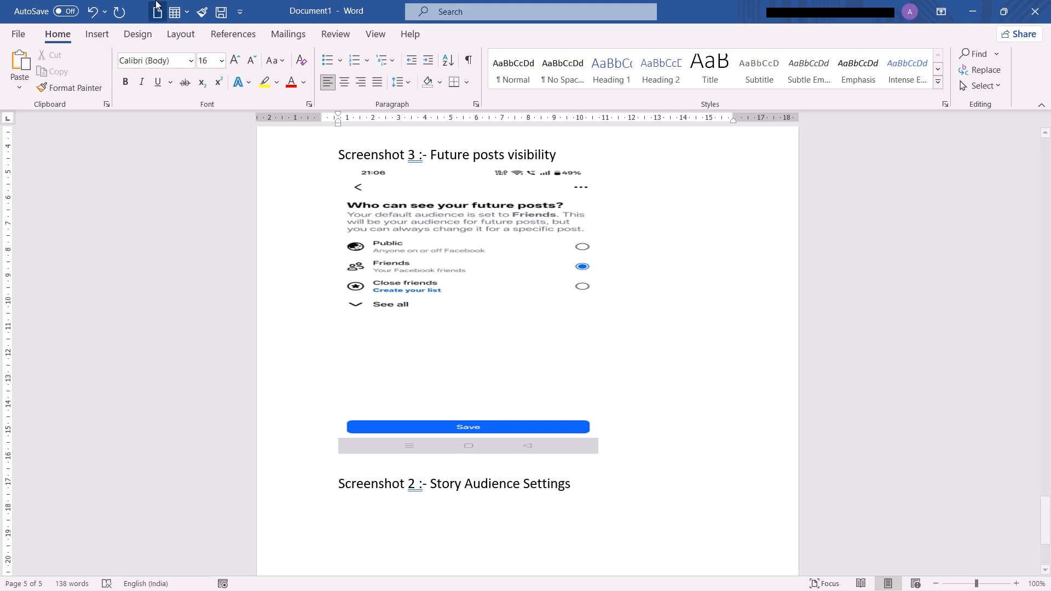
Insert the picture "WhatsApp Image 2026-10-23 at 21.19.21 (2)" from the Downloads folder below the Story Audience Settings caption.
{"action": "left_click", "coordinate": [102, 29]}
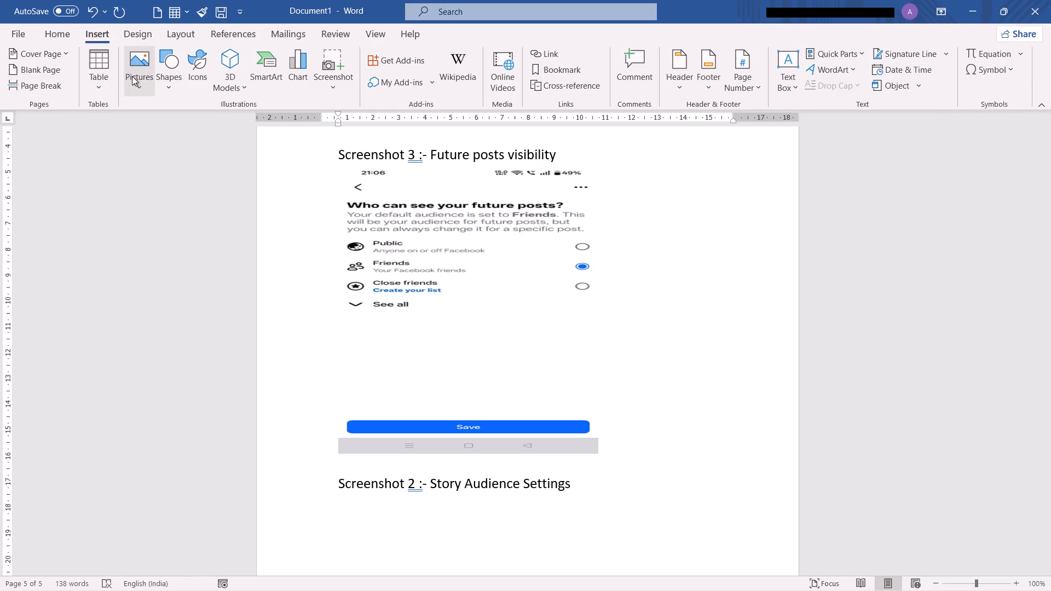
{"action": "left_click", "coordinate": [132, 76]}
{"action": "left_click", "coordinate": [164, 123]}
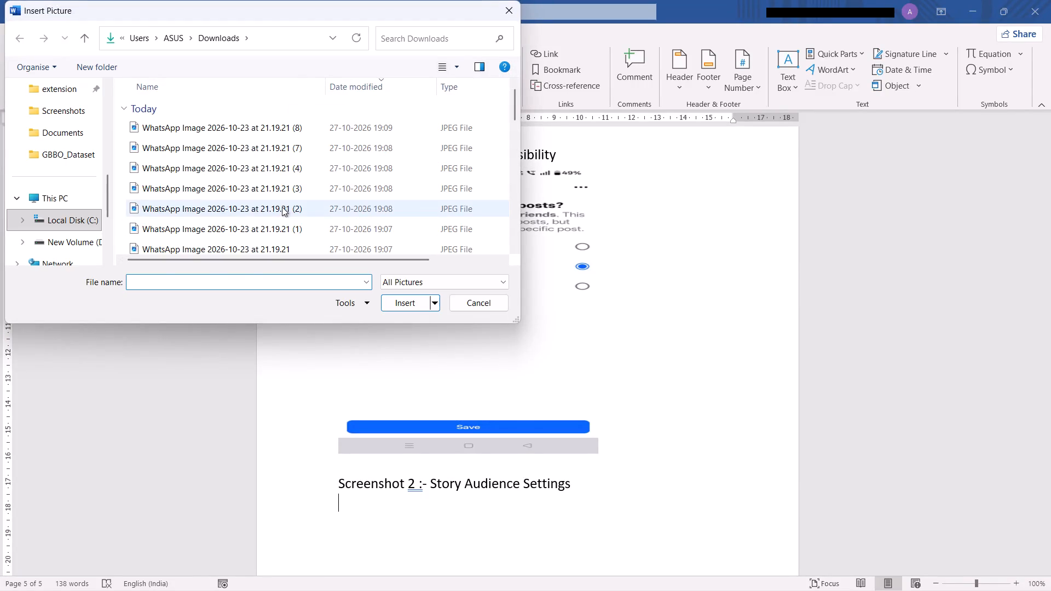
{"action": "left_click", "coordinate": [282, 207]}
{"action": "key", "text": "Return"}
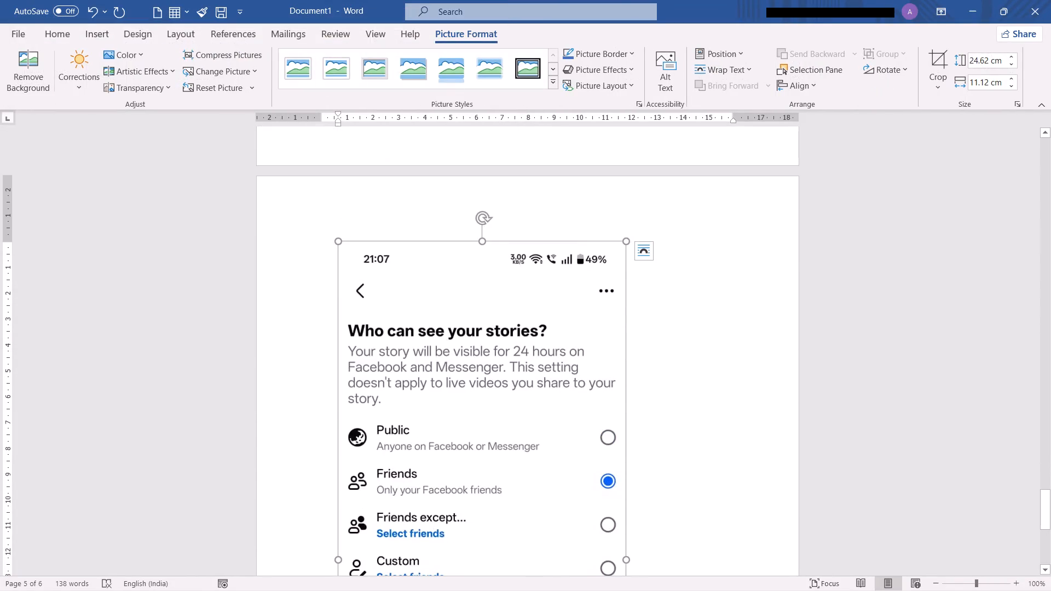
Shrink the "Who can see your stories?" picture to about 9.49 cm high and 9.63 cm wide.
{"action": "left_click_drag", "start_coordinate": [484, 241], "coordinate": [497, 439]}
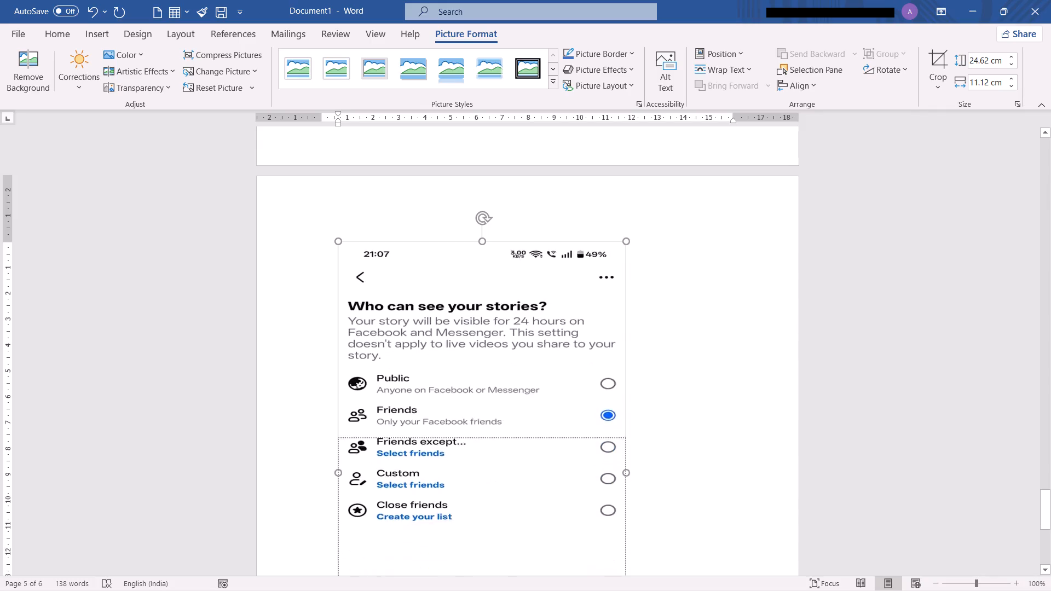
{"action": "left_click_drag", "start_coordinate": [497, 439], "coordinate": [515, 555]}
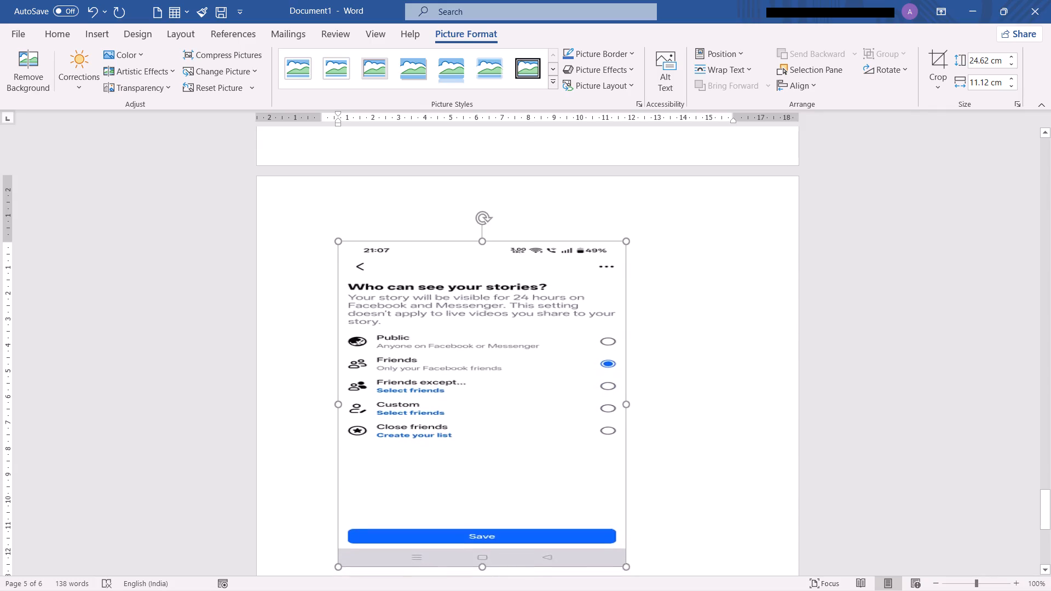
{"action": "left_click_drag", "start_coordinate": [515, 555], "coordinate": [515, 576]}
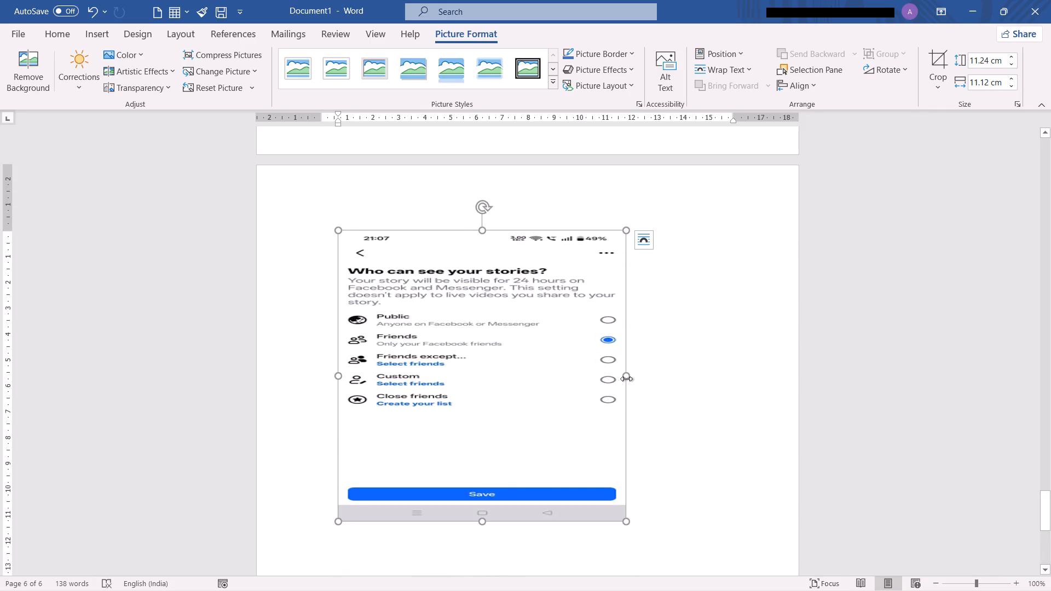
{"action": "left_click_drag", "start_coordinate": [626, 379], "coordinate": [587, 386]}
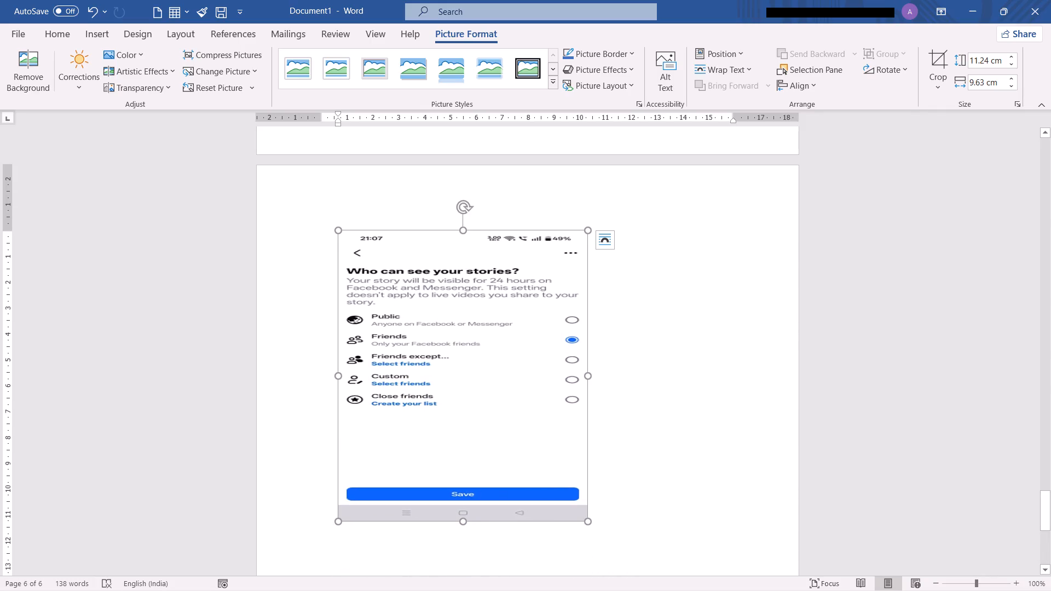
{"action": "left_click_drag", "start_coordinate": [462, 225], "coordinate": [463, 251]}
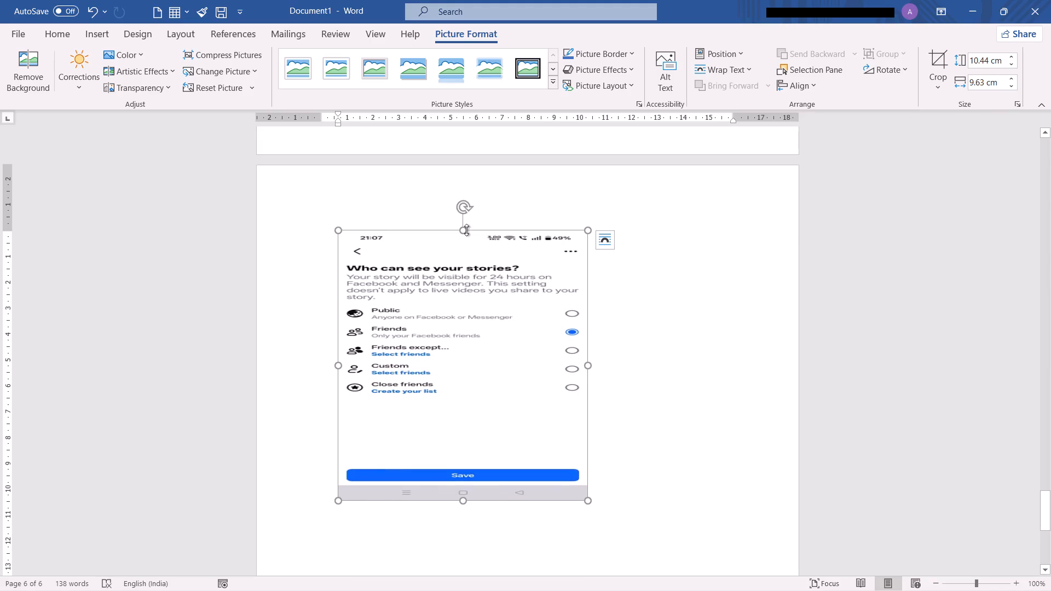
{"action": "left_click_drag", "start_coordinate": [464, 230], "coordinate": [464, 255]}
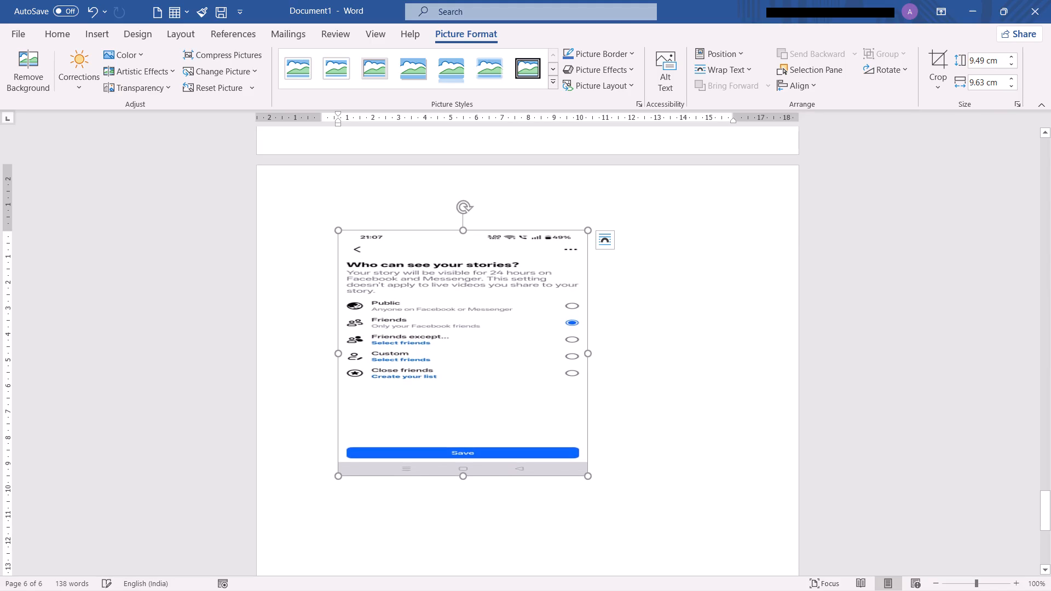
Try to move the stories picture up to the previous page, next to its Screenshot 2 caption.
{"action": "left_click_drag", "start_coordinate": [458, 287], "coordinate": [449, 124]}
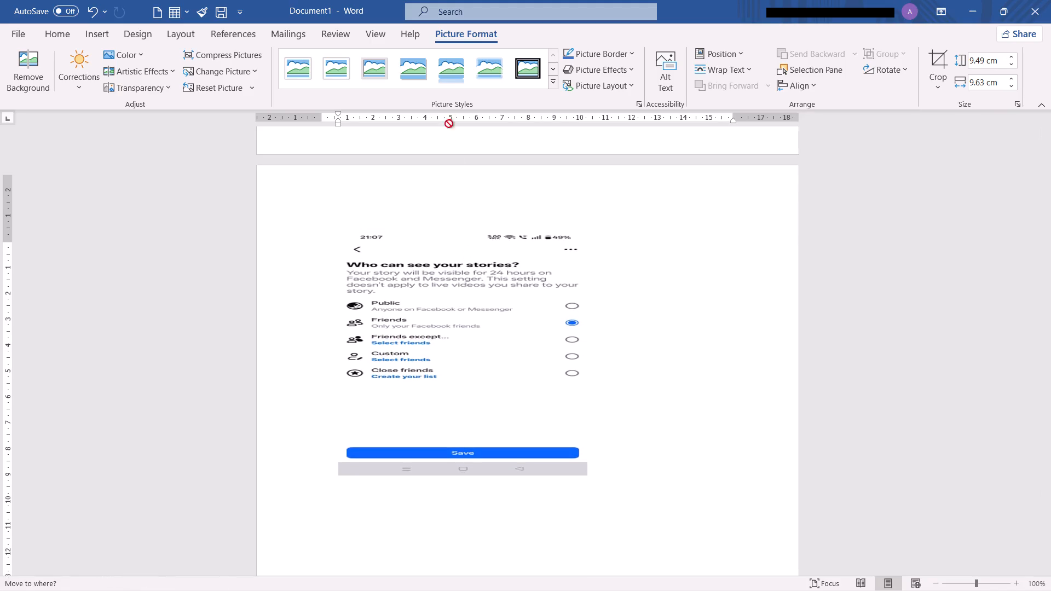
{"action": "left_click_drag", "start_coordinate": [449, 124], "coordinate": [453, 140]}
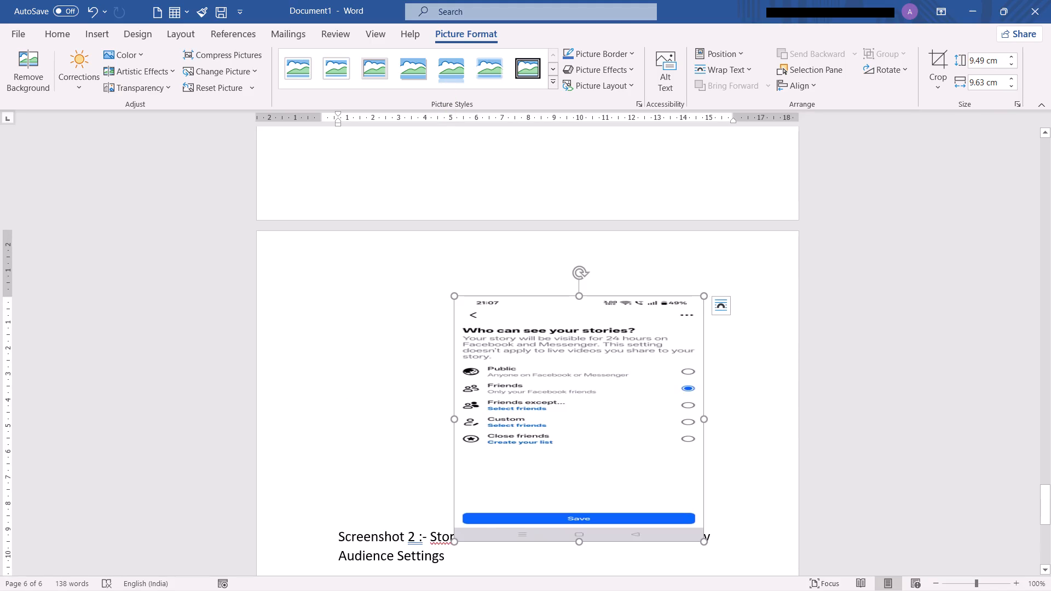
Delete the "Who can see your stories?" picture that splits the Screenshot 2 caption.
{"action": "left_click_drag", "start_coordinate": [518, 368], "coordinate": [467, 537]}
{"action": "key", "text": "BackSpace"}
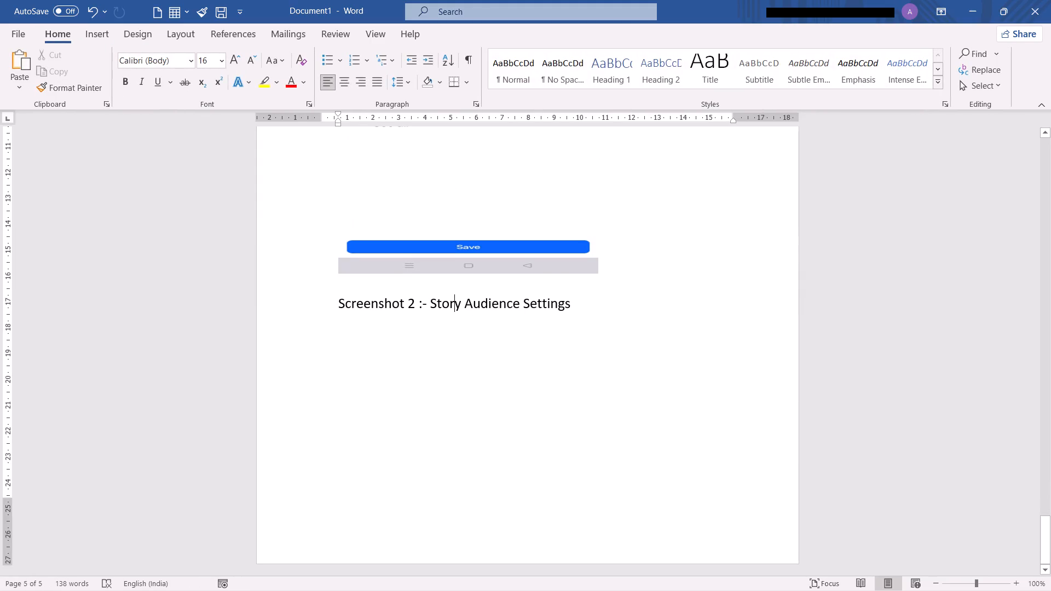
Remove the blank space between the future posts picture and the "Screenshot 2 :- Story Audience Settings" caption.
{"action": "left_click", "coordinate": [576, 303]}
{"action": "left_click", "coordinate": [349, 290]}
{"action": "key", "text": "BackSpace"}
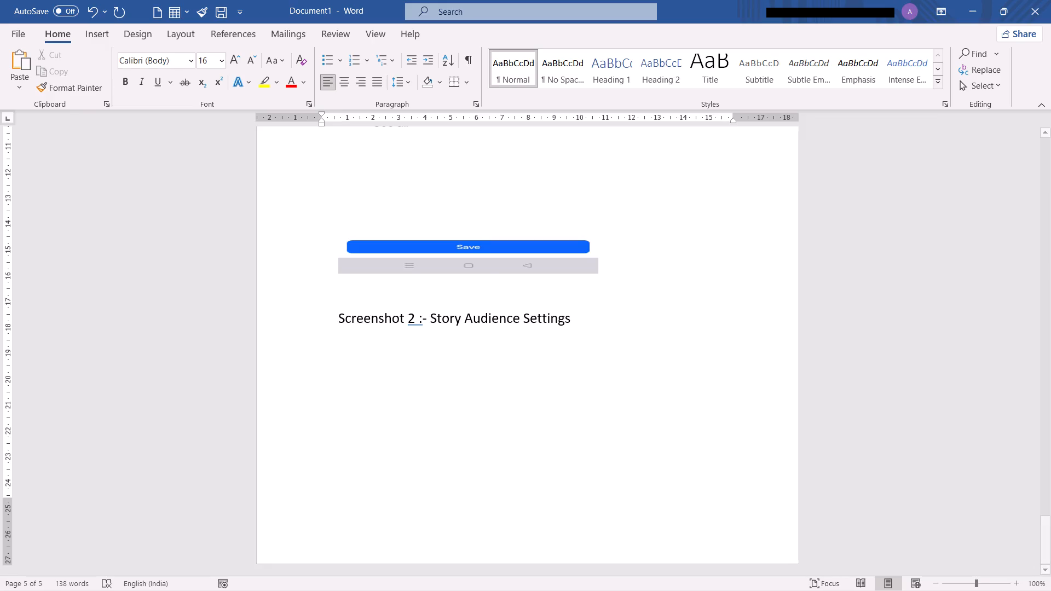
{"action": "key", "text": "BackSpace"}
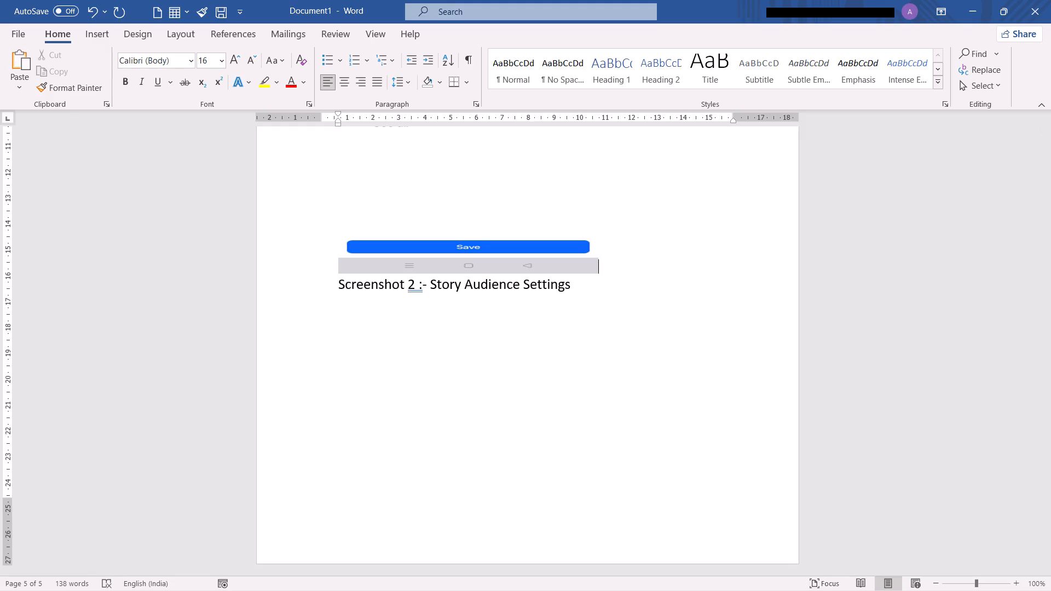
Reduce the height of the "Who can see your future posts?" picture above the Screenshot 2 caption.
{"action": "left_click", "coordinate": [437, 224]}
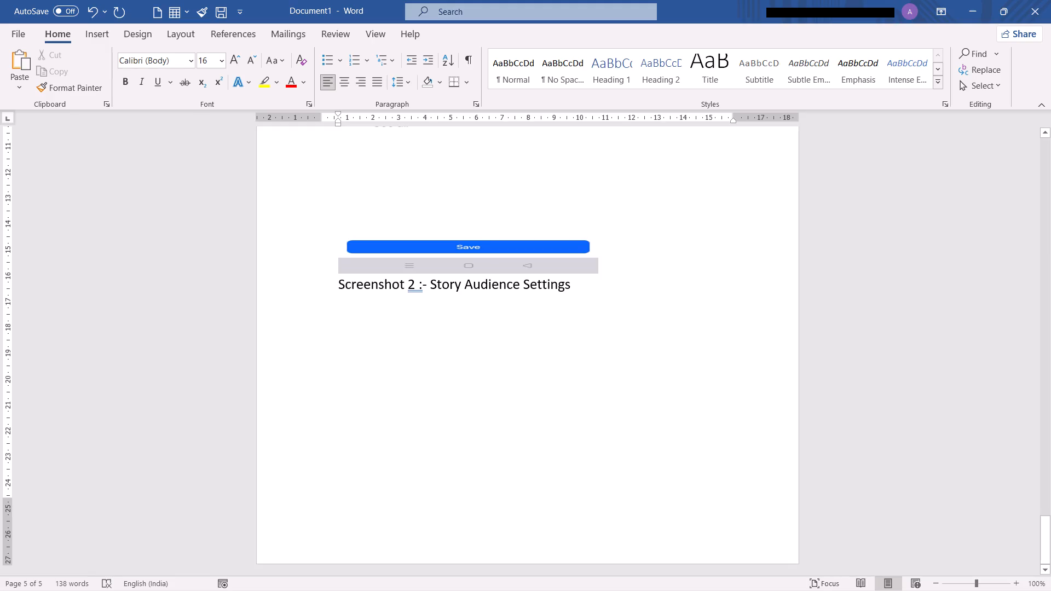
{"action": "left_click_drag", "start_coordinate": [466, 273], "coordinate": [462, 258]}
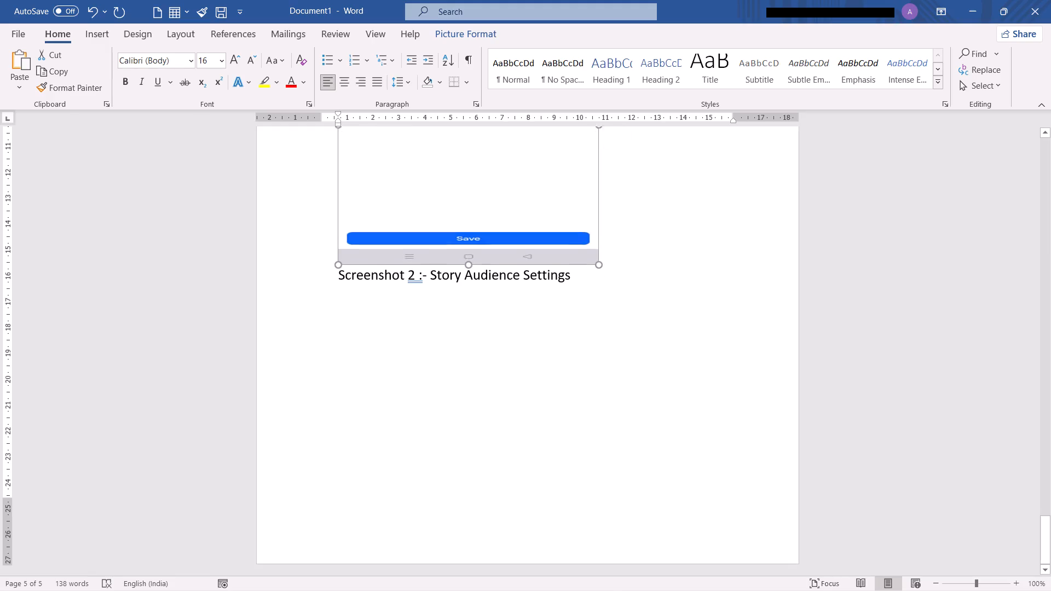
{"action": "left_click_drag", "start_coordinate": [462, 258], "coordinate": [468, 219]}
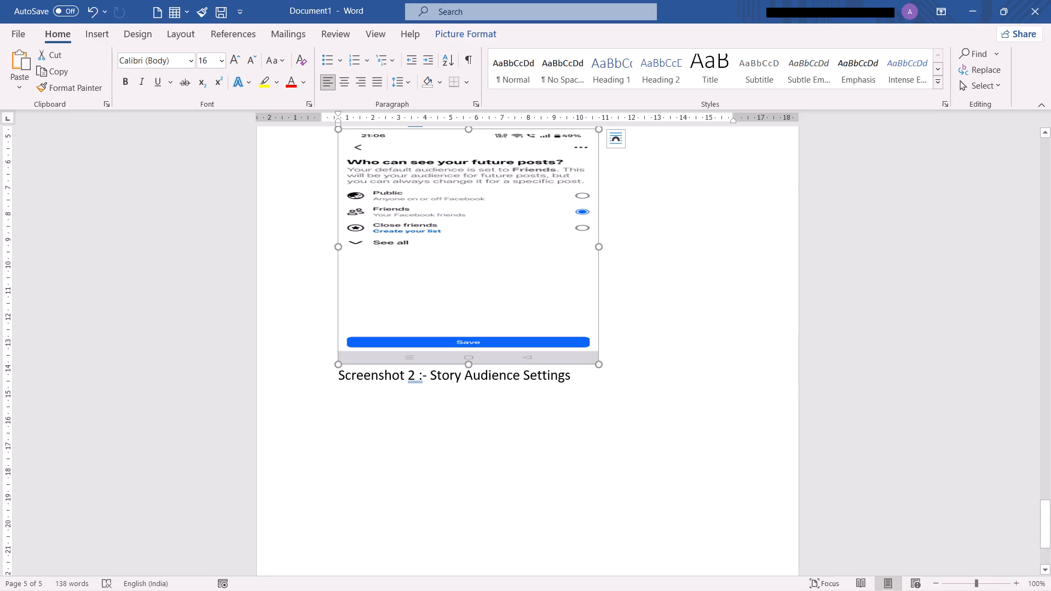
Add a blank line between the future posts picture and the "Screenshot 2 :- Story Audience Settings" caption.
{"action": "left_click", "coordinate": [612, 356]}
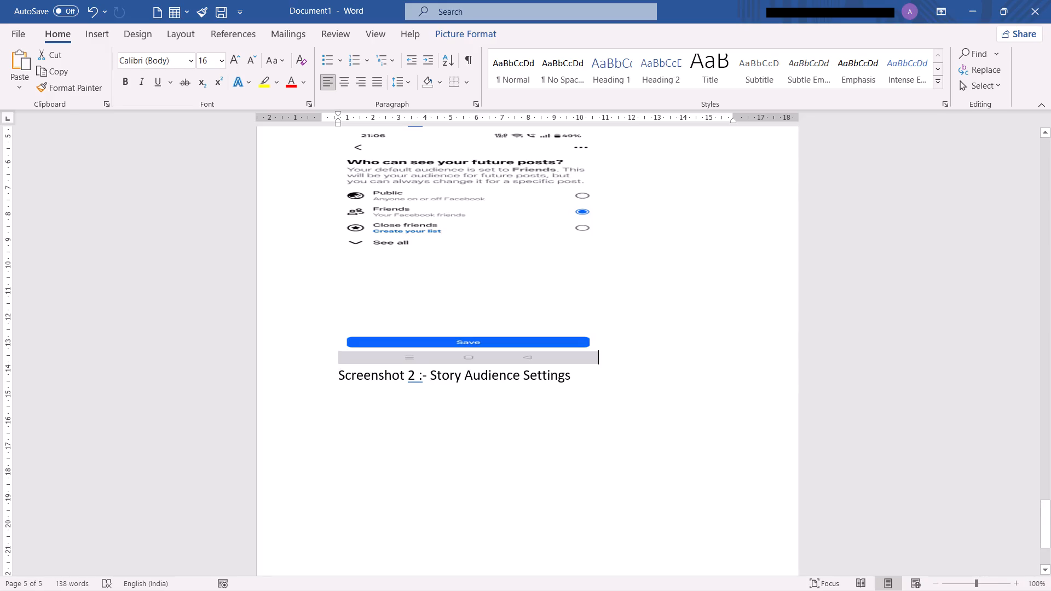
{"action": "key", "text": "Return"}
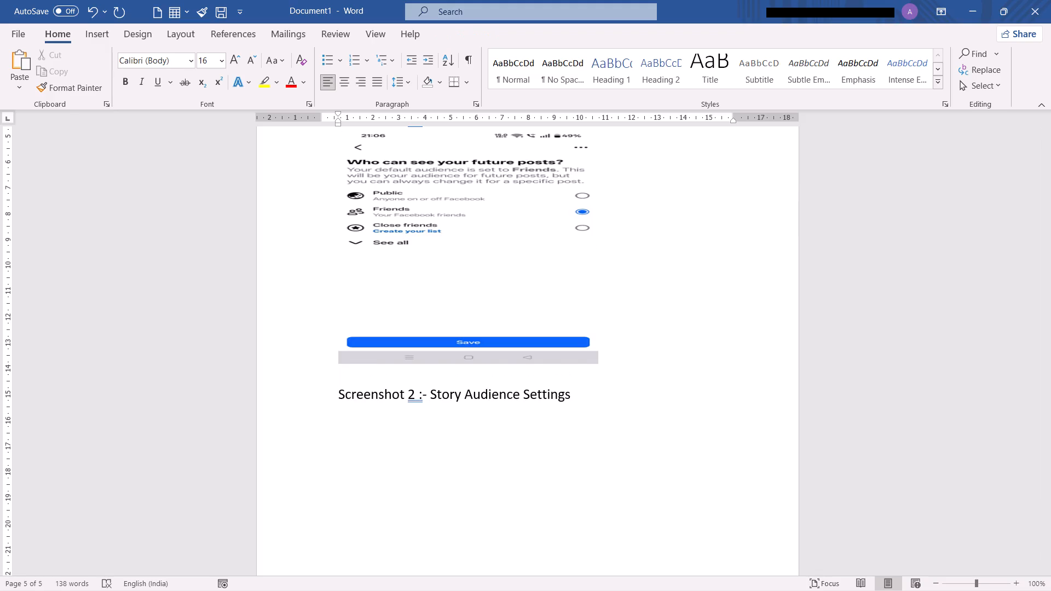
Insert the picture "WhatsApp Image 2026-10-23 at 21.19.21 (2)" from Downloads below the "Screenshot 2 :- Story Audience Settings" caption.
{"action": "left_click", "coordinate": [463, 442]}
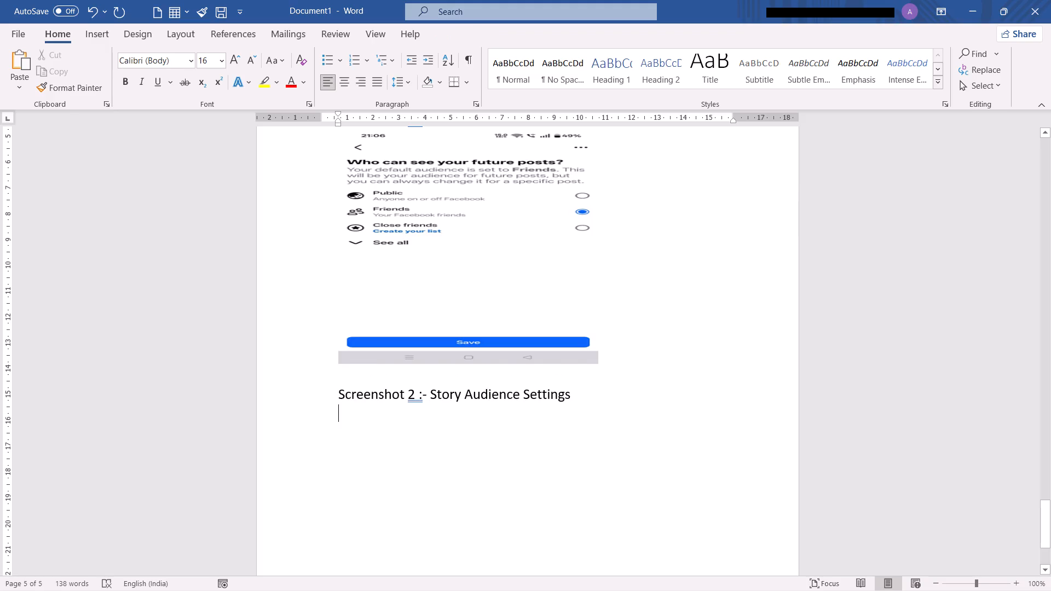
{"action": "left_click", "coordinate": [95, 30]}
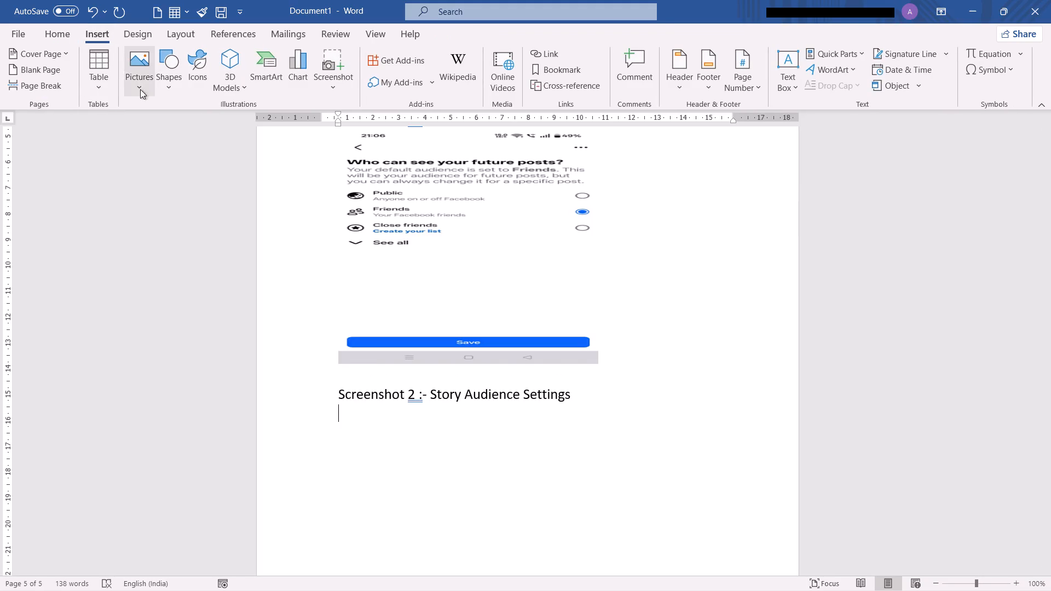
{"action": "left_click", "coordinate": [144, 90]}
{"action": "left_click", "coordinate": [161, 130]}
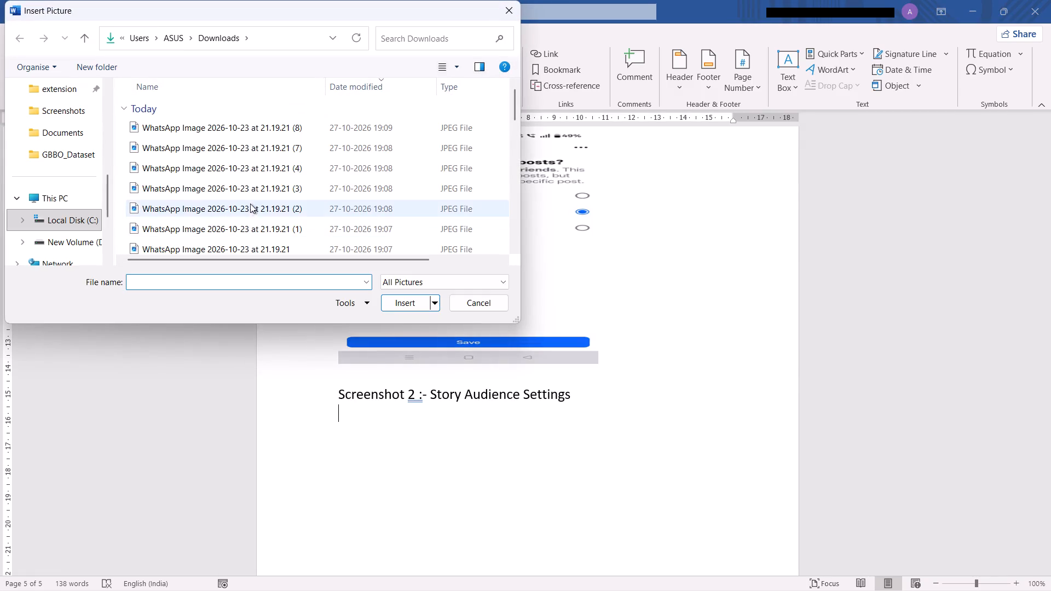
{"action": "left_click", "coordinate": [252, 207]}
{"action": "key", "text": "Return"}
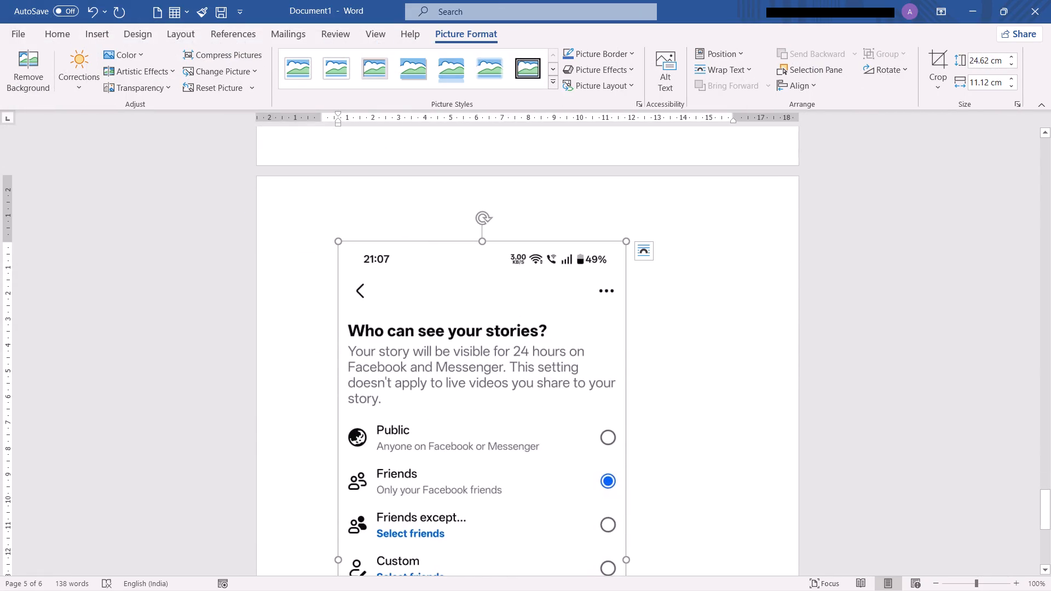
Shrink the "Who can see your stories?" picture to about 8.98 cm high and 9.55 cm wide so it fits under its caption.
{"action": "left_click_drag", "start_coordinate": [484, 239], "coordinate": [482, 283]}
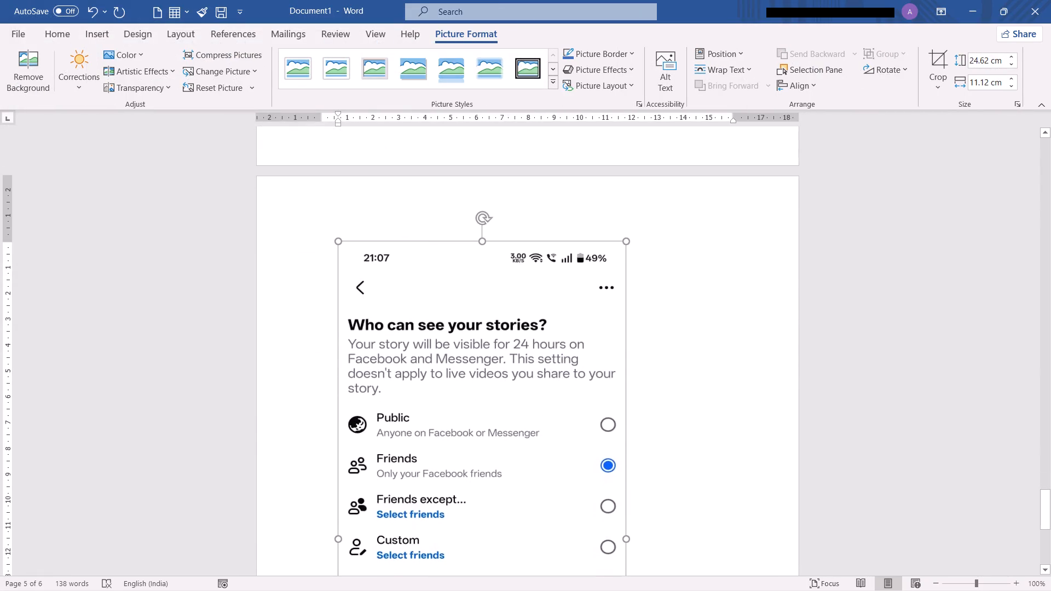
{"action": "left_click_drag", "start_coordinate": [482, 283], "coordinate": [484, 292]}
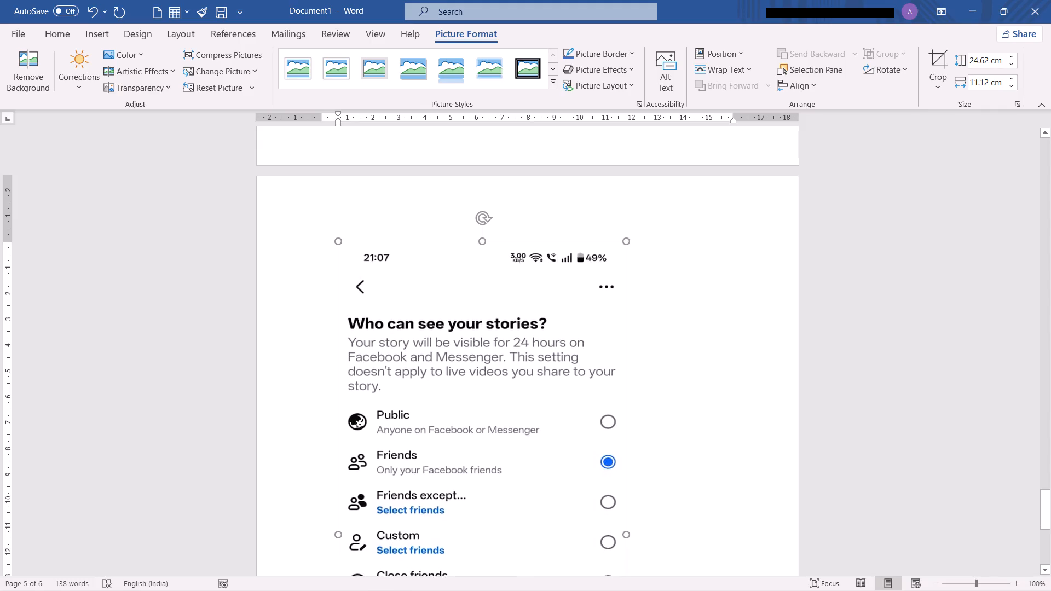
{"action": "left_click_drag", "start_coordinate": [484, 292], "coordinate": [484, 293]}
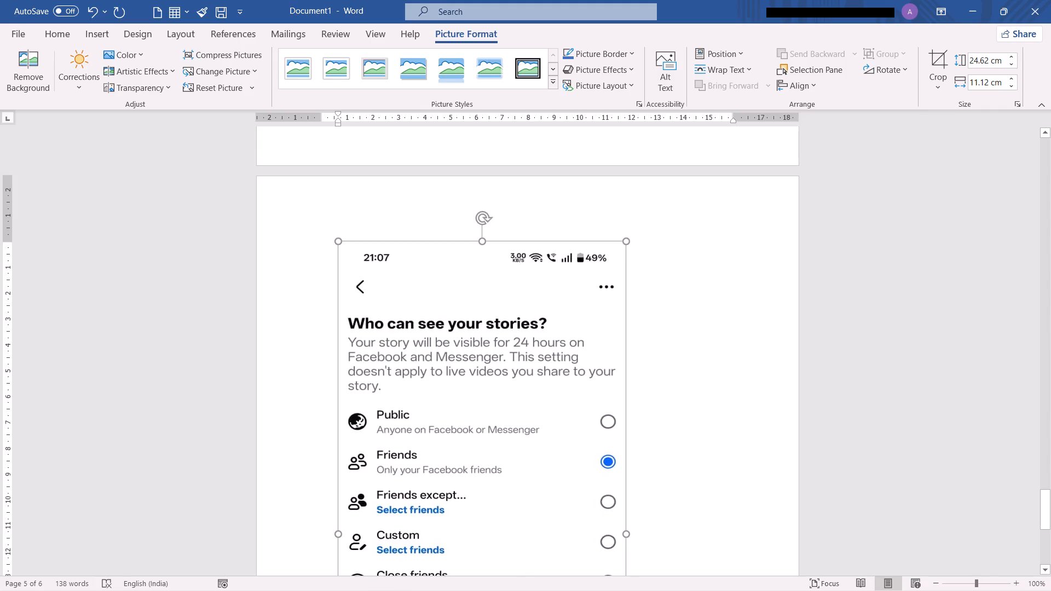
{"action": "left_click_drag", "start_coordinate": [484, 293], "coordinate": [495, 422]}
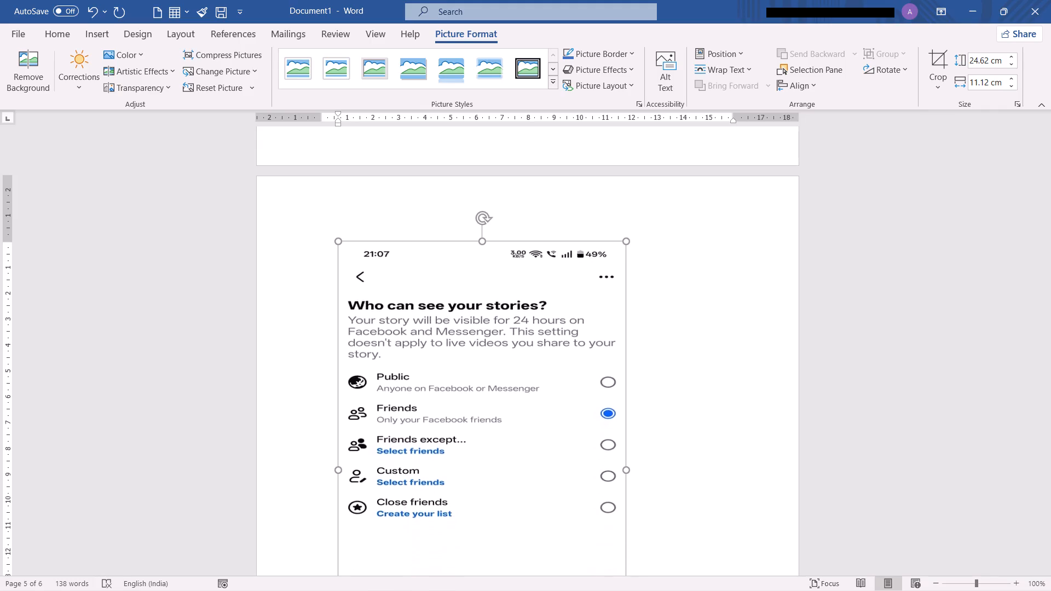
{"action": "left_click_drag", "start_coordinate": [495, 422], "coordinate": [487, 590]}
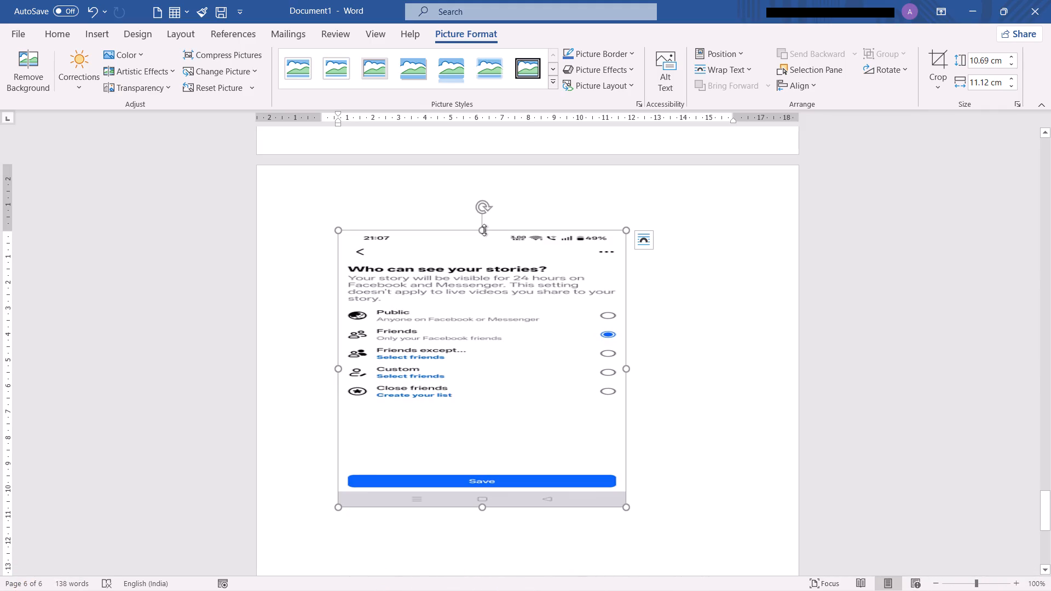
{"action": "left_click_drag", "start_coordinate": [484, 230], "coordinate": [482, 274]}
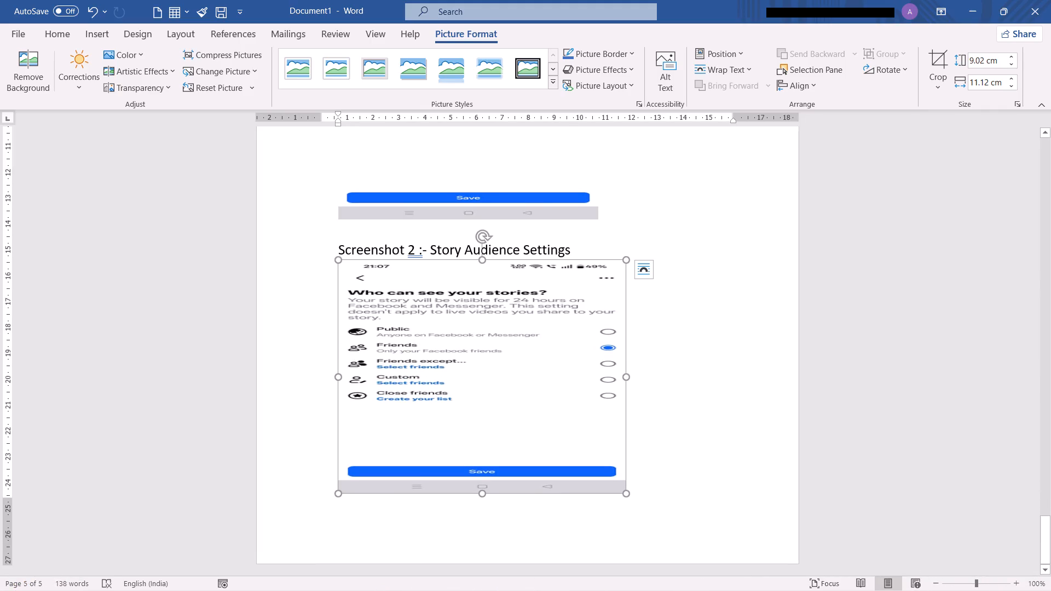
{"action": "left_click_drag", "start_coordinate": [629, 379], "coordinate": [585, 391]}
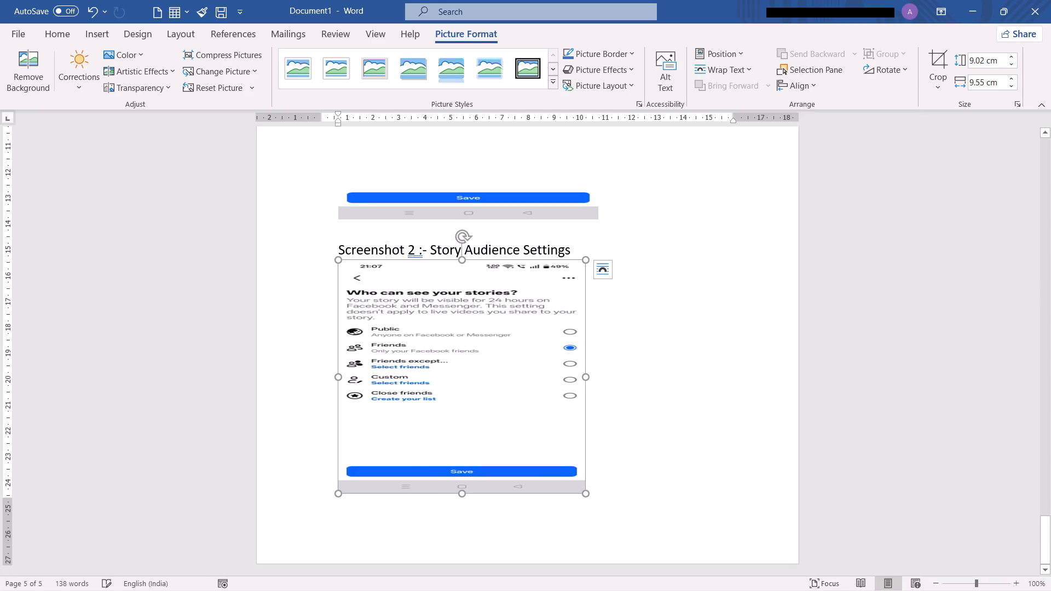
{"action": "left_click", "coordinate": [462, 493]}
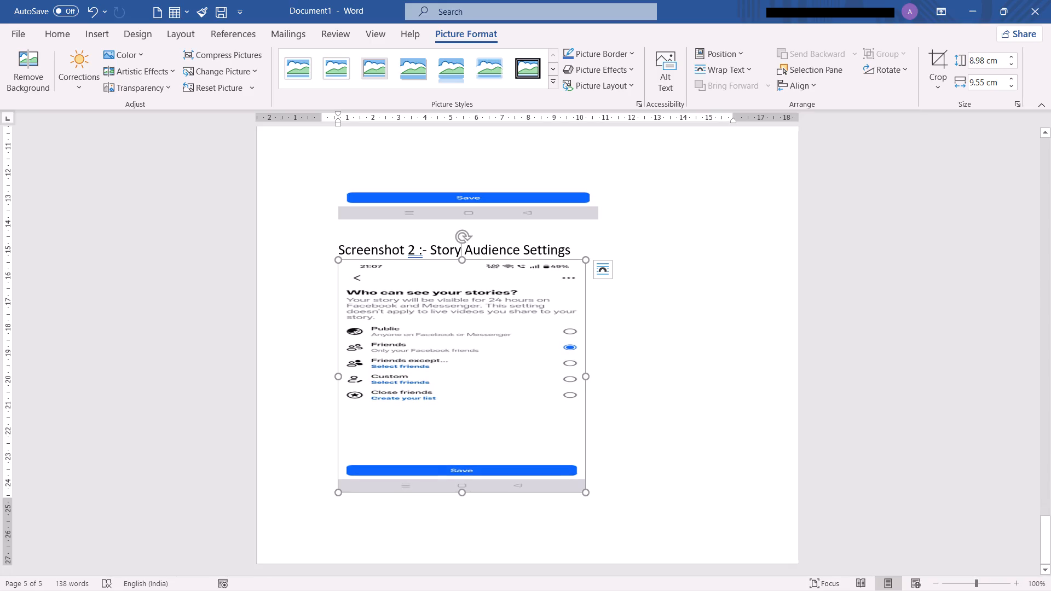
Add the caption "Screenshot 3 :- Followed people and pages", continued with a word on visibility, on a new line below the story audience picture.
{"action": "left_click", "coordinate": [632, 466]}
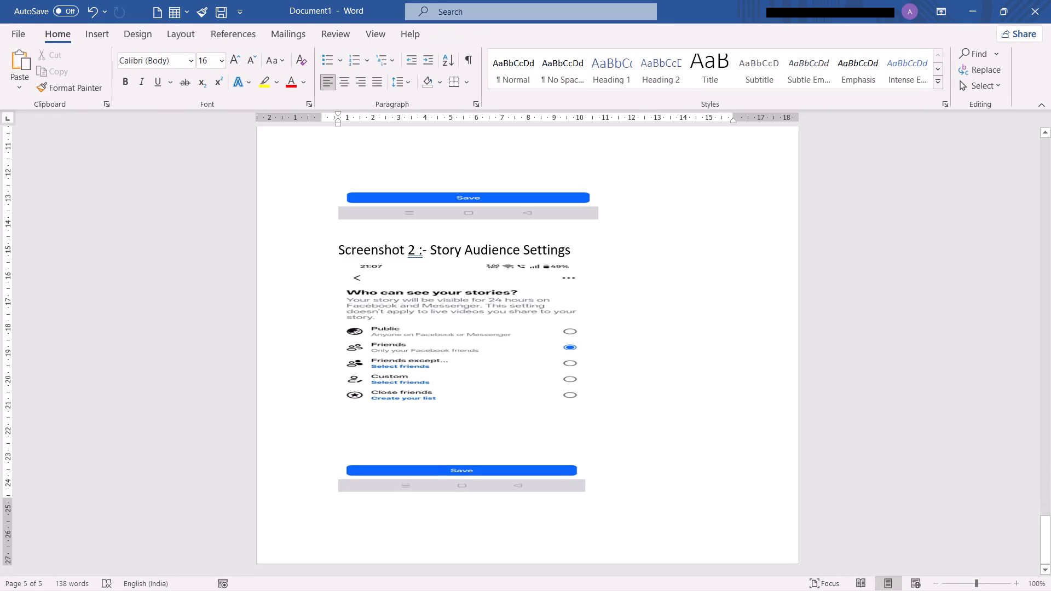
{"action": "key", "text": "Return"}
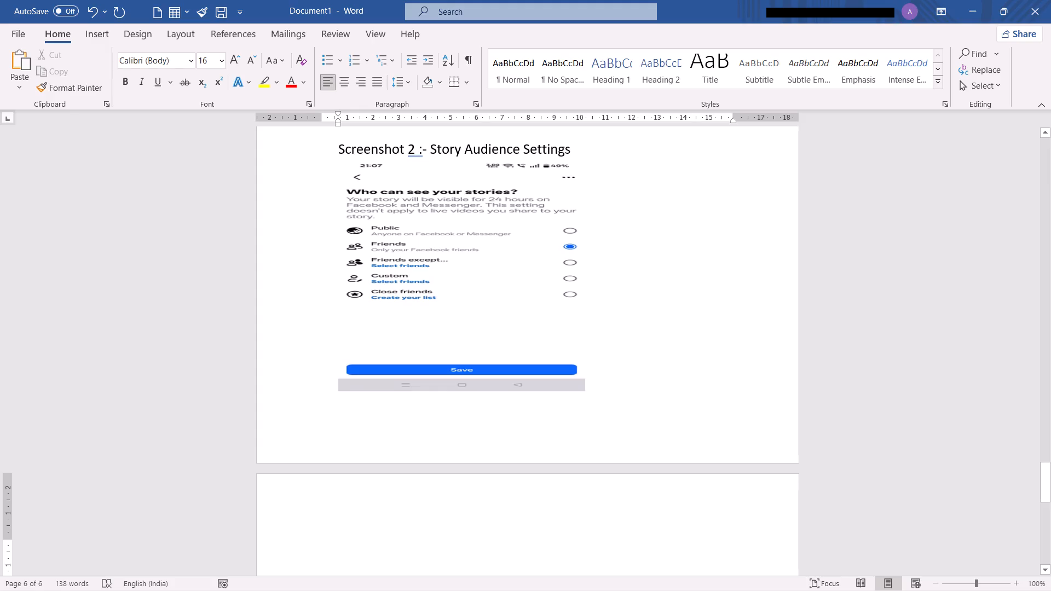
{"action": "key", "text": "s"}
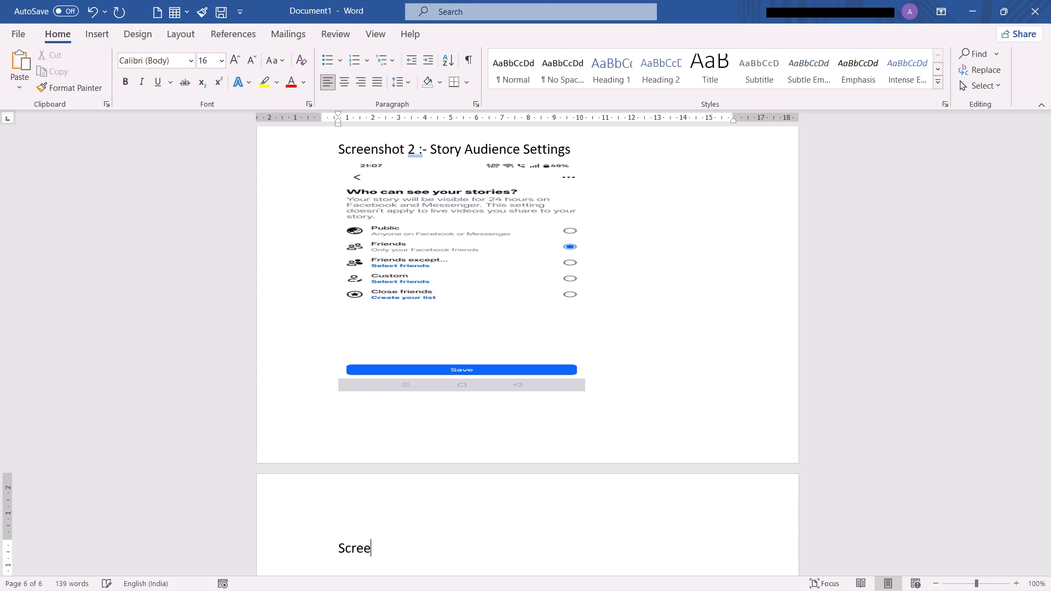
{"action": "key", "text": "n"}
{"action": "type", "text": "shot 3"}
{"action": "key", "text": "space"}
{"action": "type", "text": ":-"}
{"action": "key", "text": "space"}
{"action": "type", "text": "ollo"}
{"action": "type", "text": "wrtes"}
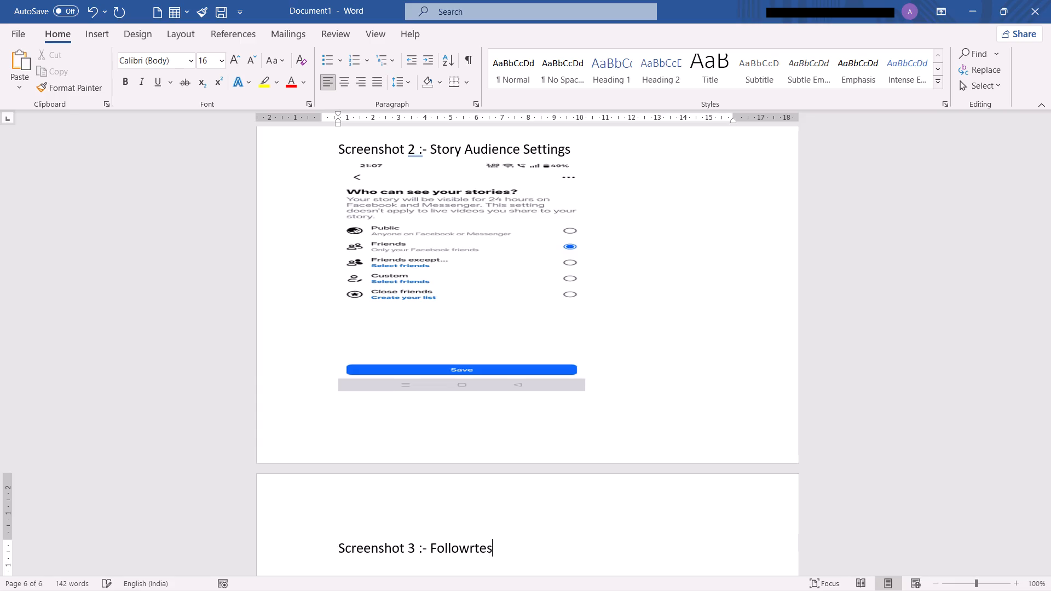
{"action": "key", "text": "BackSpace"}
{"action": "key", "text": "d"}
{"action": "key", "text": "BackSpace"}
{"action": "key", "text": "BackSpace"}
{"action": "key", "text": "BackSpace"}
{"action": "key", "text": "BackSpace"}
{"action": "type", "text": "ed"}
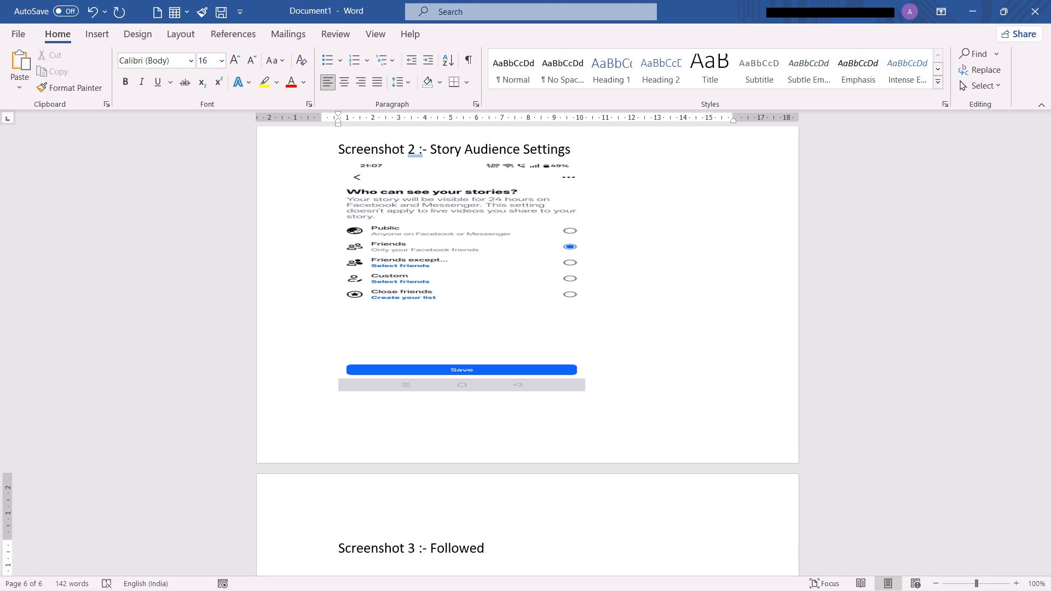
{"action": "key", "text": "space"}
{"action": "type", "text": "pep"}
{"action": "key", "text": "BackSpace"}
{"action": "type", "text": "opl"}
{"action": "type", "text": "e"}
{"action": "key", "text": "space"}
{"action": "type", "text": "ab"}
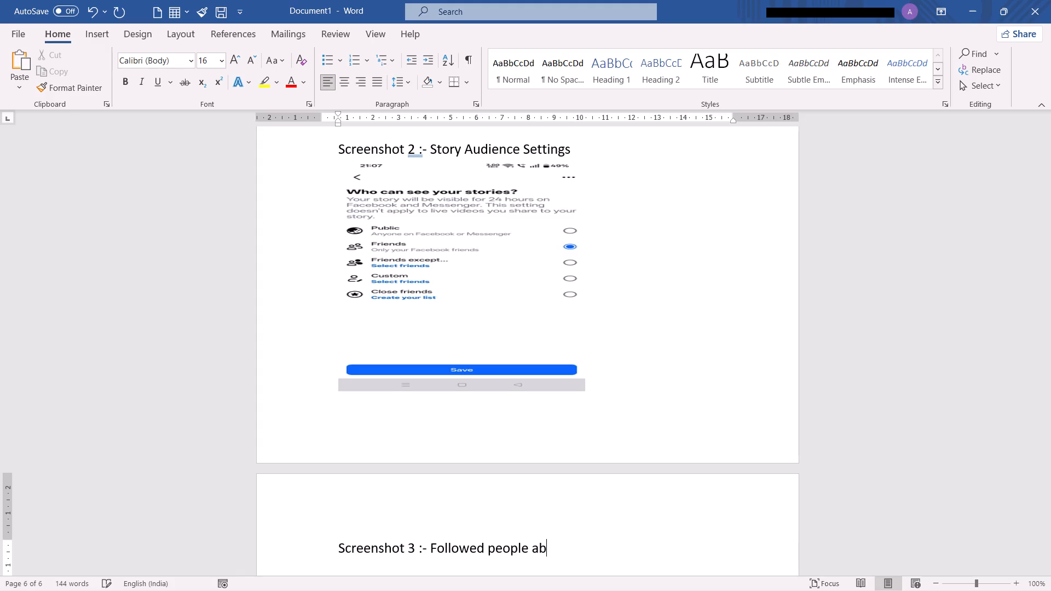
{"action": "key", "text": "BackSpace"}
{"action": "type", "text": "nd"}
{"action": "key", "text": "space"}
{"action": "type", "text": "pages"}
{"action": "key", "text": "space"}
{"action": "type", "text": "visil"}
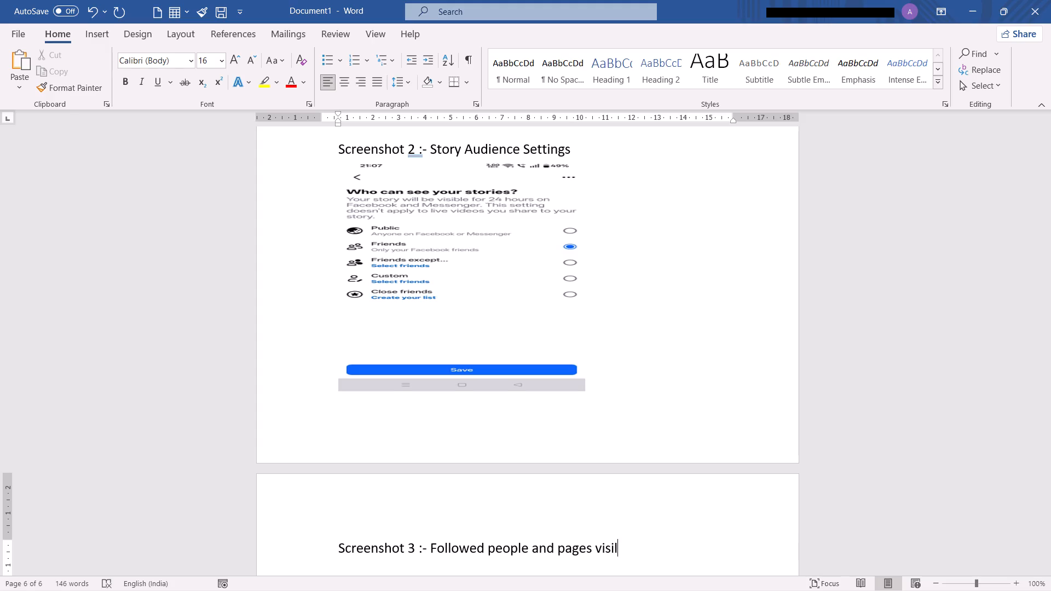
Complete the Screenshot 3 caption so it ends in "visibility" and start a new line below it.
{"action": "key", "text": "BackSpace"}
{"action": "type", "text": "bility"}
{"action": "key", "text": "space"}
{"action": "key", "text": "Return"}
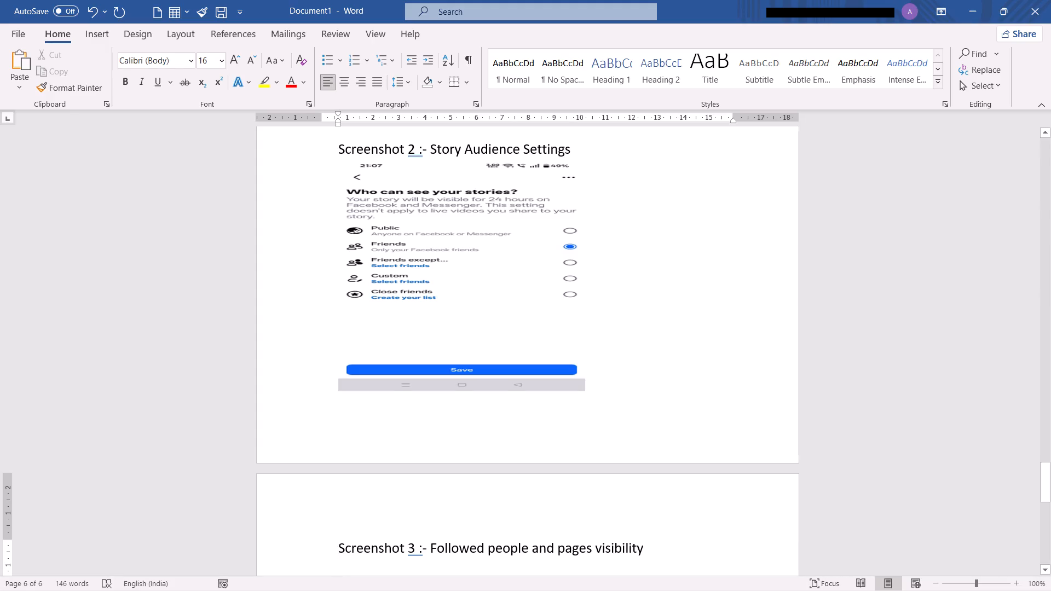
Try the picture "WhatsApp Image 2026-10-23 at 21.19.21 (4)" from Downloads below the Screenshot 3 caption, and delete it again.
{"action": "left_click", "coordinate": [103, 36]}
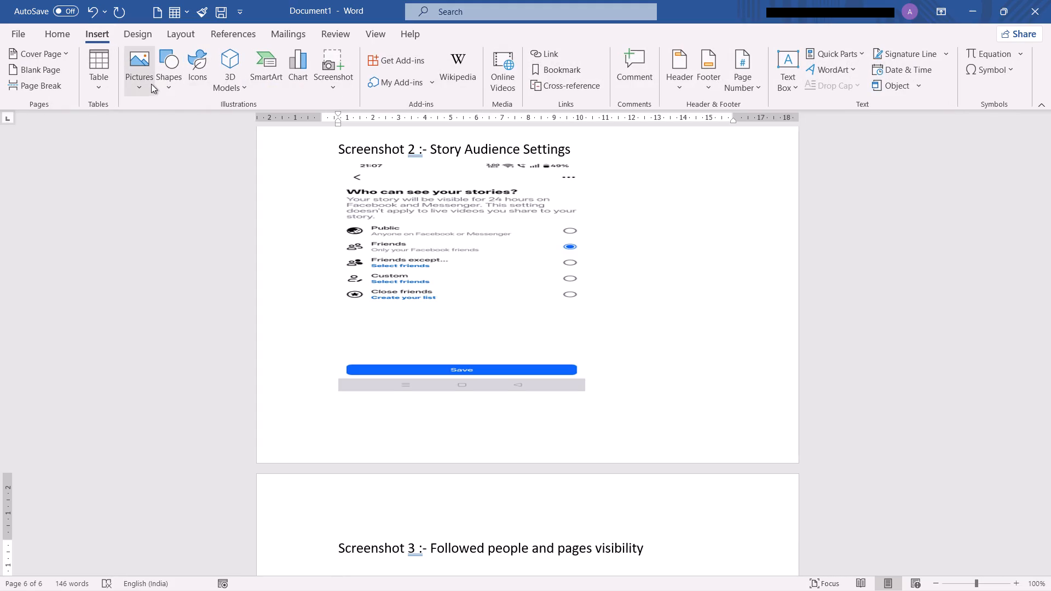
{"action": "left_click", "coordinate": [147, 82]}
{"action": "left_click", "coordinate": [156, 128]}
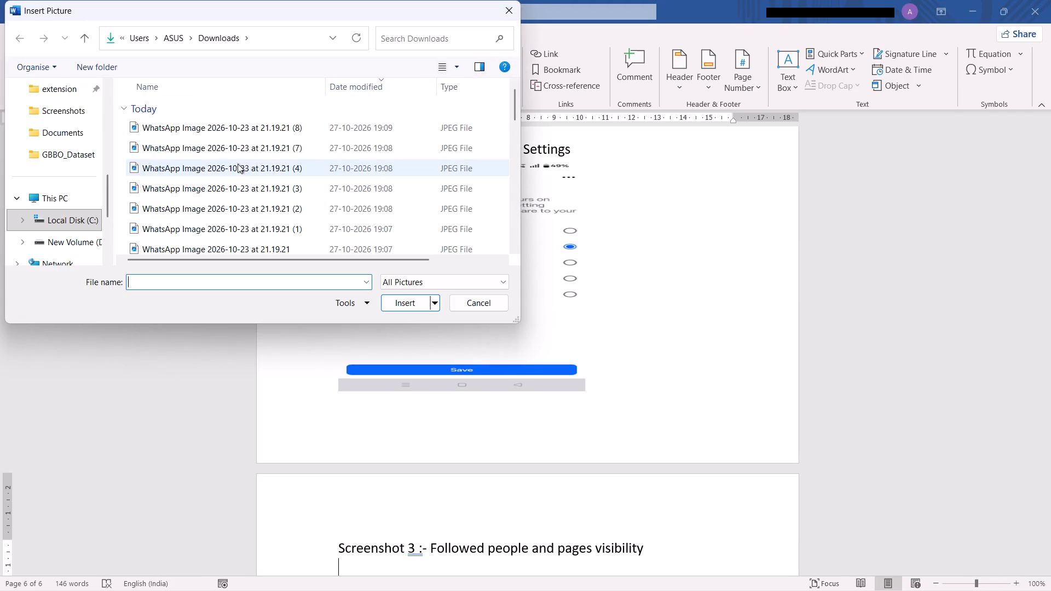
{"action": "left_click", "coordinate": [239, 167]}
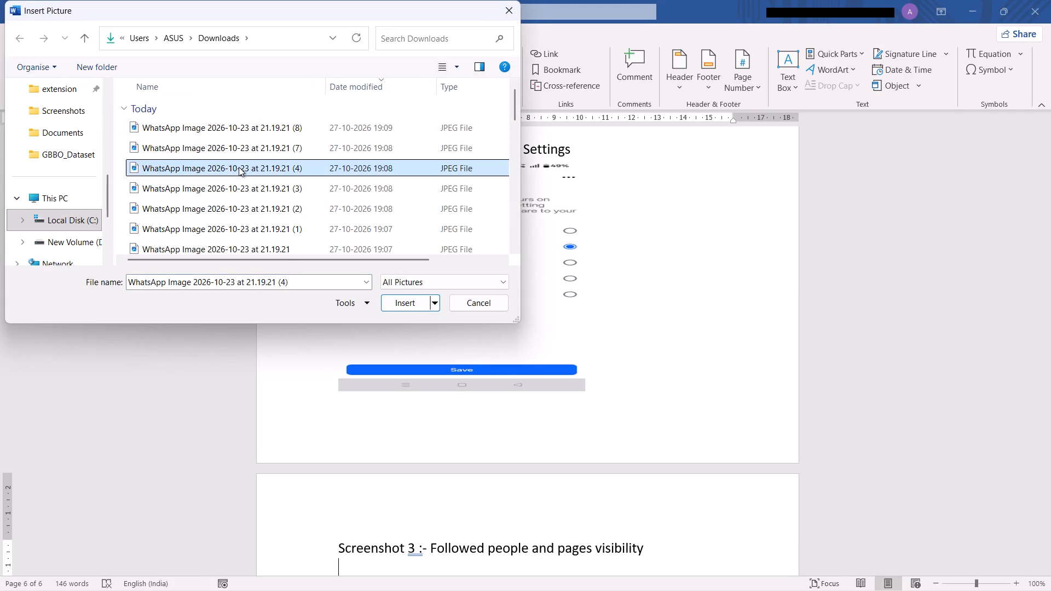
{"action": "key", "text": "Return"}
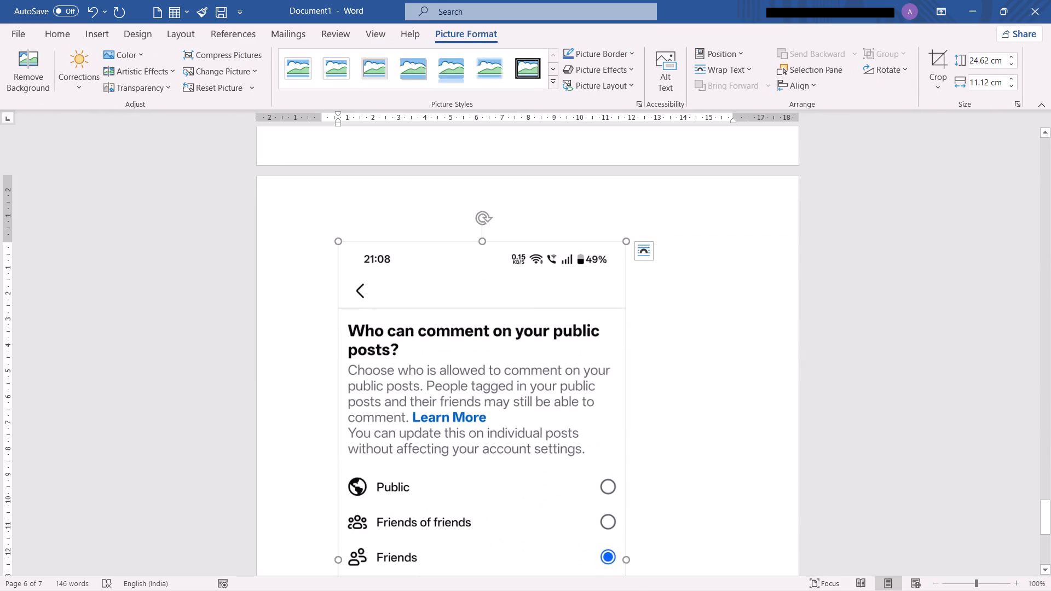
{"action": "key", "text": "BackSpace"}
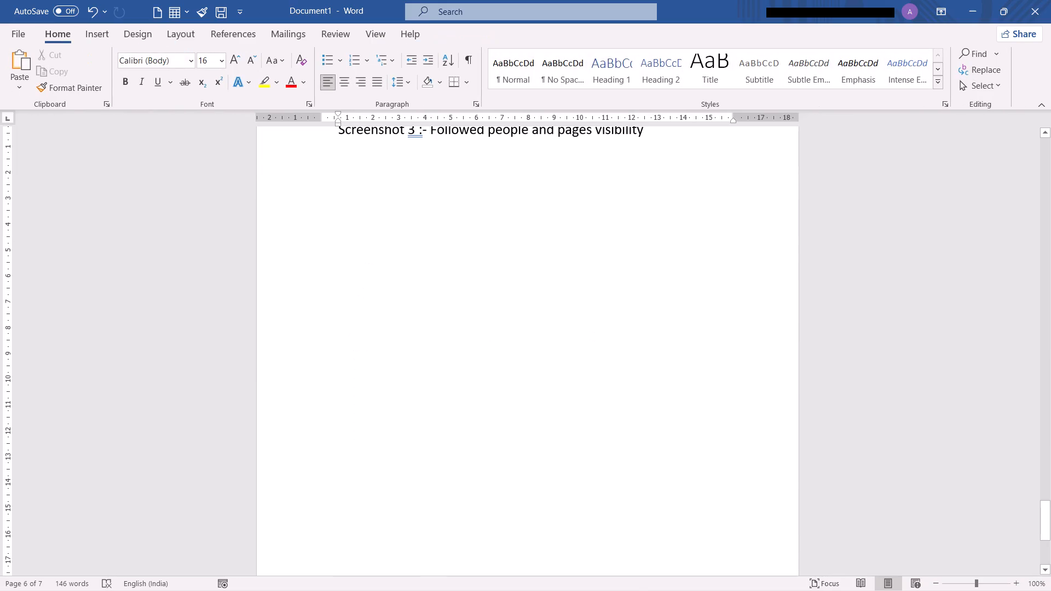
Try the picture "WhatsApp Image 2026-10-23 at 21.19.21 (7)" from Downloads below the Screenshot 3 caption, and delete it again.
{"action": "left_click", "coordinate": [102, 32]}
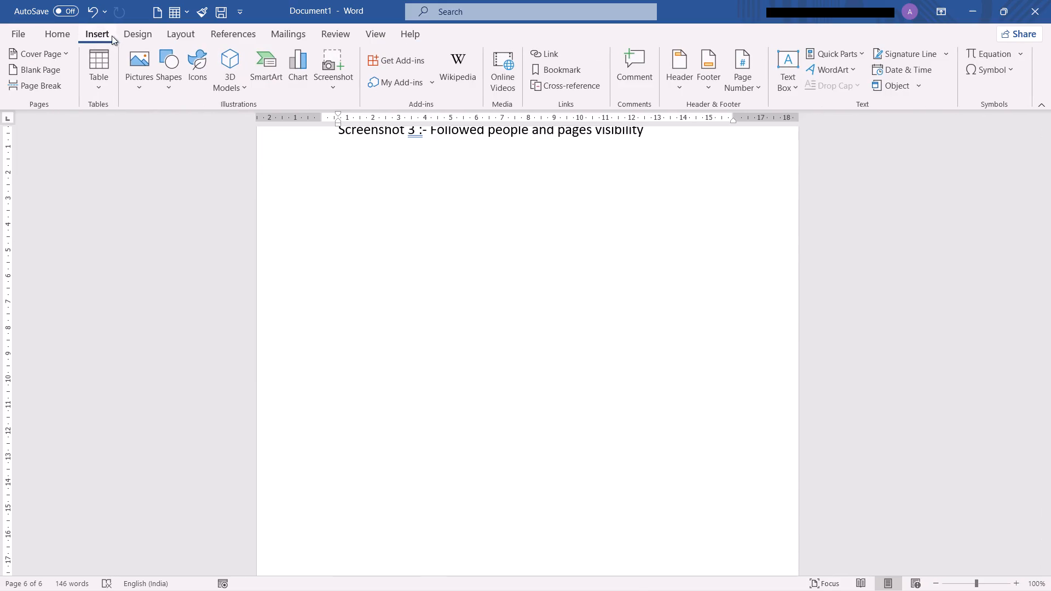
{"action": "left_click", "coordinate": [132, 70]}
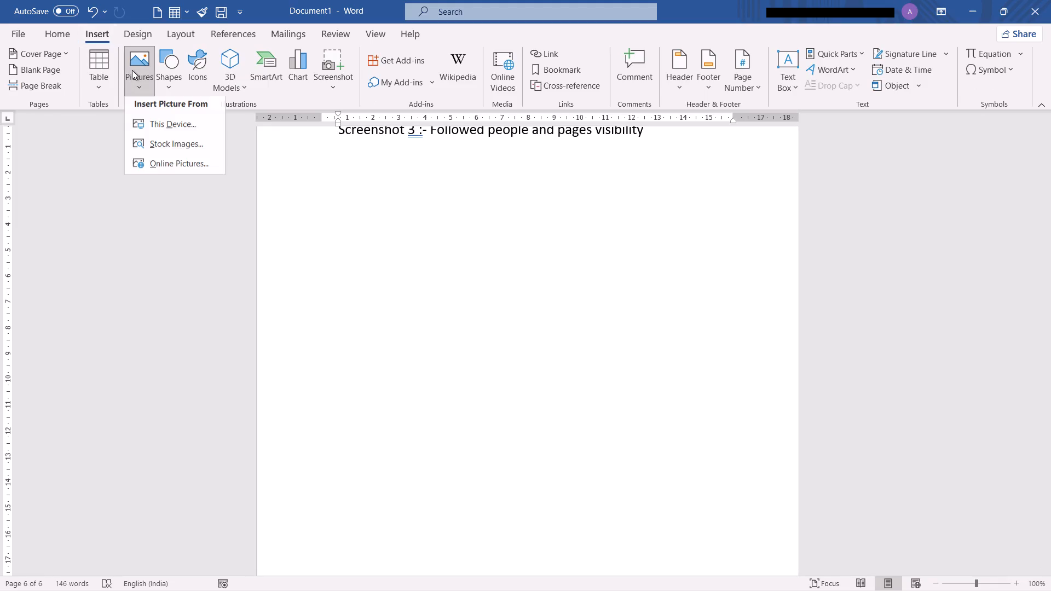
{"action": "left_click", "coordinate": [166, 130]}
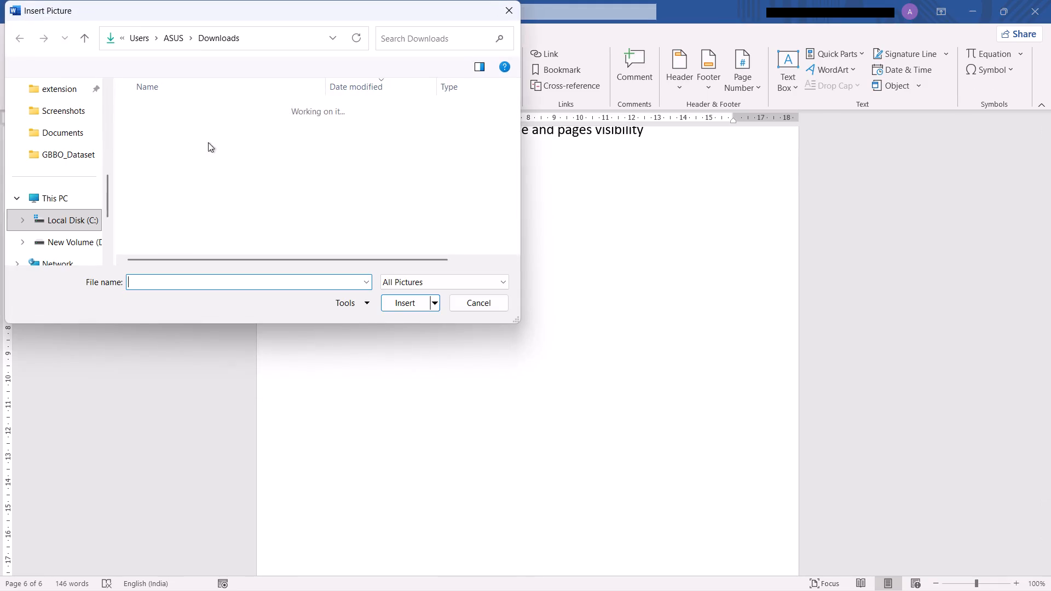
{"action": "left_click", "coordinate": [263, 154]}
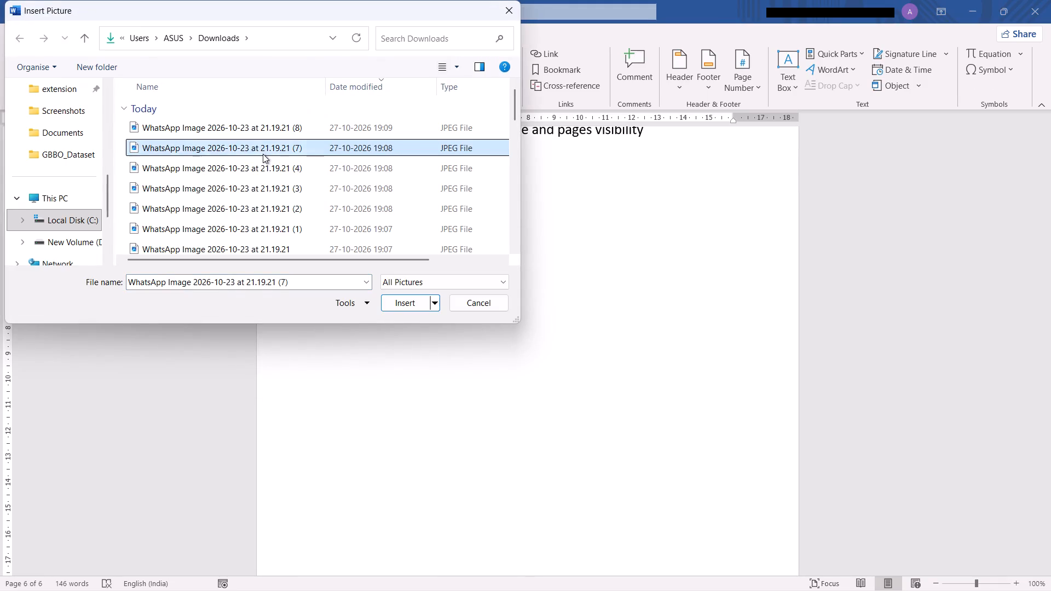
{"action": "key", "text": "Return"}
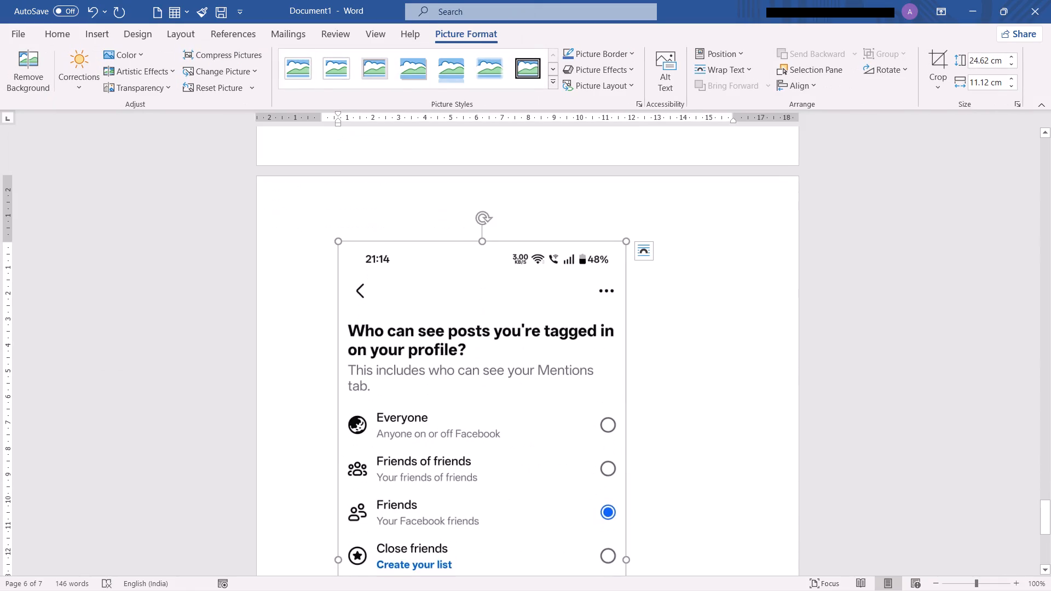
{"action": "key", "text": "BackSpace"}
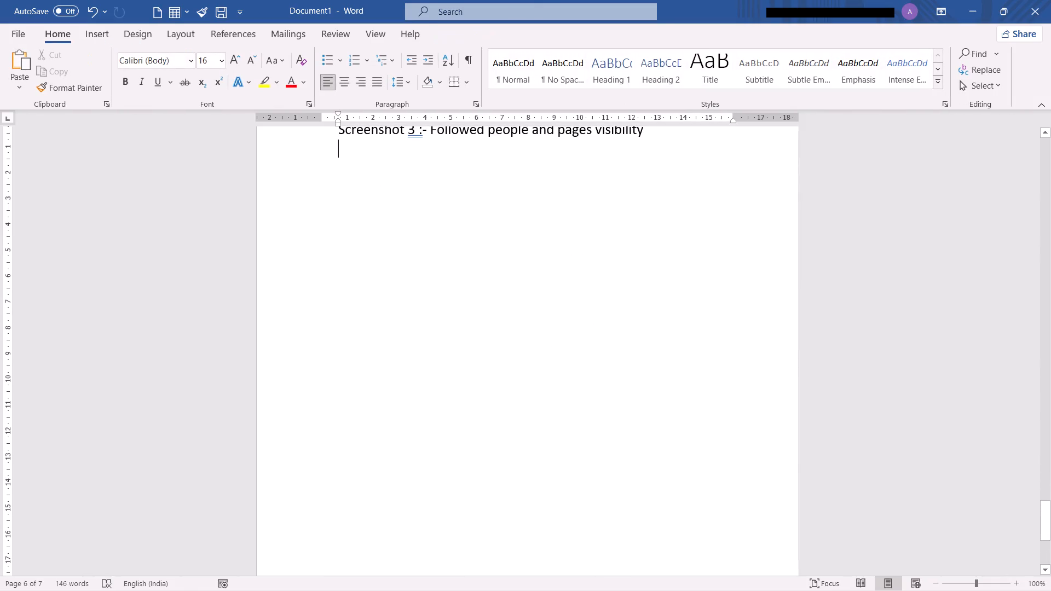
Insert the picture "WhatsApp Image 2026-10-23 at 21.19.21 (3)" from Downloads below the Screenshot 3 caption.
{"action": "left_click", "coordinate": [106, 43]}
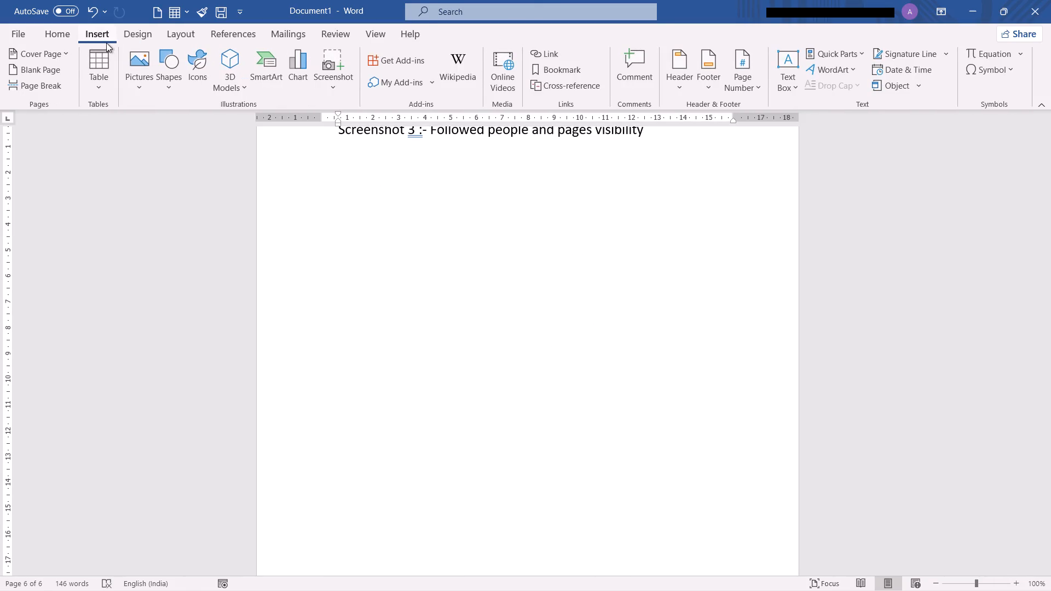
{"action": "left_click", "coordinate": [130, 67]}
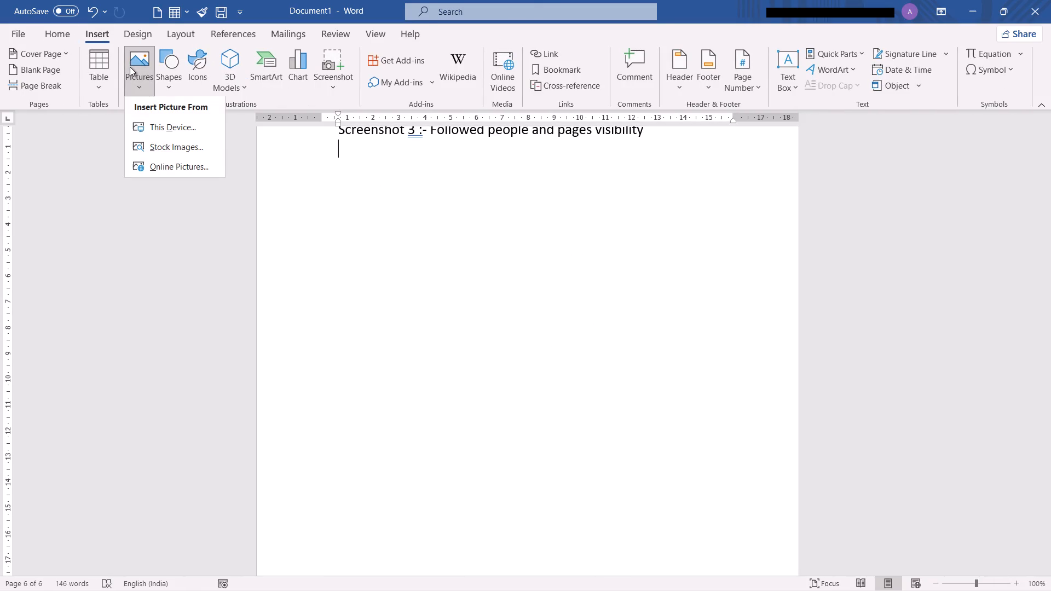
{"action": "left_click", "coordinate": [176, 127]}
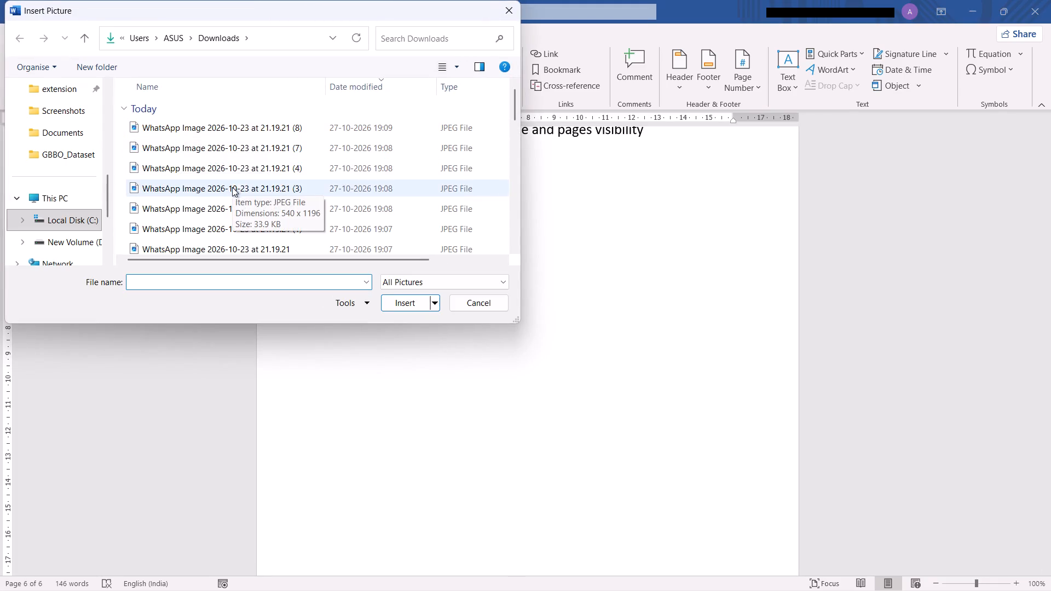
{"action": "left_click", "coordinate": [217, 185]}
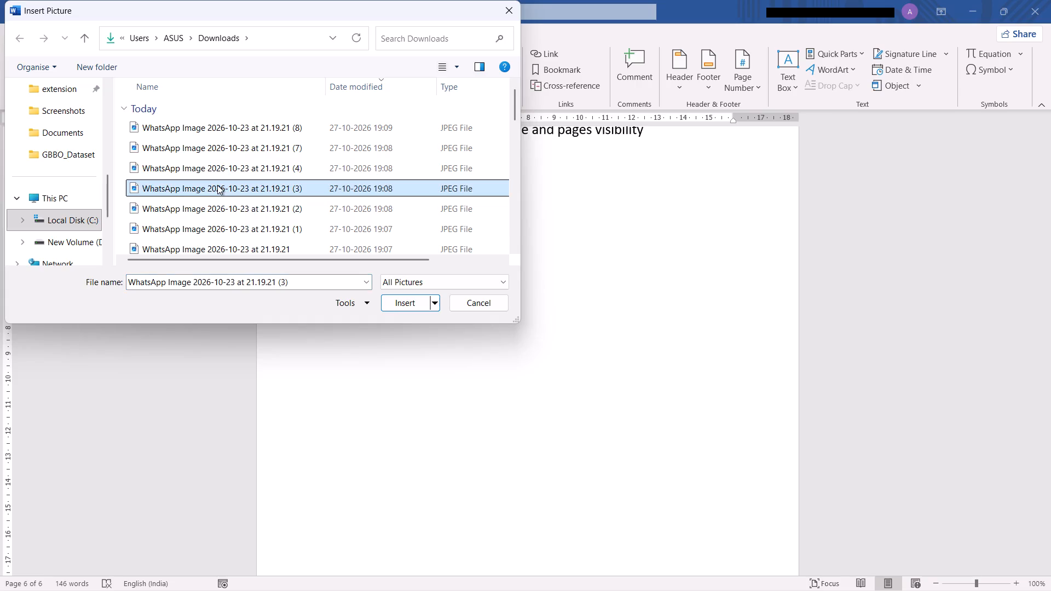
{"action": "key", "text": "Return"}
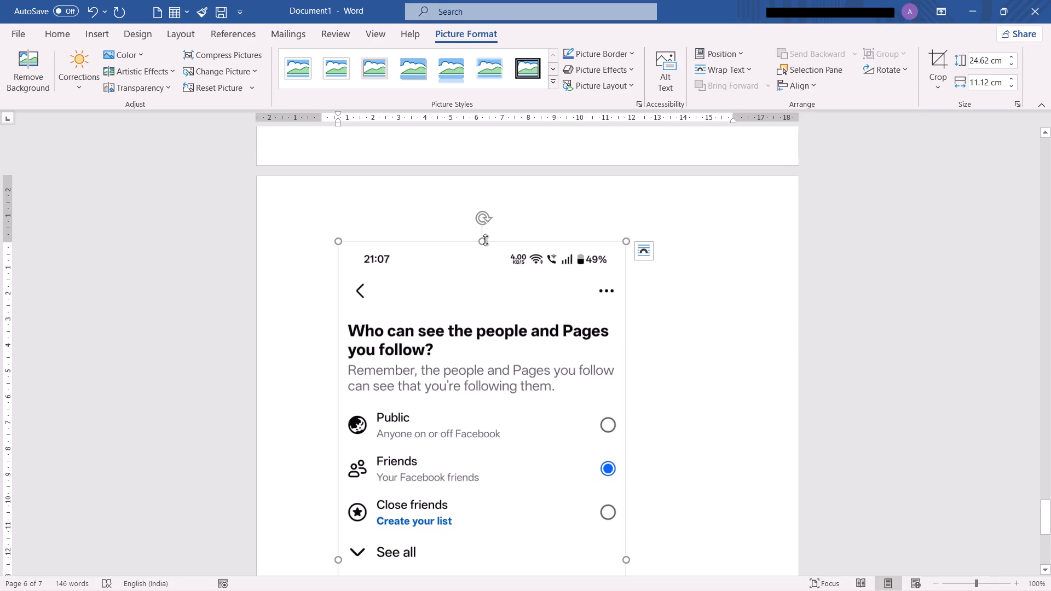
Shrink the "Who can see the people and Pages you follow?" picture to about 17.4 cm high and 10.08 cm wide.
{"action": "left_click_drag", "start_coordinate": [487, 239], "coordinate": [487, 283]}
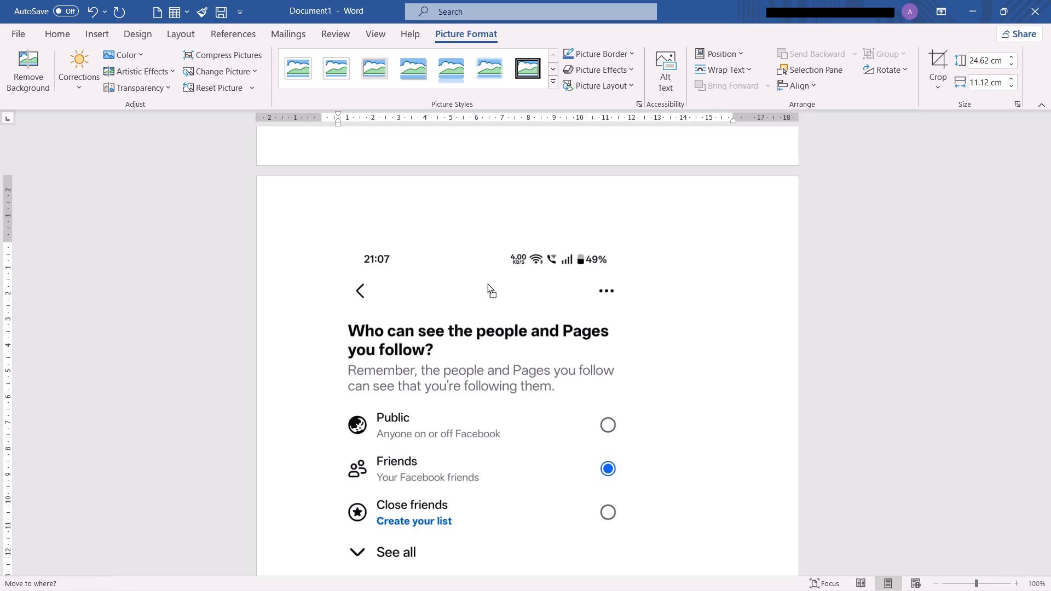
{"action": "left_click_drag", "start_coordinate": [487, 283], "coordinate": [484, 107]}
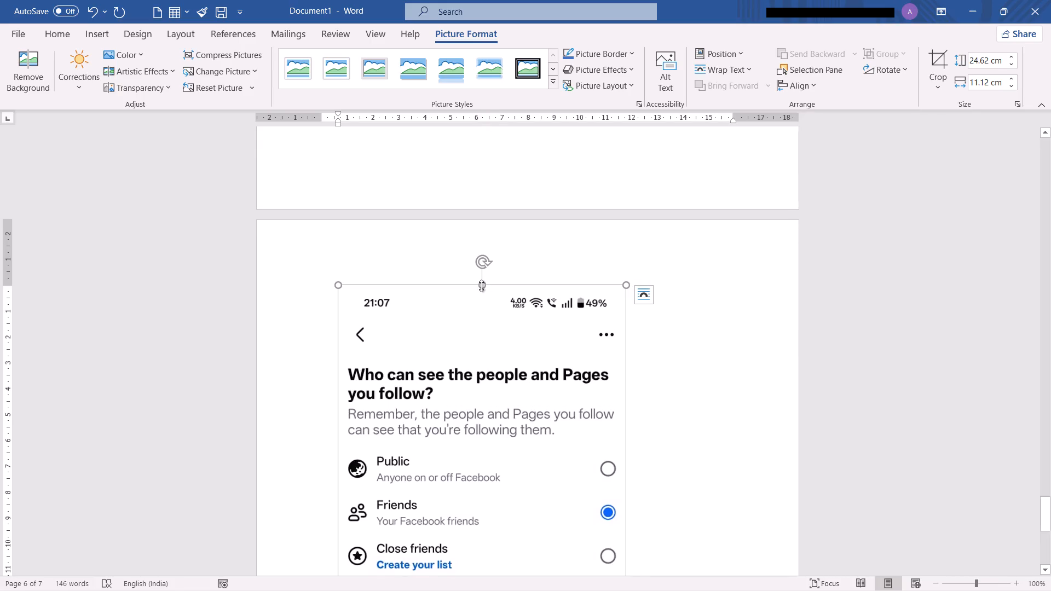
{"action": "left_click_drag", "start_coordinate": [481, 286], "coordinate": [476, 463]}
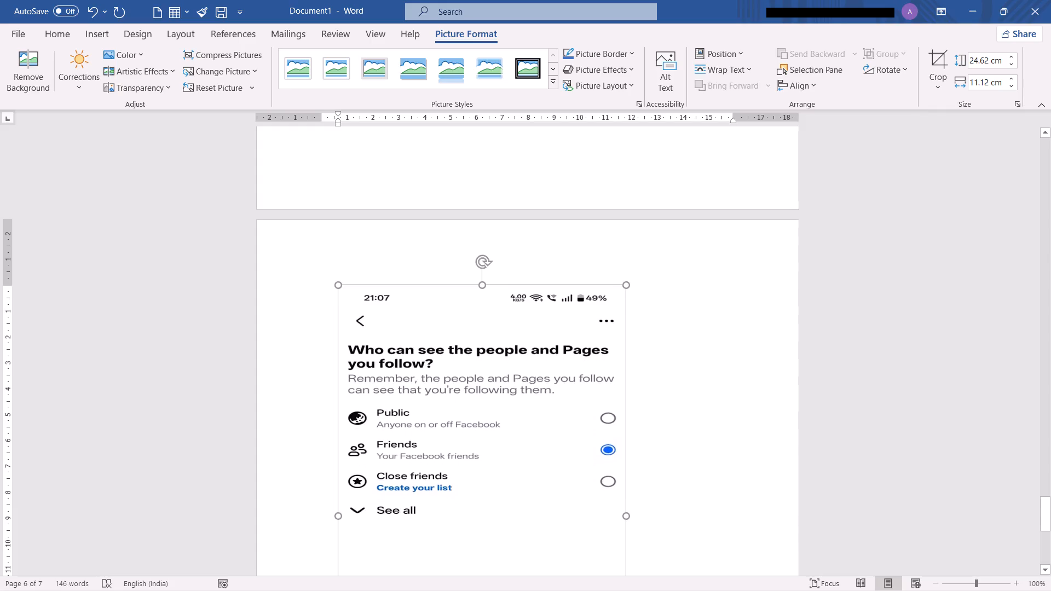
{"action": "left_click_drag", "start_coordinate": [476, 463], "coordinate": [477, 472]}
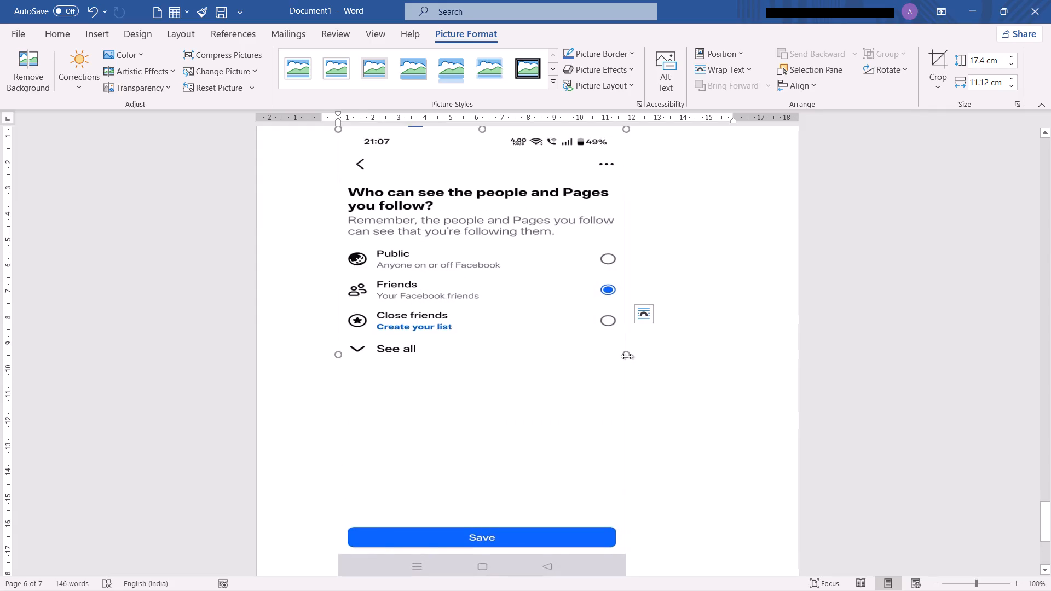
{"action": "left_click_drag", "start_coordinate": [627, 356], "coordinate": [598, 359]}
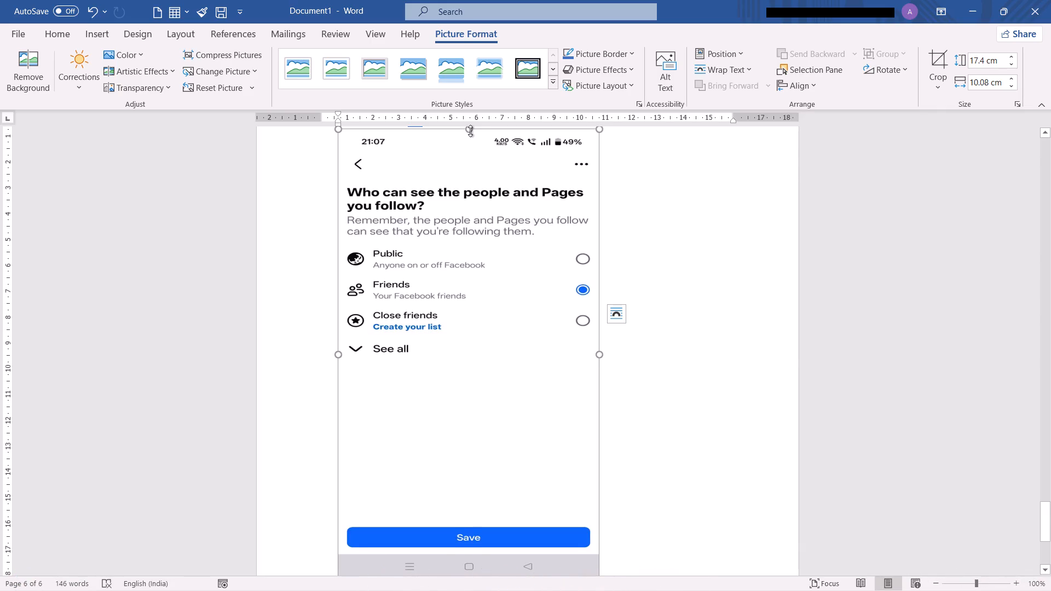
Reduce the height of the "Who can see the people and Pages you follow?" picture to well under 12.94 cm, keeping its width.
{"action": "left_click_drag", "start_coordinate": [470, 131], "coordinate": [474, 244]}
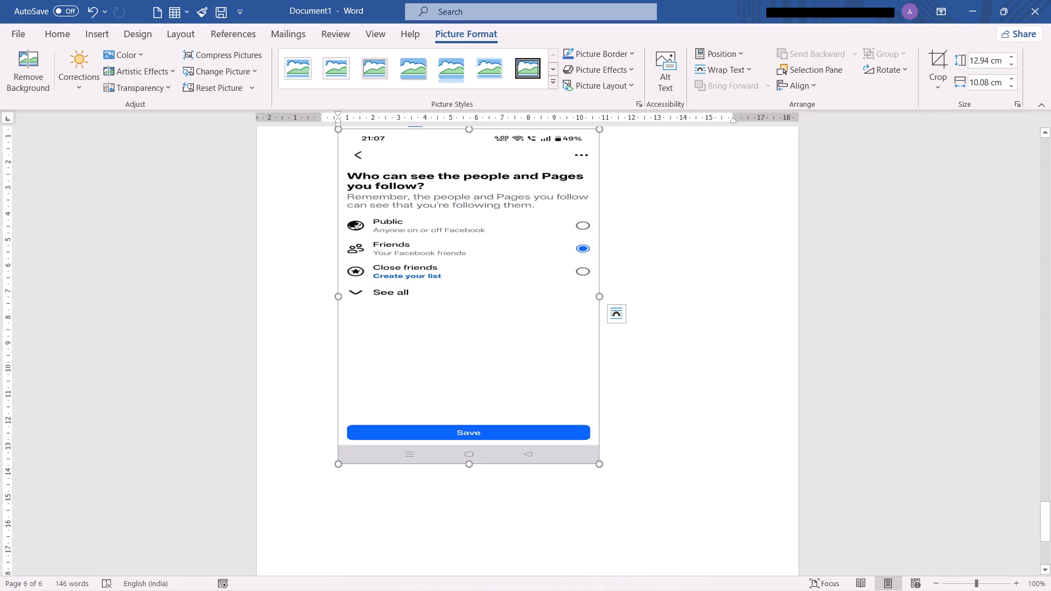
{"action": "left_click_drag", "start_coordinate": [470, 462], "coordinate": [466, 412]}
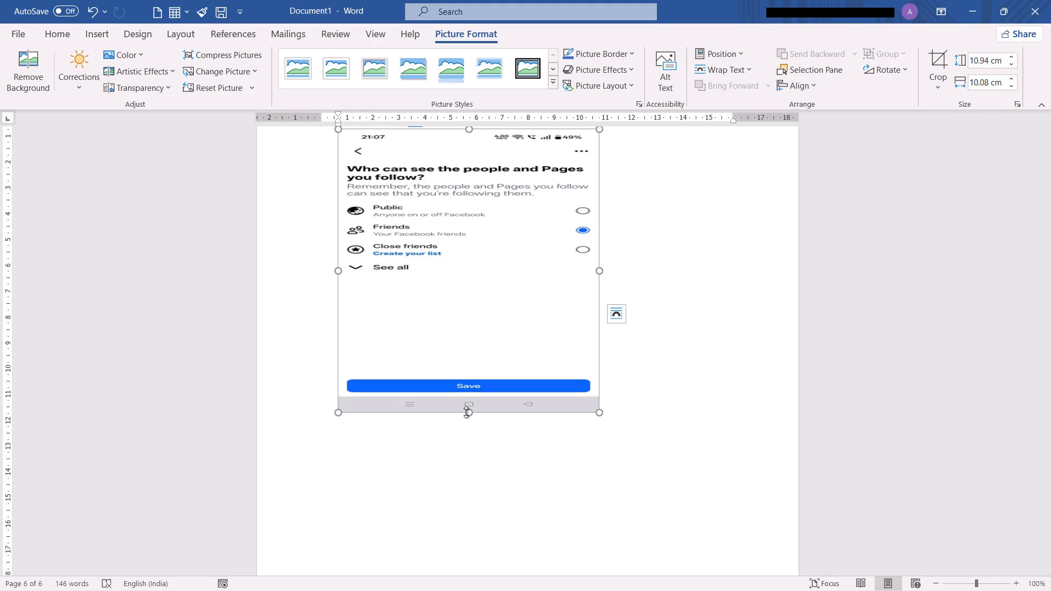
Reduce the height of the "Who can see the people and Pages you follow?" picture to about 10.25 cm, keeping its width.
{"action": "left_click_drag", "start_coordinate": [466, 412], "coordinate": [467, 391]}
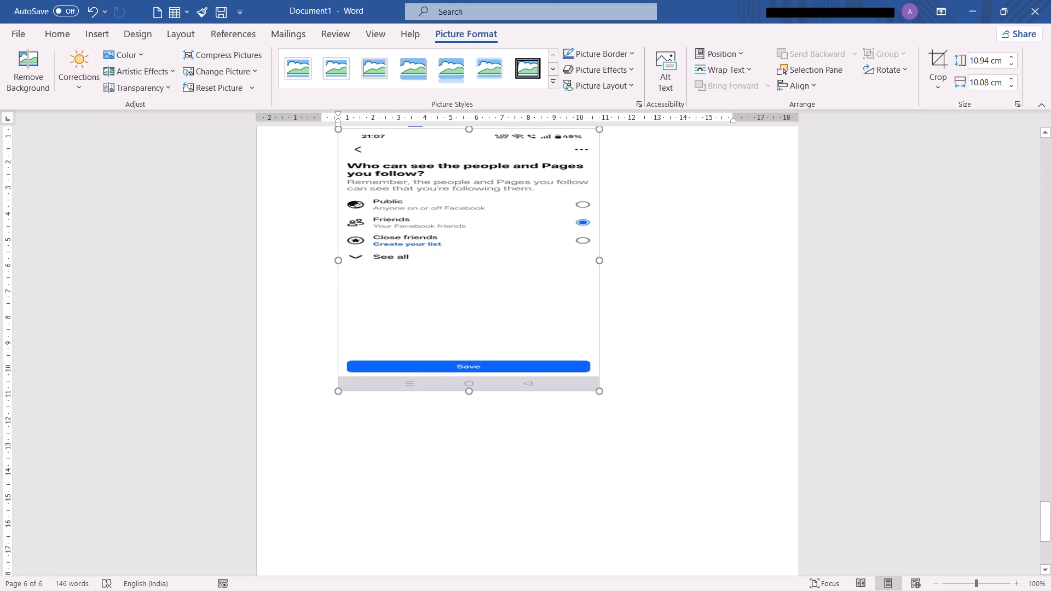
{"action": "left_click_drag", "start_coordinate": [467, 391], "coordinate": [467, 394]}
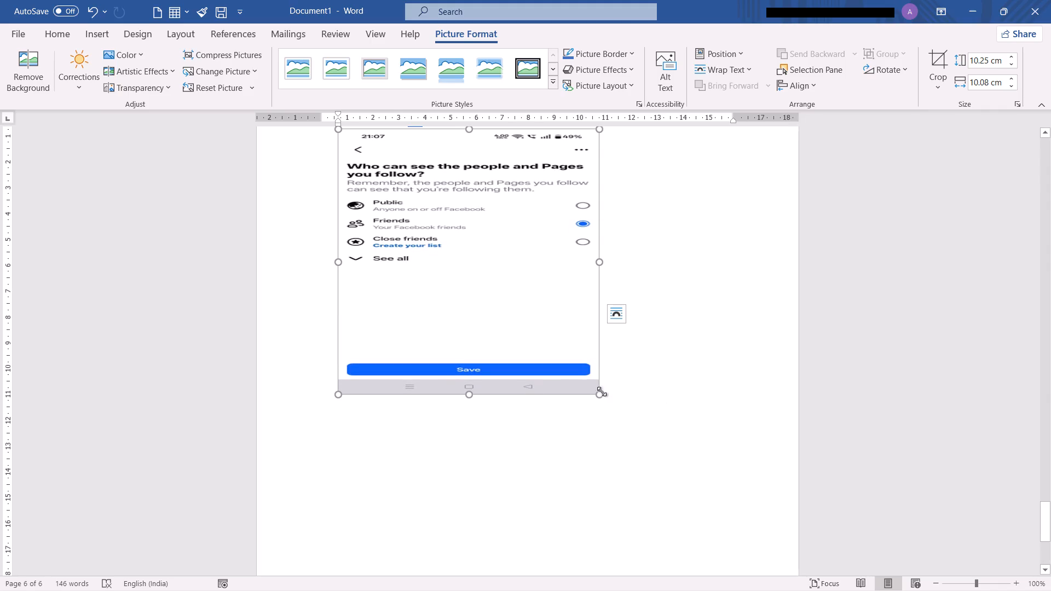
Add the heading "Conclusion" with a capital C below the people and Pages picture, leaving blank space above it, and move to the line beneath.
{"action": "left_click", "coordinate": [608, 391]}
{"action": "key", "text": "Return"}
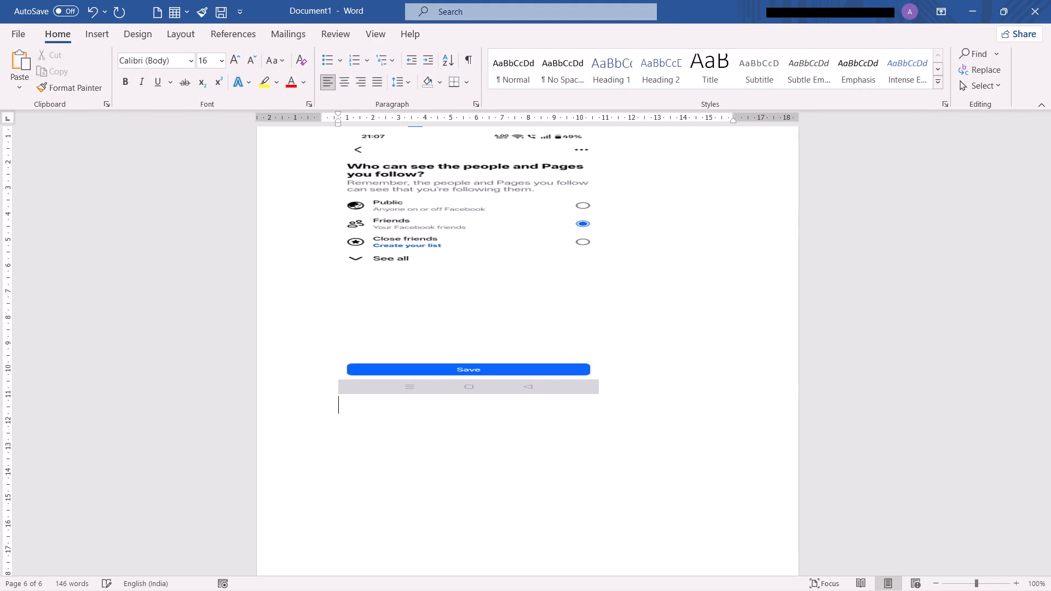
{"action": "key", "text": "Return"}
{"action": "key", "text": "Return"}
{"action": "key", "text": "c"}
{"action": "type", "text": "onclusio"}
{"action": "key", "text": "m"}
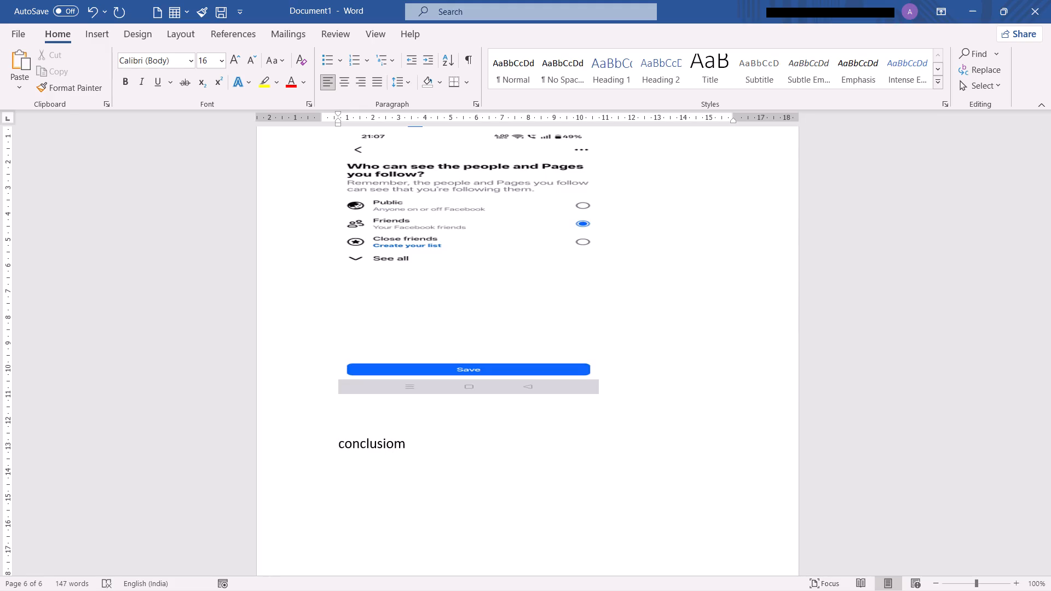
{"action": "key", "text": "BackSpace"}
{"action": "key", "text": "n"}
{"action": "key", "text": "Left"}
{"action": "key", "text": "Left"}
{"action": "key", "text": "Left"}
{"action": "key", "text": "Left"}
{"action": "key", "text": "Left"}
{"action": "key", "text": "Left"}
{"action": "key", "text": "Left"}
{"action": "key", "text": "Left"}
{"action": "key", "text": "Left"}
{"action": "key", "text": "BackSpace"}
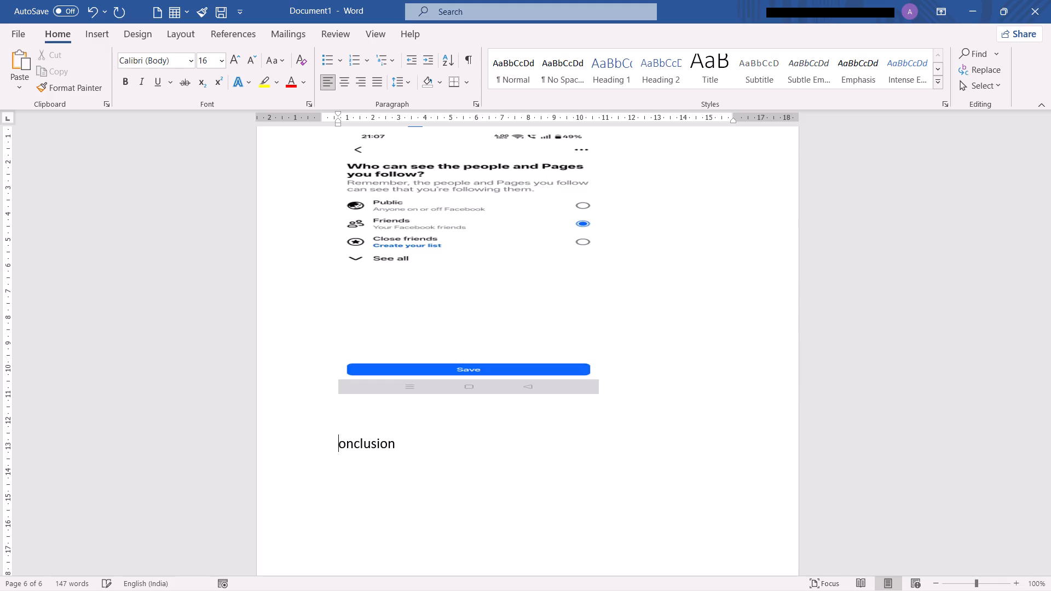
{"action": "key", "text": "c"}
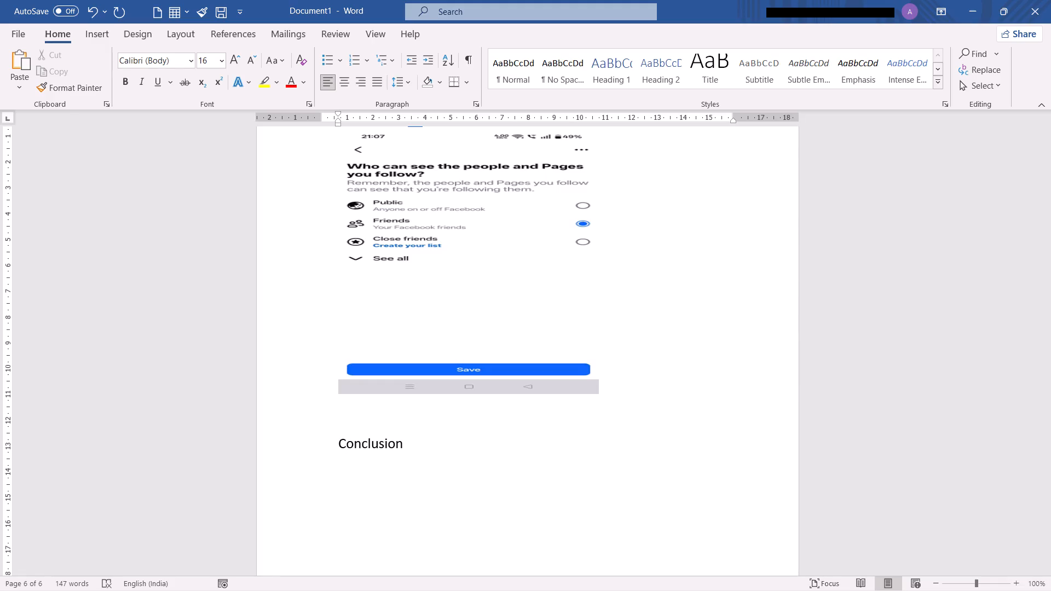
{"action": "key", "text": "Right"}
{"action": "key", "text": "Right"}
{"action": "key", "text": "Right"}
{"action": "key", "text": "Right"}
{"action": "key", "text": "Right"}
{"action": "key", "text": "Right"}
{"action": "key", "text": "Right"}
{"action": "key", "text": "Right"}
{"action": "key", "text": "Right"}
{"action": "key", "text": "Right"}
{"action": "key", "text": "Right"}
Format the "Conclusion" heading below the last picture as bold, 20 pt, and start a new line beneath it.
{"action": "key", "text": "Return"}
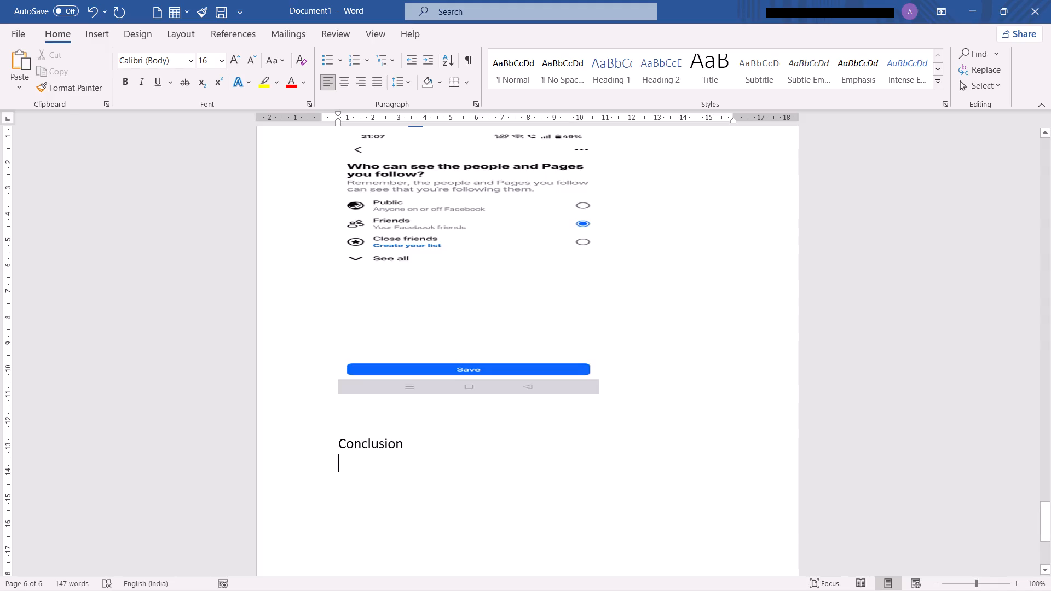
{"action": "left_click_drag", "start_coordinate": [341, 445], "coordinate": [440, 439]}
{"action": "left_click", "coordinate": [447, 419]}
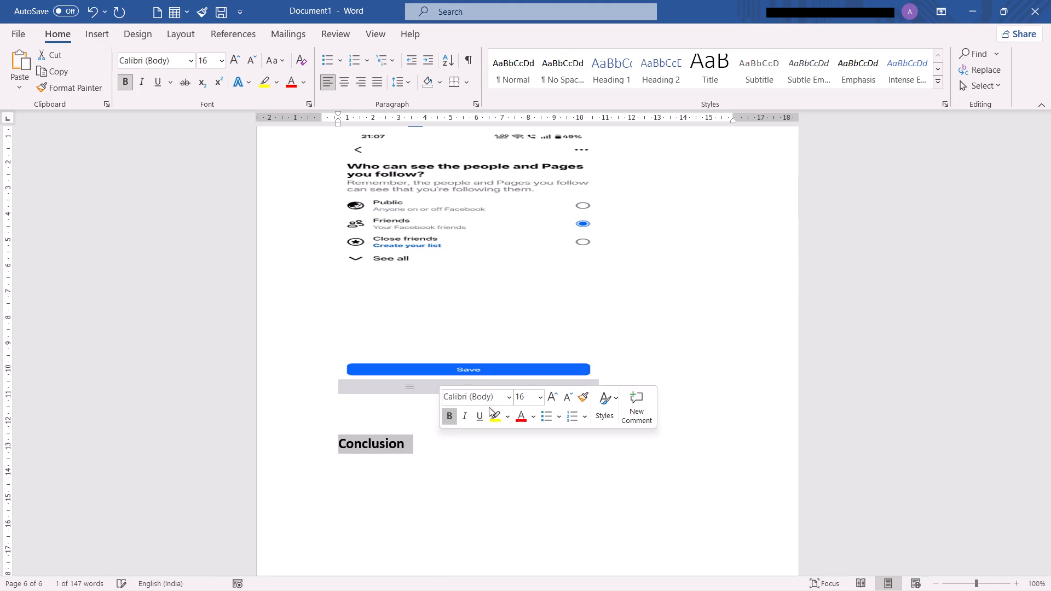
{"action": "left_click", "coordinate": [539, 397]}
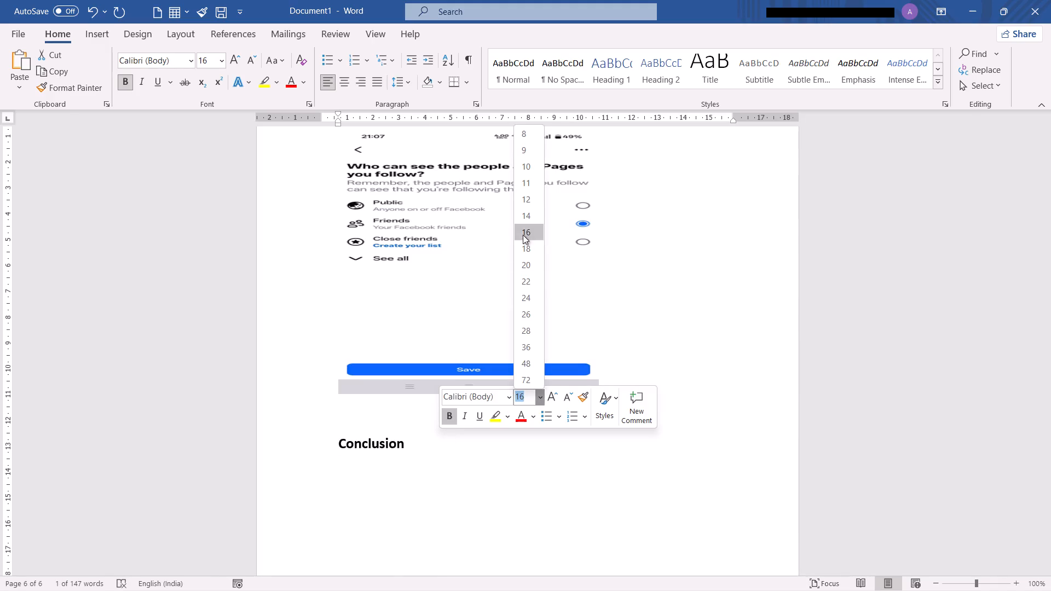
{"action": "left_click", "coordinate": [523, 260]}
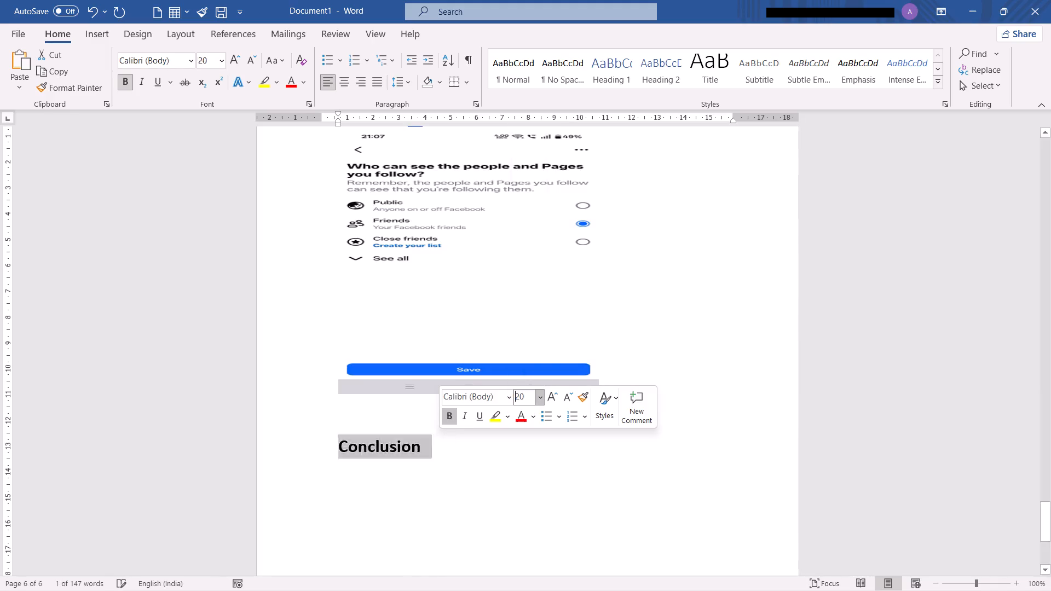
{"action": "left_click", "coordinate": [469, 444]}
{"action": "key", "text": "Return"}
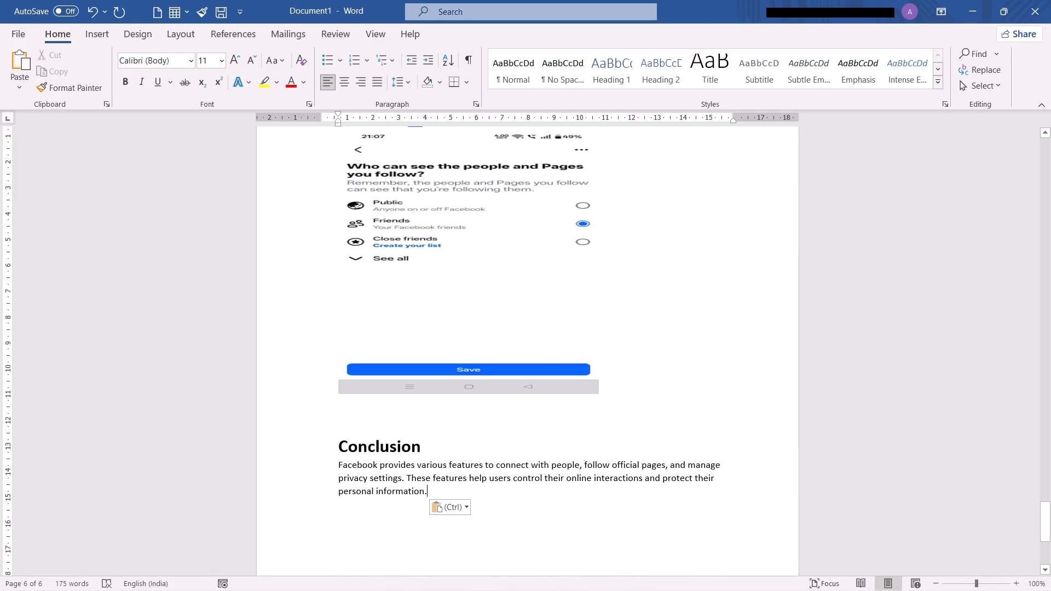
Set the pasted paragraph beneath the "Conclusion" heading to 16 pt.
{"action": "left_click_drag", "start_coordinate": [338, 464], "coordinate": [443, 495]}
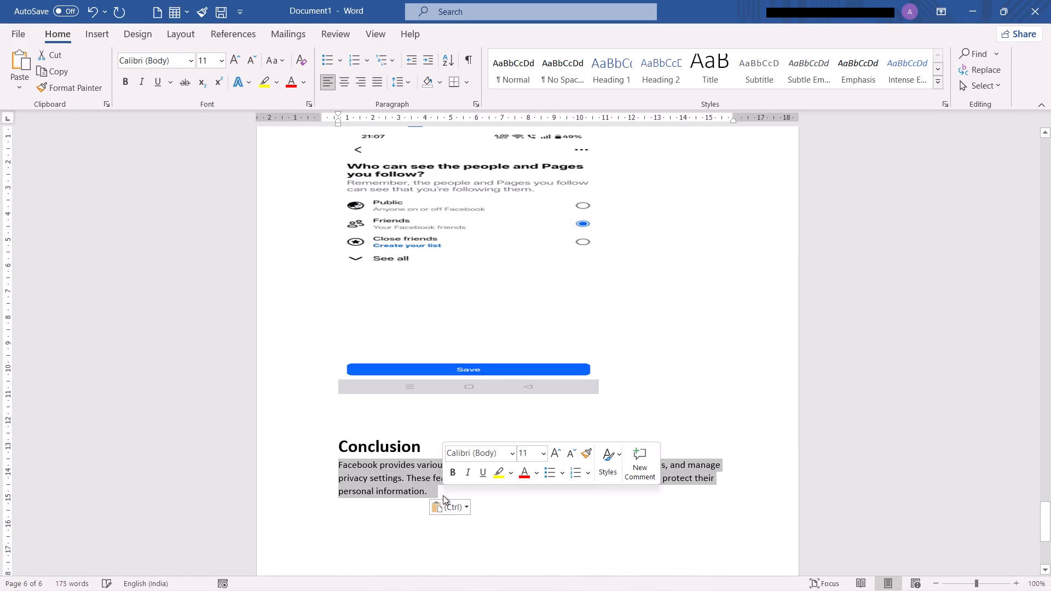
{"action": "left_click", "coordinate": [543, 449]}
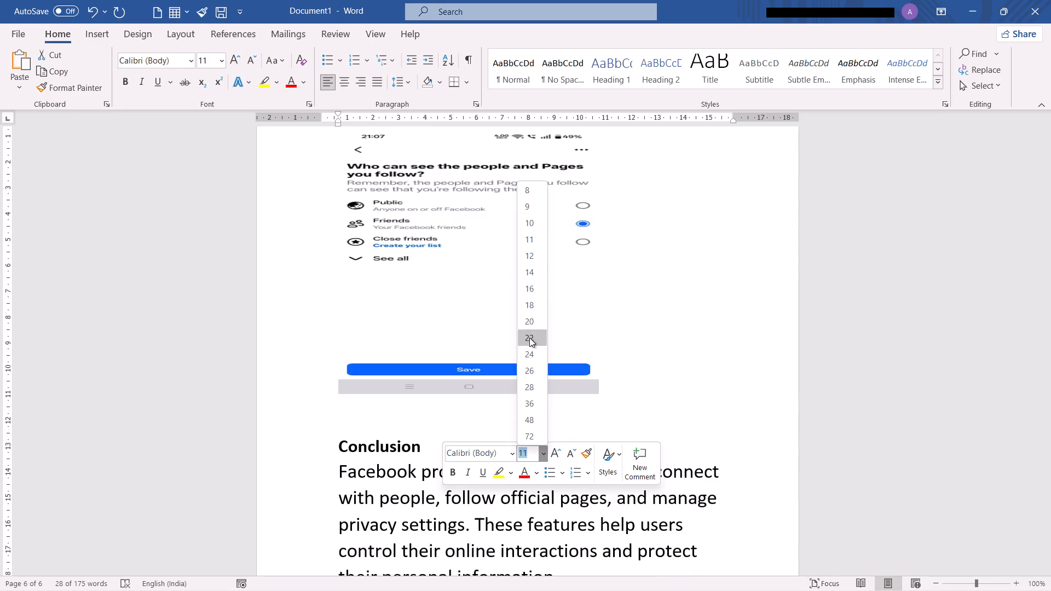
{"action": "left_click", "coordinate": [532, 293]}
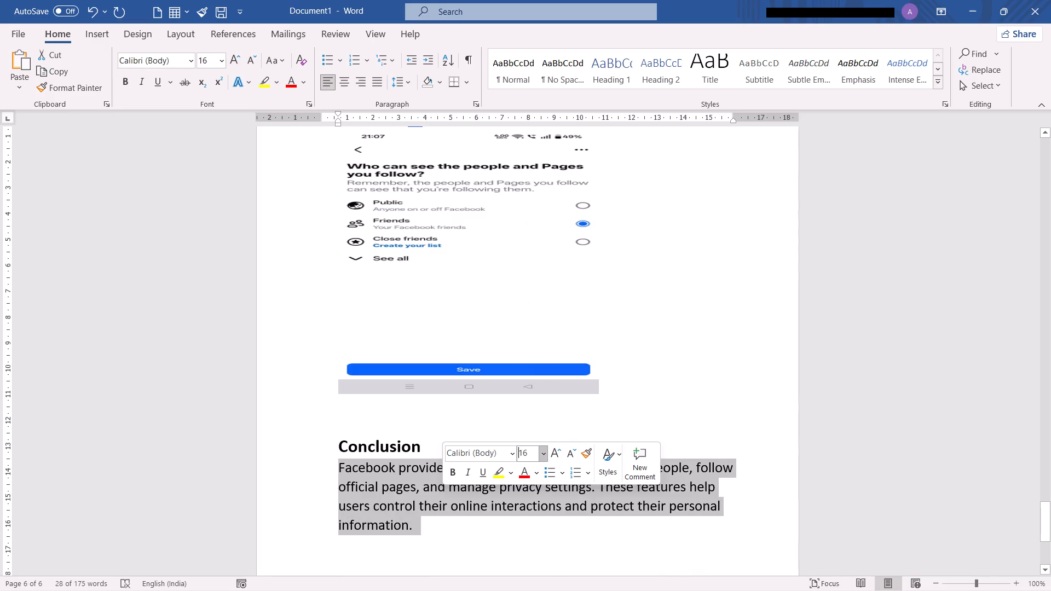
{"action": "left_click", "coordinate": [556, 418]}
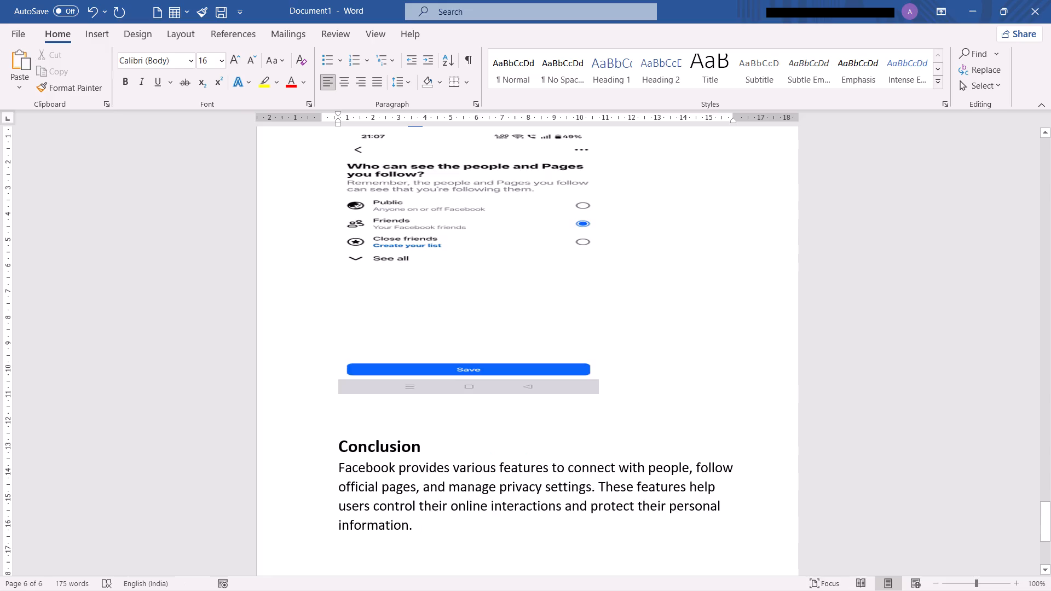
Review the document from the conclusion back up to the name, roll number and title on the first page.
{"action": "double_click", "coordinate": [959, 472]}
{"action": "key", "text": "Up"}
{"action": "key", "text": "Up"}
{"action": "key", "text": "Up"}
{"action": "key", "text": "Up"}
{"action": "key", "text": "Up"}
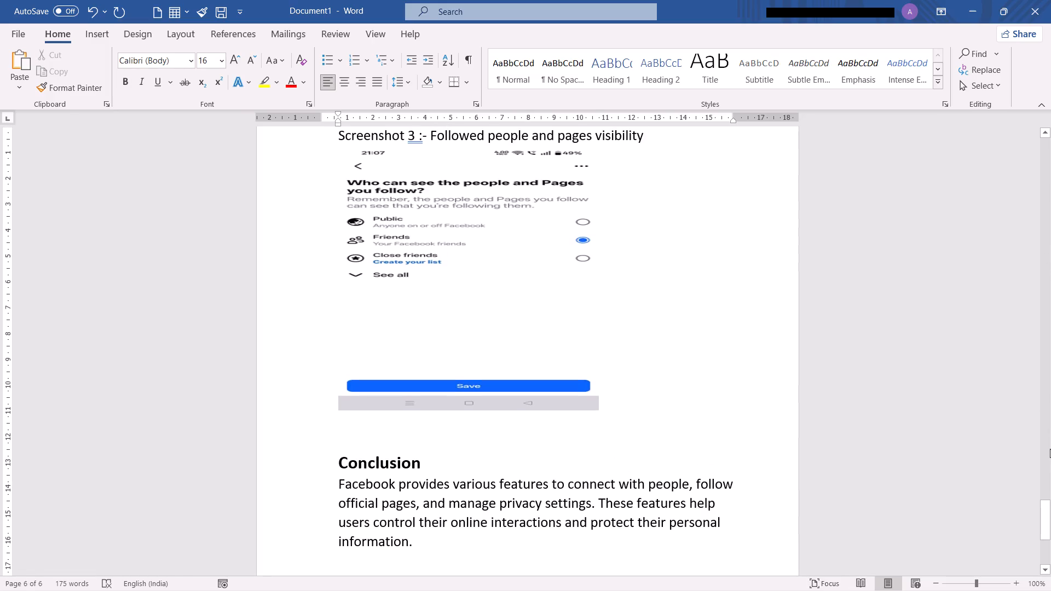
{"action": "left_click_drag", "start_coordinate": [1041, 506], "coordinate": [1033, 301]}
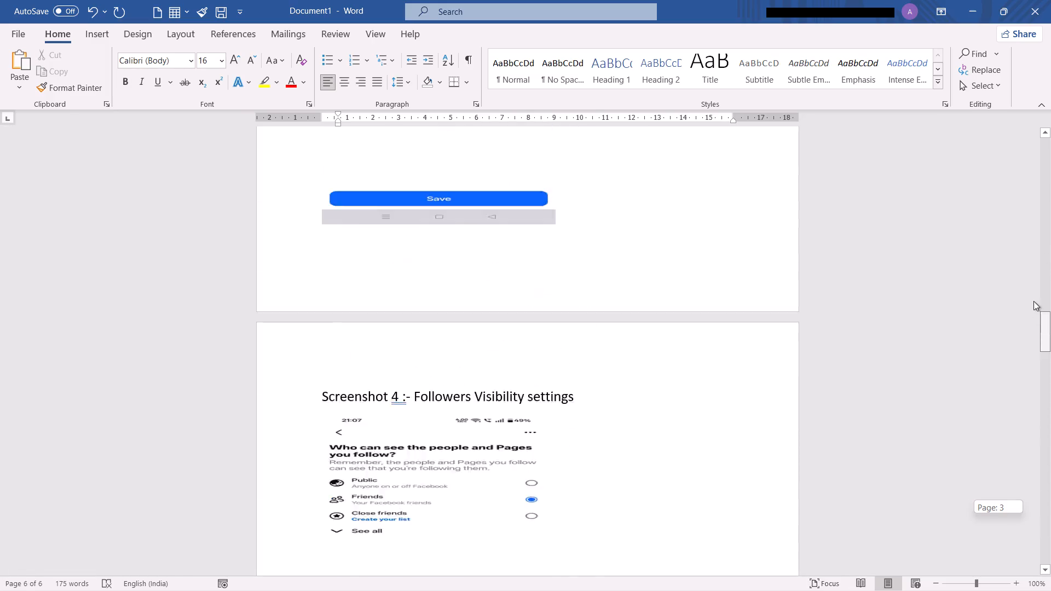
{"action": "left_click_drag", "start_coordinate": [1033, 301], "coordinate": [1032, 73]}
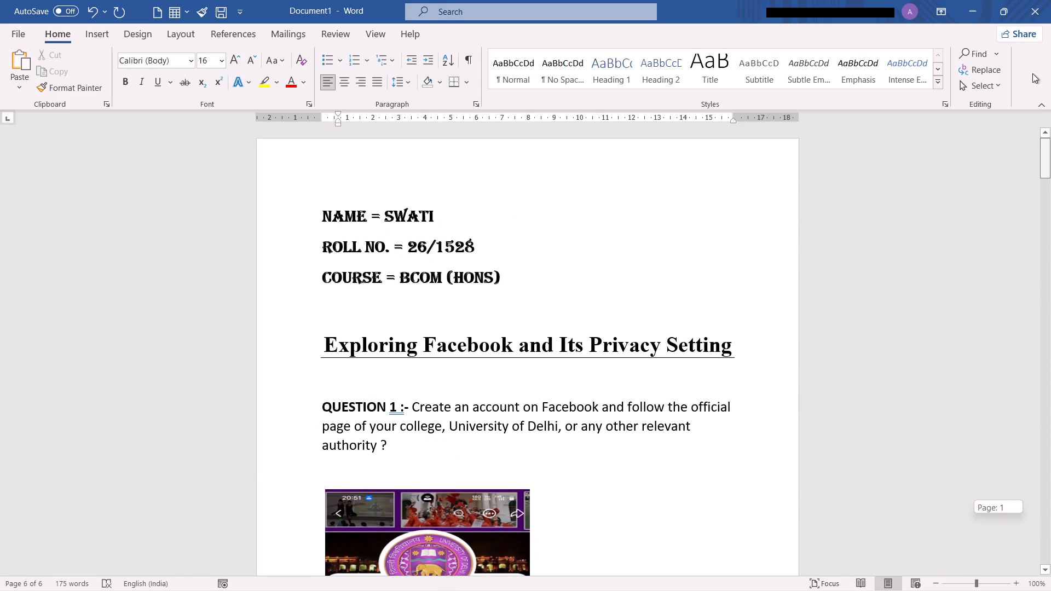
{"action": "left_click_drag", "start_coordinate": [1032, 73], "coordinate": [995, 90]}
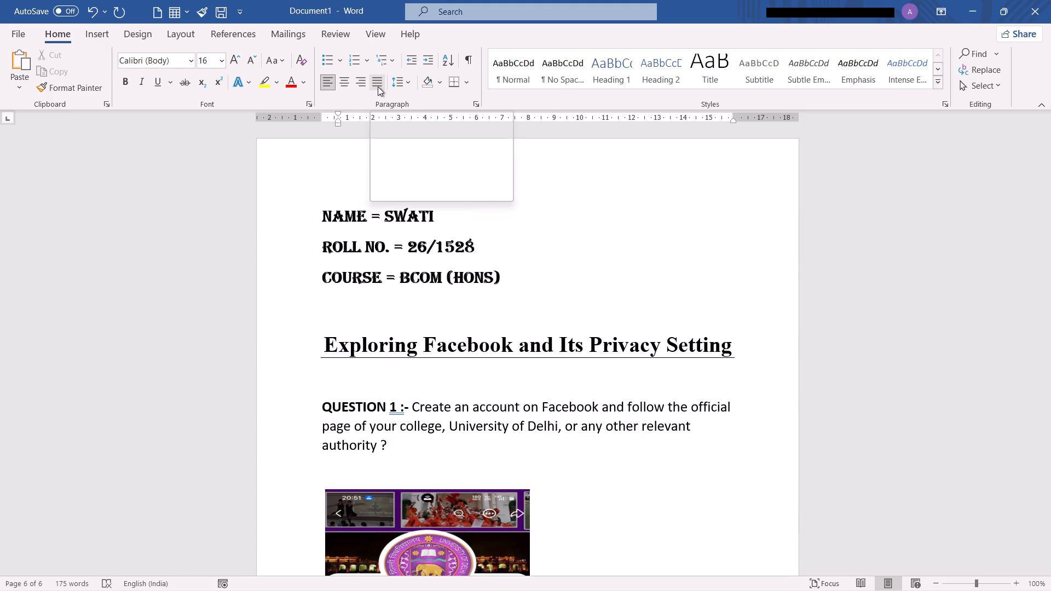
Save the document as a new Word file in the Downloads folder.
{"action": "left_click", "coordinate": [24, 30]}
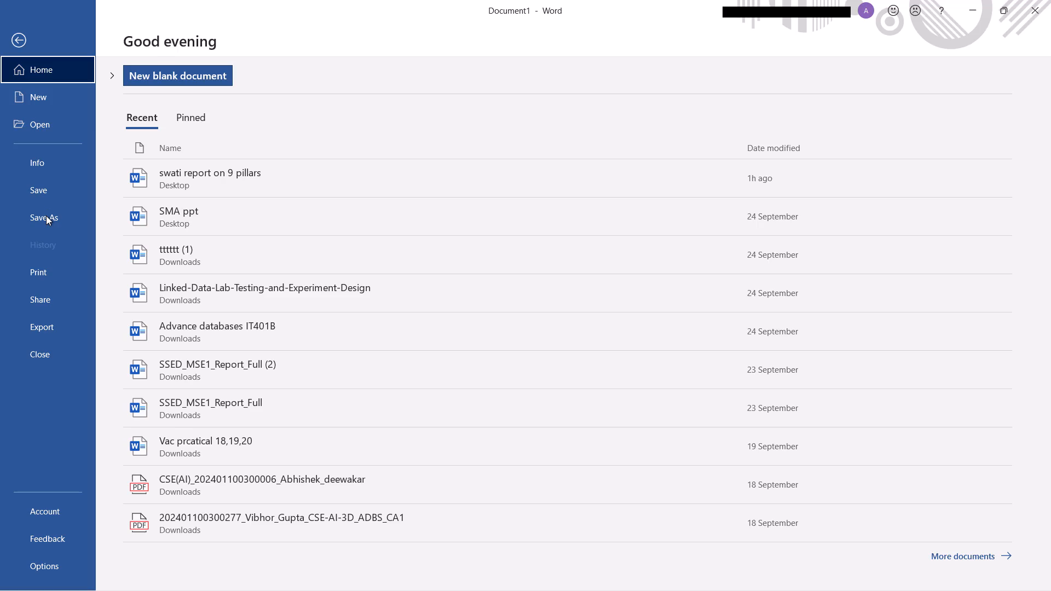
{"action": "left_click", "coordinate": [46, 216]}
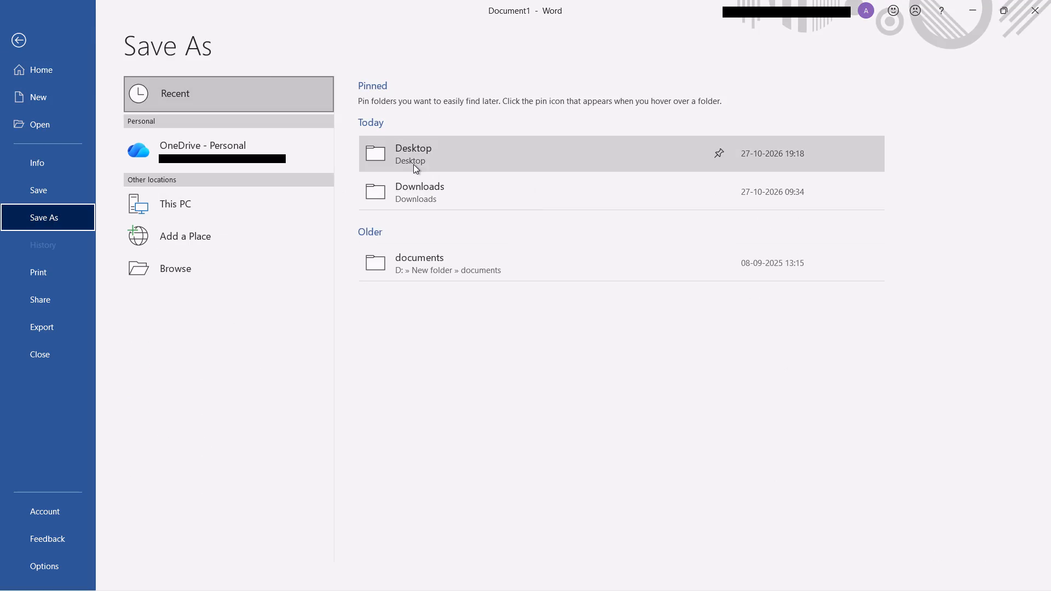
{"action": "left_click", "coordinate": [432, 198]}
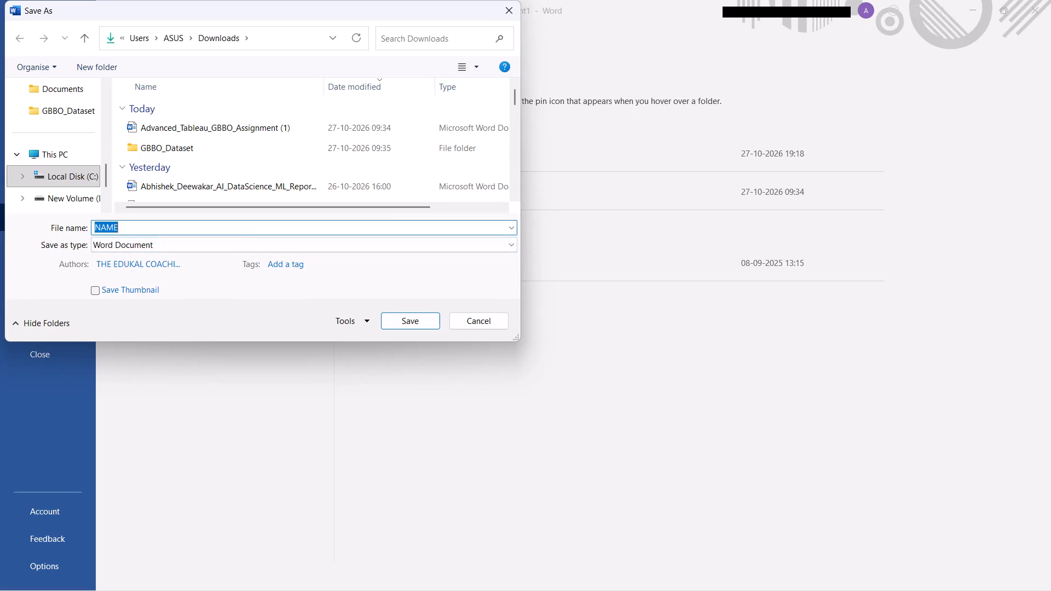
Clear the suggested file name "NAME" while saving the document as a Word Document in Downloads.
{"action": "left_click", "coordinate": [250, 225]}
{"action": "key", "text": "BackSpace"}
{"action": "key", "text": "BackSpace"}
{"action": "key", "text": "BackSpace"}
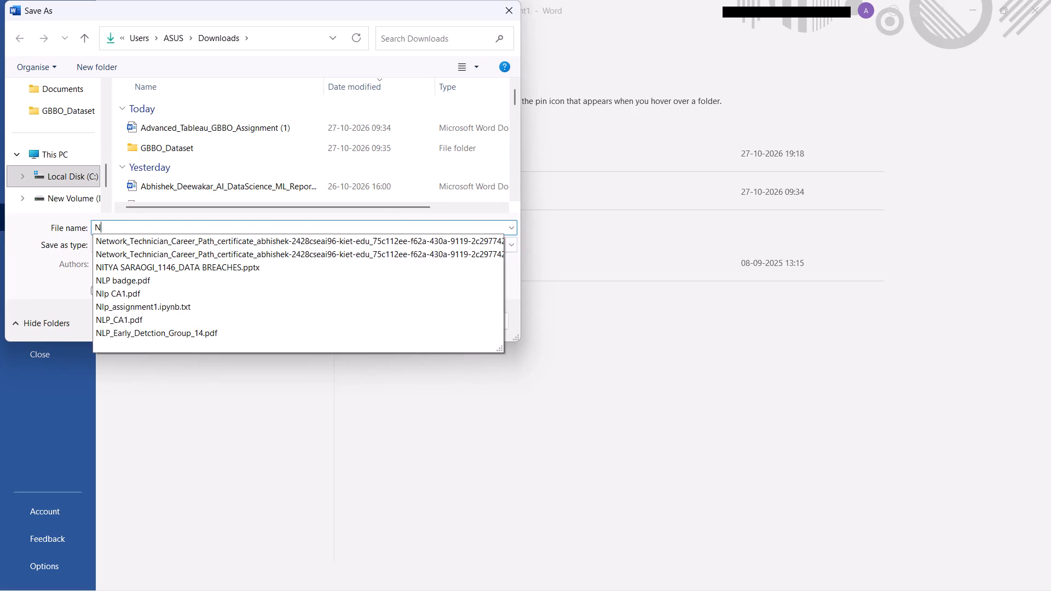
Enter the student's first name followed by "Facebook" as the file name for the saved document.
{"action": "key", "text": "BackSpace"}
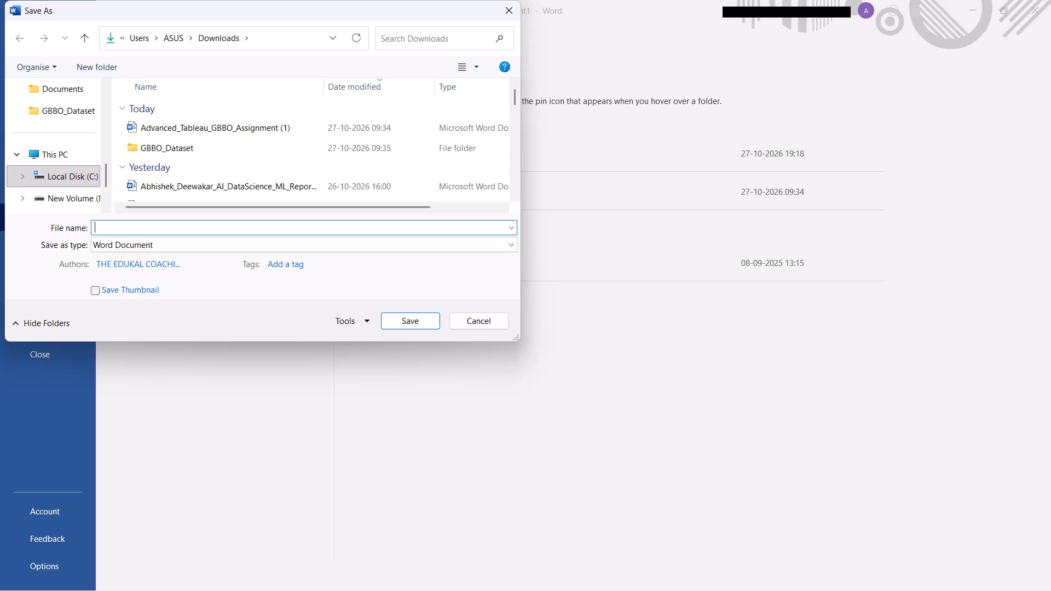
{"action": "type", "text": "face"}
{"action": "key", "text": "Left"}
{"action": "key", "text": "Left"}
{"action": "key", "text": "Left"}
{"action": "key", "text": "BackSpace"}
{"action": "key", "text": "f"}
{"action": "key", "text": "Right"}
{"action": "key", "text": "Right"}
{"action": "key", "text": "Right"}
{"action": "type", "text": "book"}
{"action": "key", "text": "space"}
Insert the word "Vac" between the student's first name and "Facebook" in the file name.
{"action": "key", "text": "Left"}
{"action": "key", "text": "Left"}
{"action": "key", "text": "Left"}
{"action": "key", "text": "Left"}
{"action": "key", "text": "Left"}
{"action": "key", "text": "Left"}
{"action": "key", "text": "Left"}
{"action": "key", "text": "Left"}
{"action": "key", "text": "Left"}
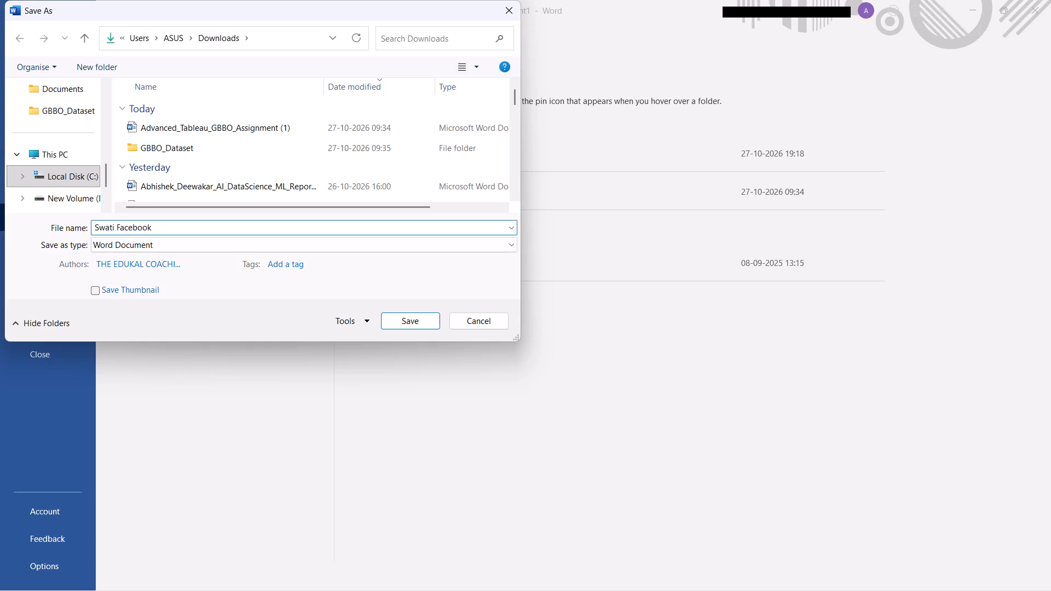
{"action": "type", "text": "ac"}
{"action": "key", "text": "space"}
Add the word "Assignment" after "Facebook" in the file name, correcting its spelling.
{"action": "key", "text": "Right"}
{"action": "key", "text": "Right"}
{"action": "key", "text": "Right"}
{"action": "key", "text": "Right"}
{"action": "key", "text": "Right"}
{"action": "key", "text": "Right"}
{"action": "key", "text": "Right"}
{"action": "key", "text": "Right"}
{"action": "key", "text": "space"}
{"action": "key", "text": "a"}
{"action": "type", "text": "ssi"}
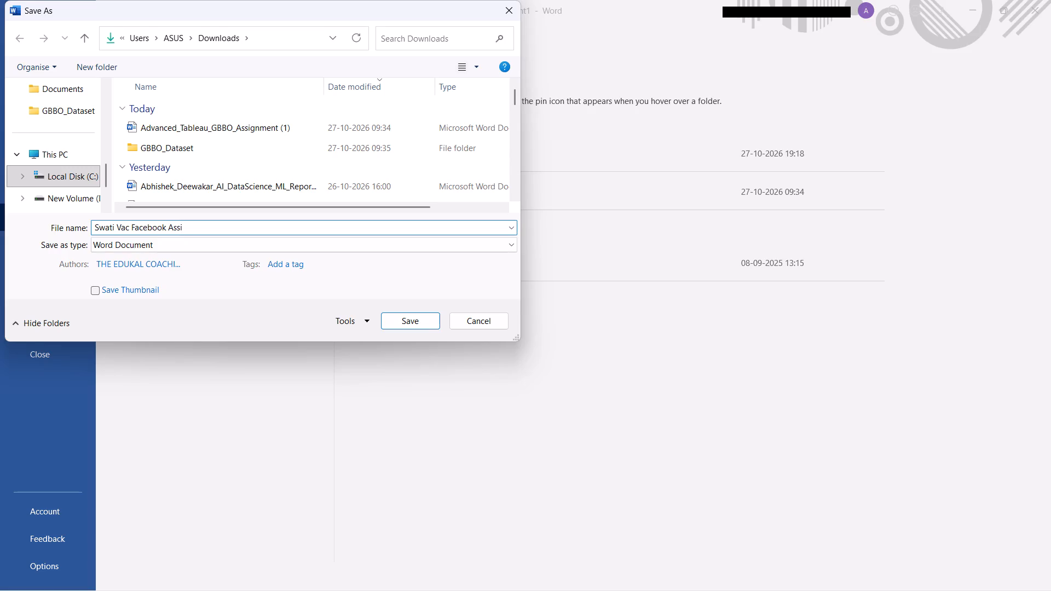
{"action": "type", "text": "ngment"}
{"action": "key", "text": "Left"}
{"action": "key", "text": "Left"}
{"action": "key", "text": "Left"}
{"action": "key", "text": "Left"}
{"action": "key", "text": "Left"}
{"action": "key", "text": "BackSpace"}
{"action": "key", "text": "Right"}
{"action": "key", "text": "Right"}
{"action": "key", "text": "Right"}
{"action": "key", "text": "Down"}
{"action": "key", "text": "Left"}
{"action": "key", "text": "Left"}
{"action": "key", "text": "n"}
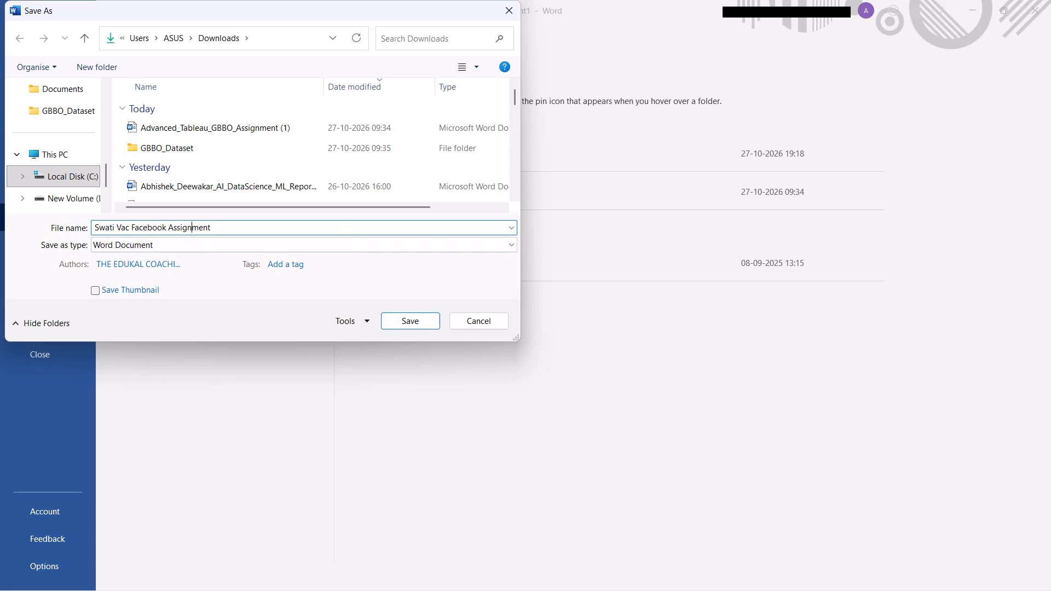
{"action": "left_click", "coordinate": [336, 230]}
Set the file type to PDF and save the assignment in the Downloads folder.
{"action": "left_click", "coordinate": [275, 244]}
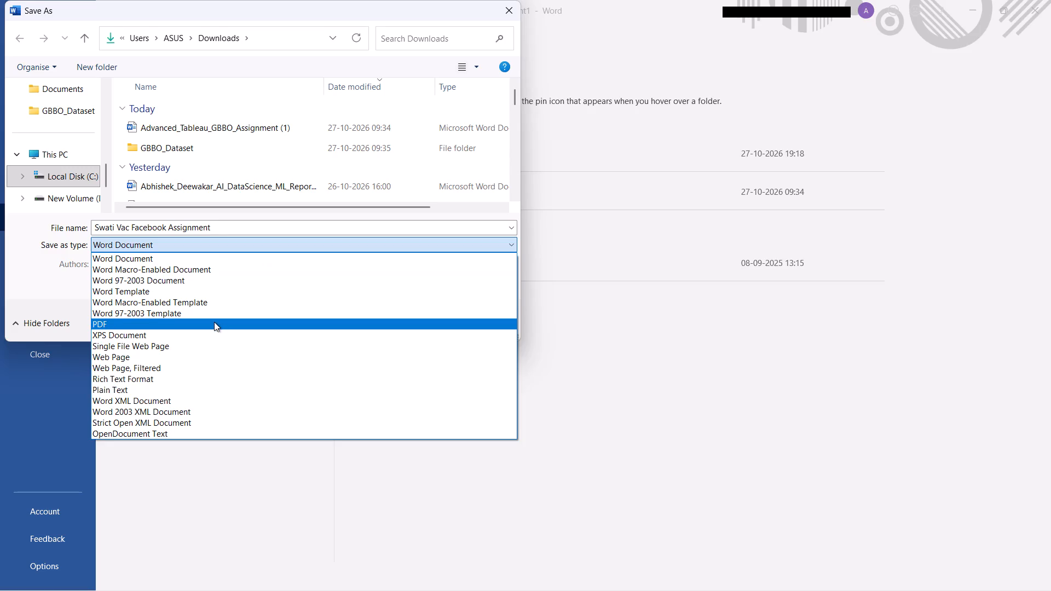
{"action": "left_click", "coordinate": [214, 322]}
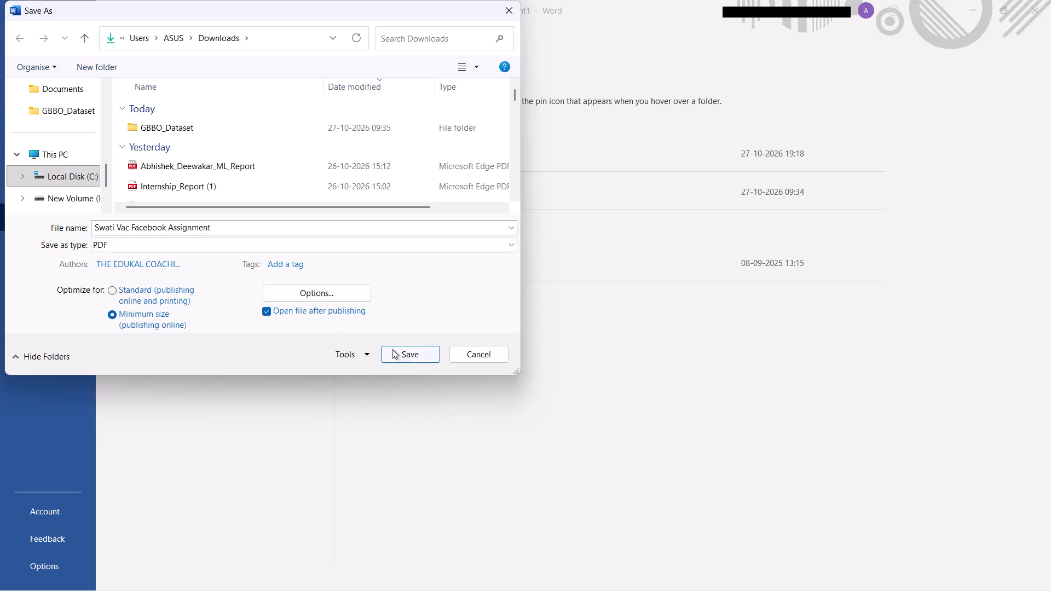
{"action": "left_click", "coordinate": [393, 350]}
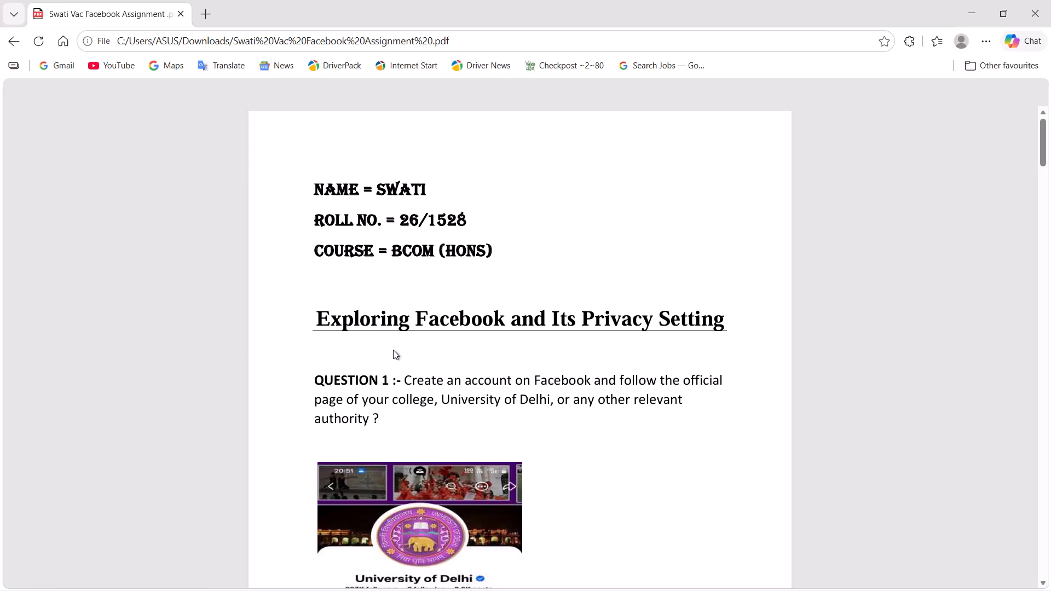
Minimize the browser window showing the exported PDF.
{"action": "left_click", "coordinate": [969, 7]}
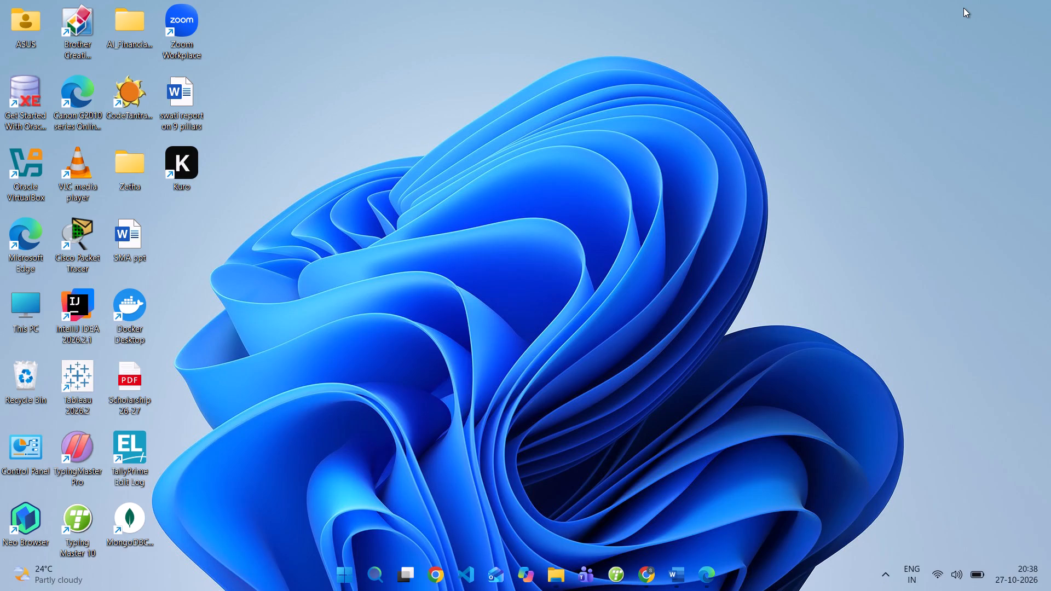
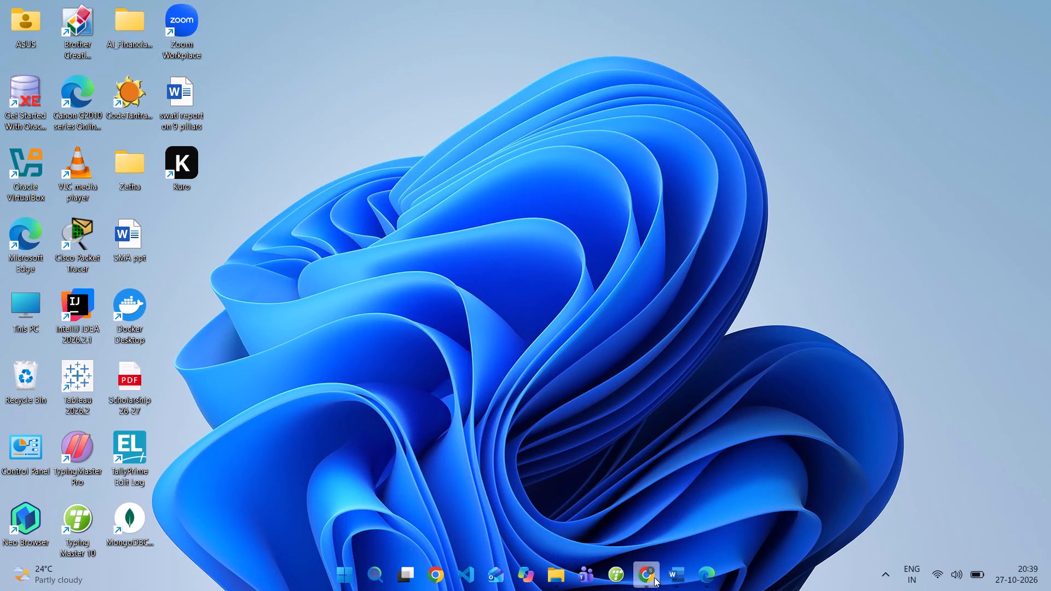
Switch to File Explorer, locate the Word document "swati report on 9 pillars" among the recent files in Home, and show its available file actions.
{"action": "left_click", "coordinate": [551, 570]}
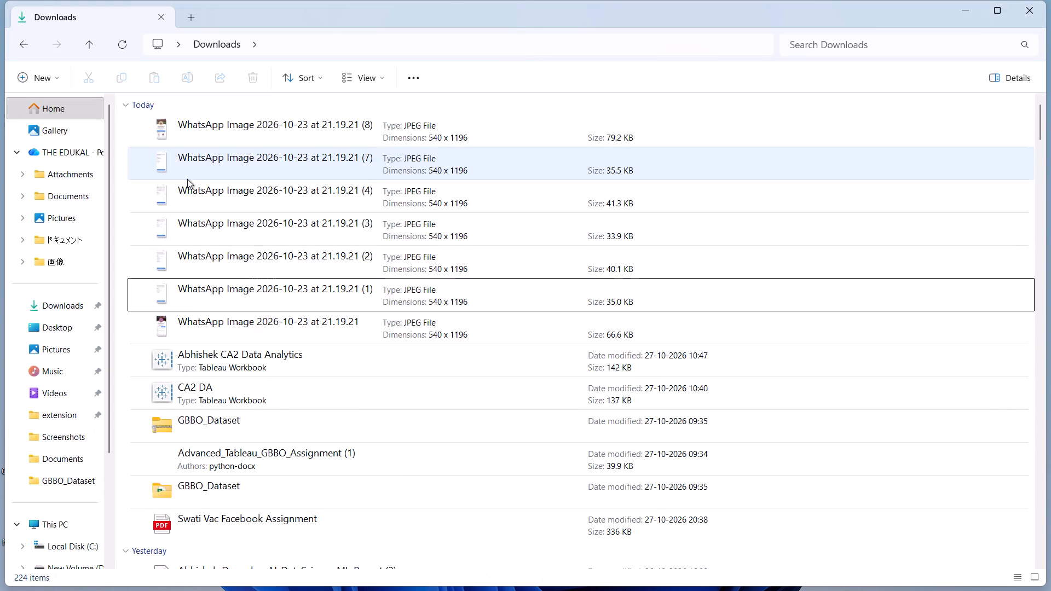
{"action": "left_click", "coordinate": [59, 115]}
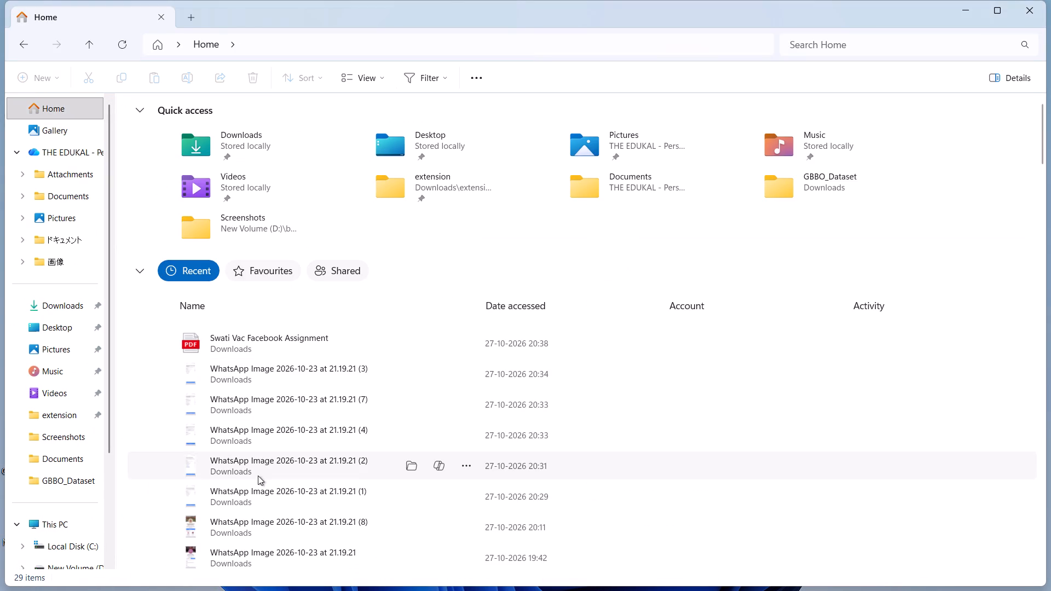
{"action": "key", "text": "Down"}
{"action": "key", "text": "Down"}
{"action": "key", "text": "Down"}
{"action": "key", "text": "Down"}
{"action": "key", "text": "Down"}
{"action": "key", "text": "Down"}
{"action": "key", "text": "Down"}
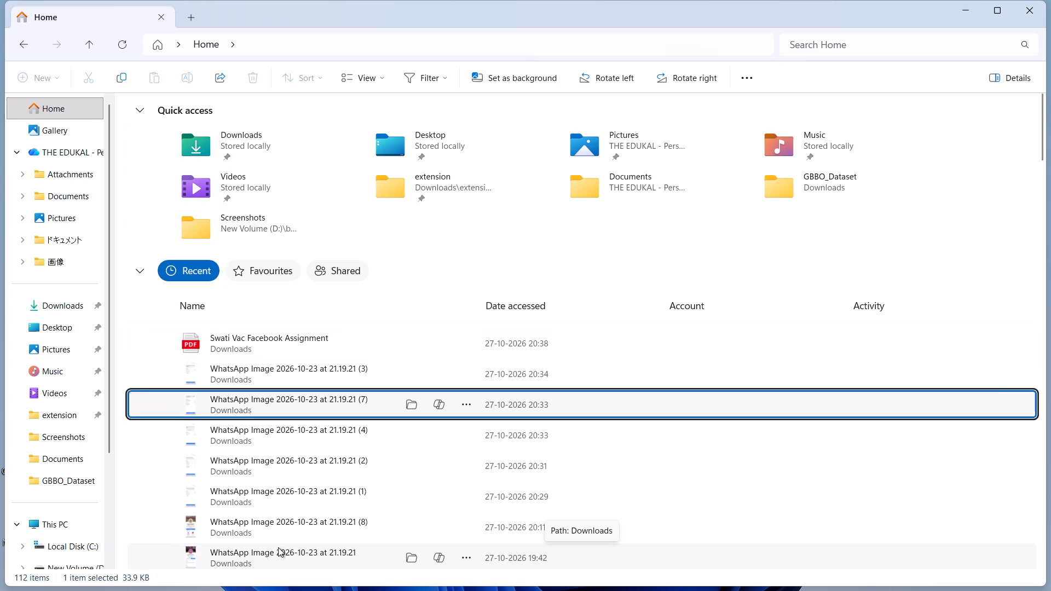
{"action": "key", "text": "Down"}
{"action": "key", "text": "Down"}
{"action": "key", "text": "Down"}
{"action": "key", "text": "Down"}
{"action": "key", "text": "Down"}
{"action": "key", "text": "Down"}
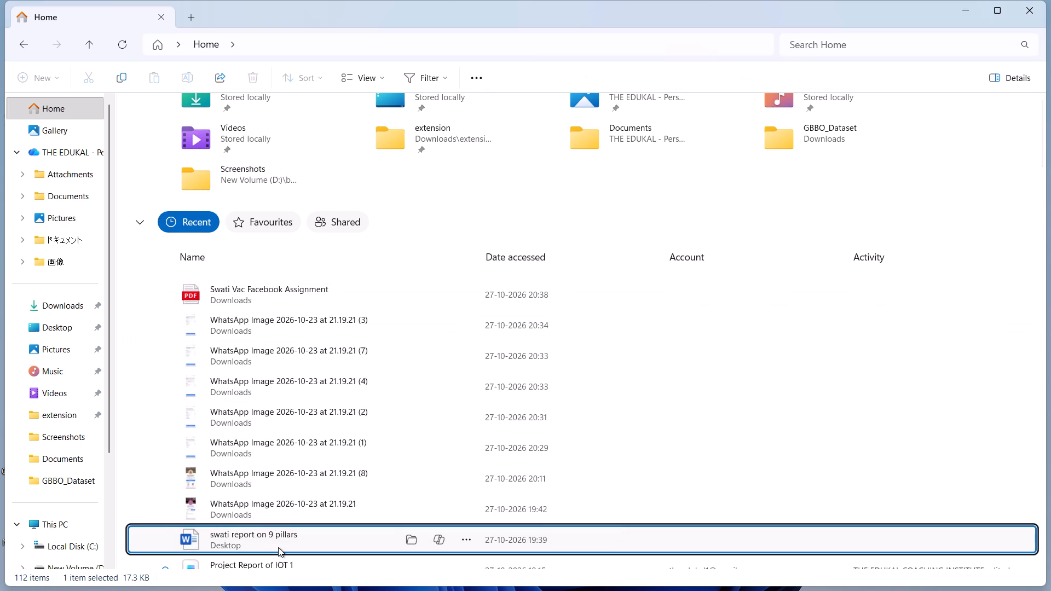
{"action": "right_click", "coordinate": [319, 545]}
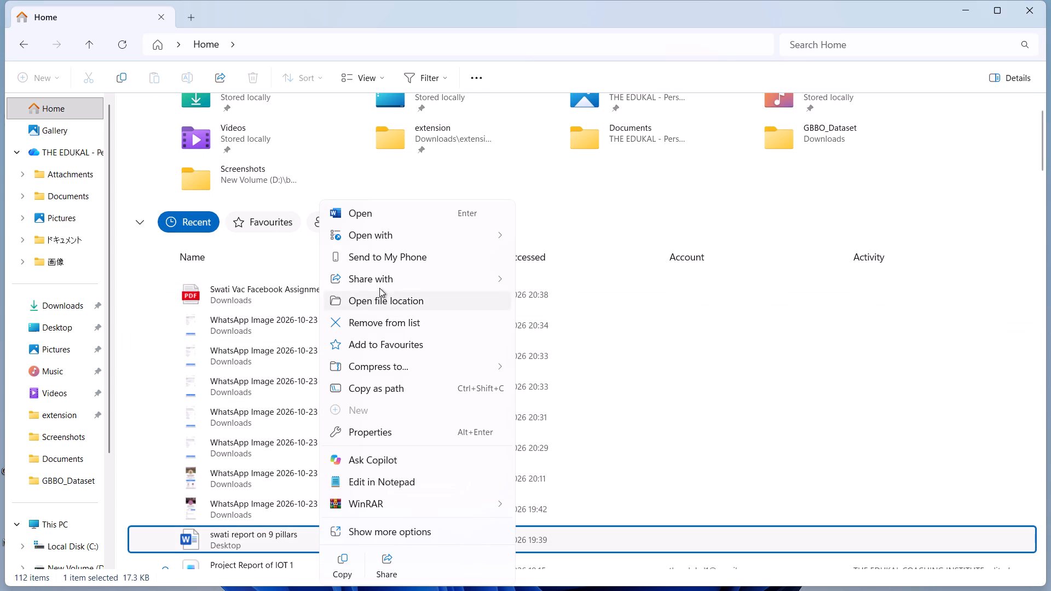